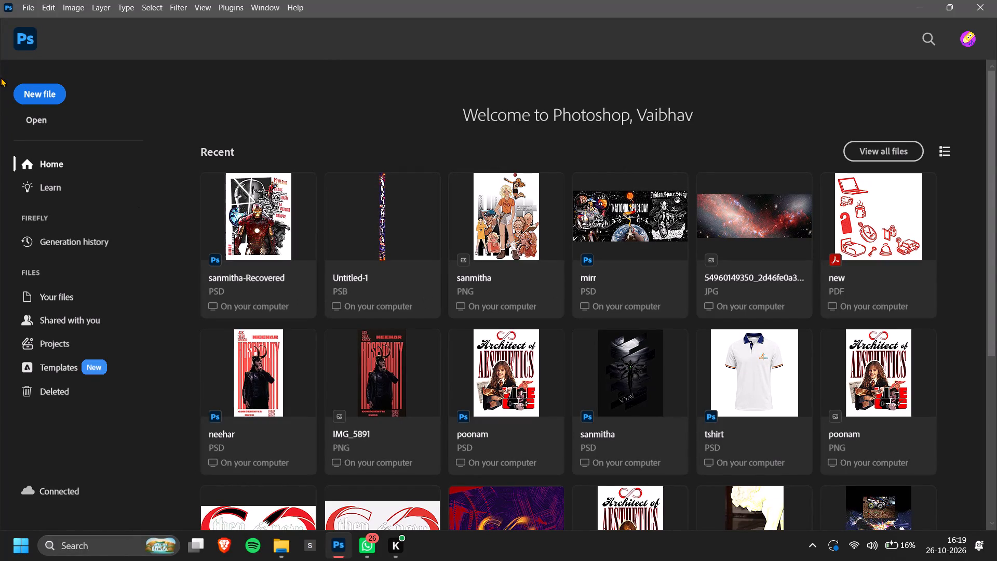
Start the PDF Presentation automation.
{"action": "left_click", "coordinate": [27, 1]}
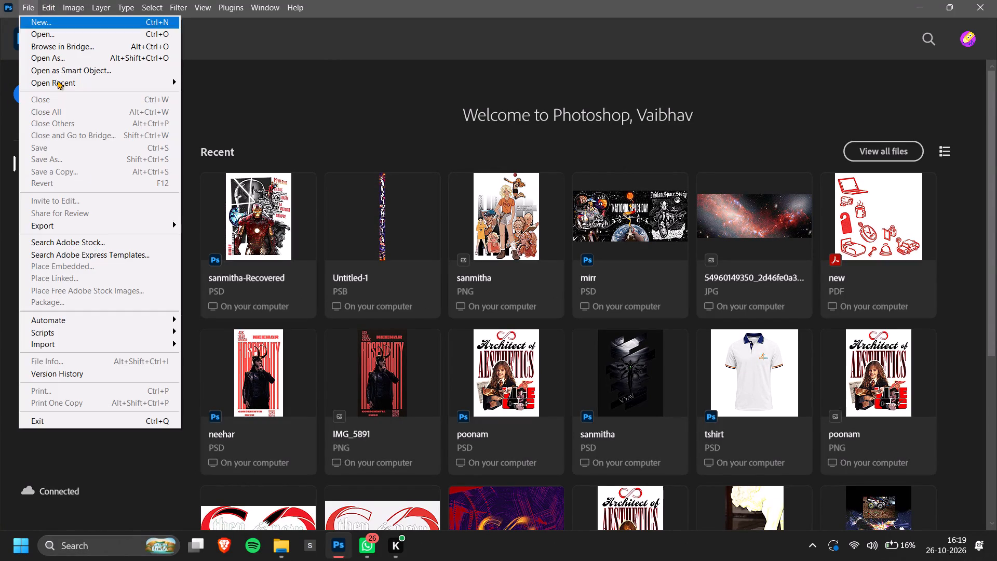
{"action": "left_click", "coordinate": [127, 319]}
{"action": "left_click", "coordinate": [259, 327]}
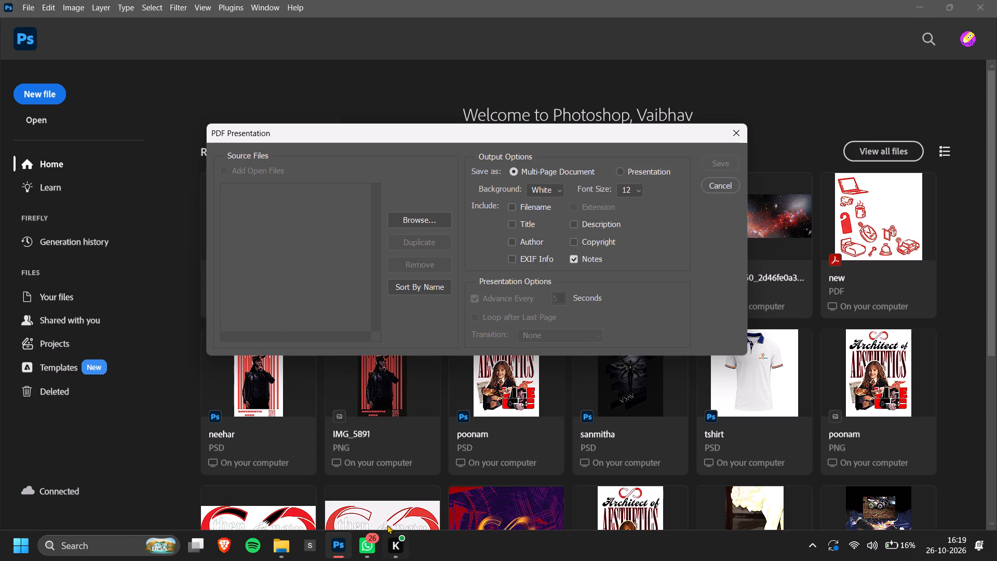
Switch to the Brave browser and search for how to select Adobe Automate PDF parameters for saving merch design files with transparency.
{"action": "left_click", "coordinate": [231, 547]}
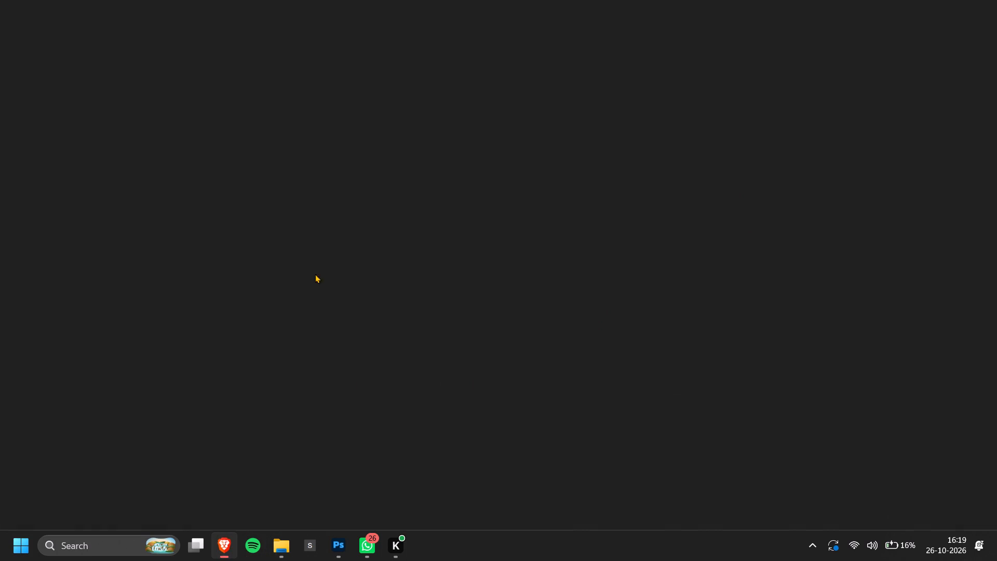
{"action": "left_click", "coordinate": [338, 9]}
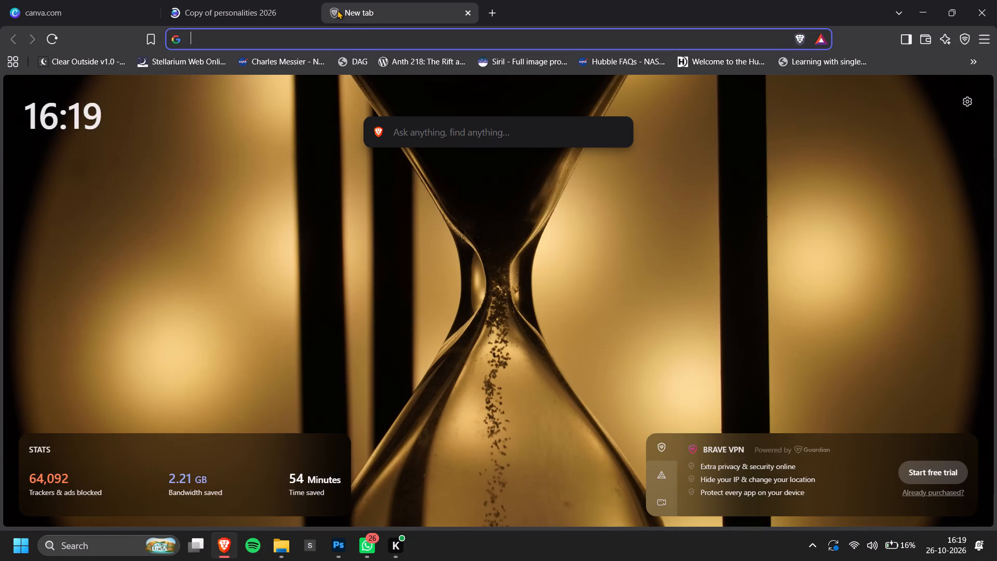
{"action": "type", "text": "for"}
{"action": "key", "text": "space"}
{"action": "type", "text": "saving"}
{"action": "key", "text": "space"}
{"action": "type", "text": "meer"}
{"action": "key", "text": "BackSpace"}
{"action": "key", "text": "BackSpace"}
{"action": "type", "text": "rh"}
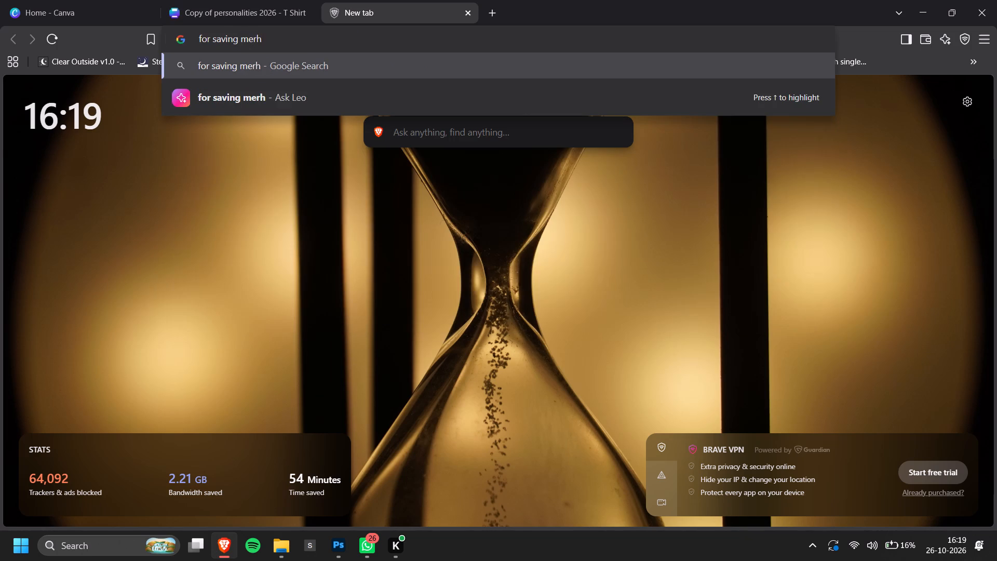
{"action": "key", "text": "BackSpace"}
{"action": "type", "text": "ch design files with transparency in ad"}
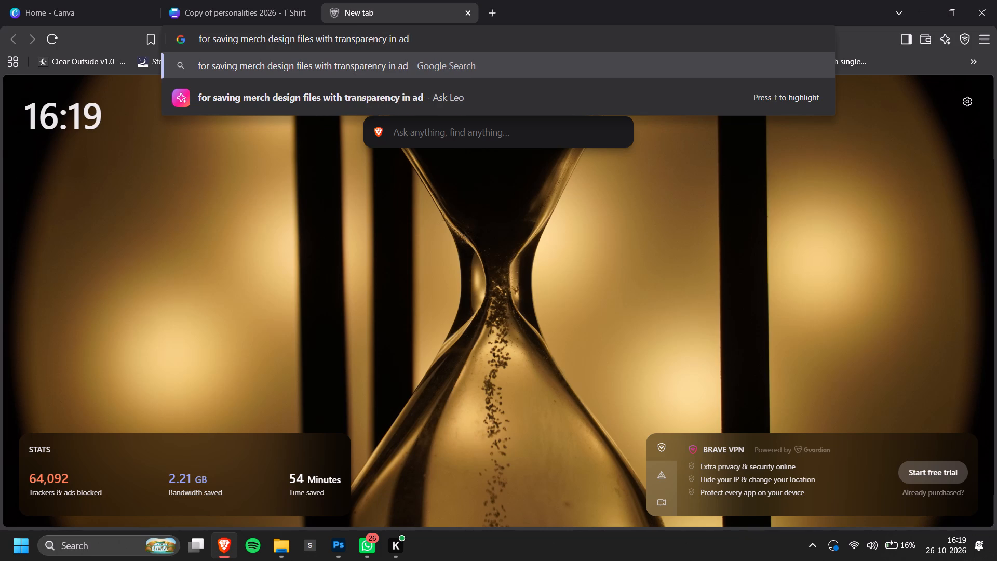
{"action": "type", "text": "obe automate"}
{"action": "key", "text": "space"}
{"action": "key", "text": "p"}
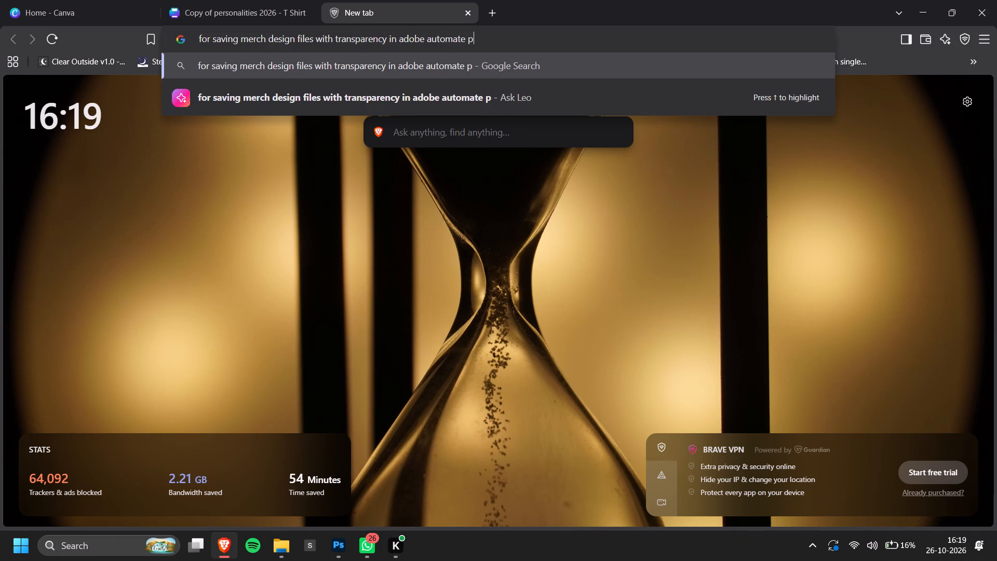
{"action": "type", "text": "df,"}
{"action": "key", "text": "space"}
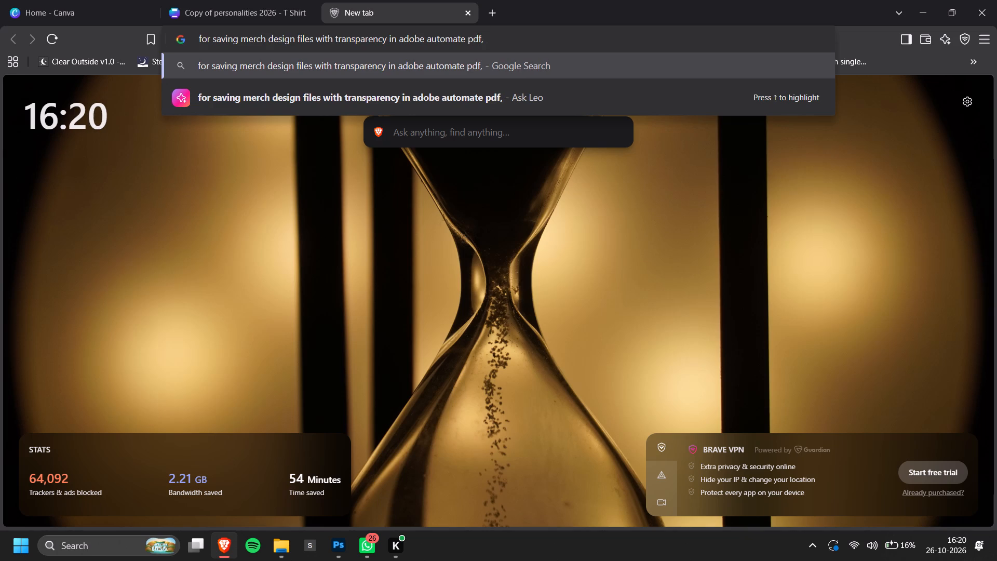
{"action": "type", "text": "how to select param"}
{"action": "type", "text": "eters"}
{"action": "key", "text": "Return"}
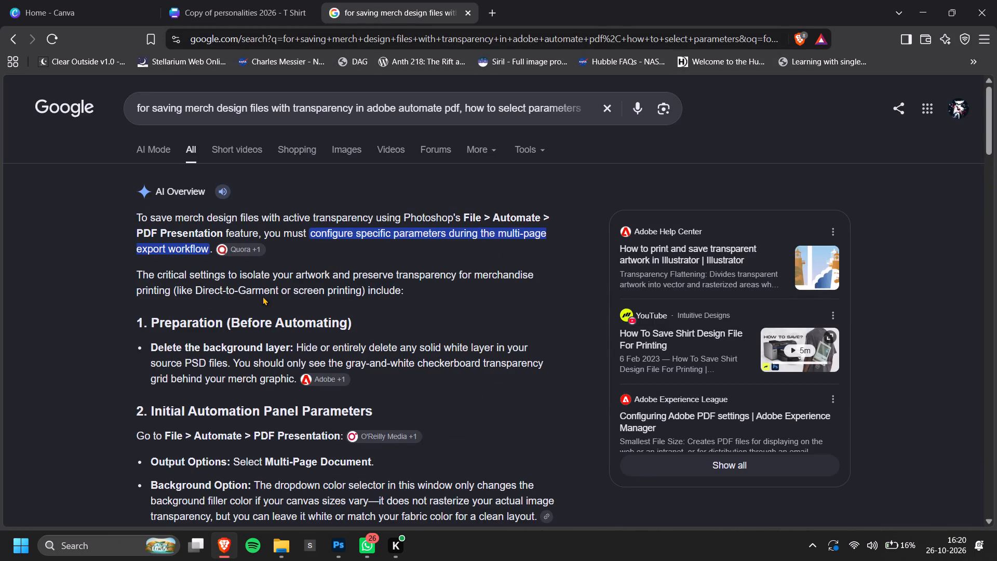
Ask the follow-up question "is multi page document better?" and read the answer alongside the recommended PDF settings.
{"action": "scroll", "coordinate": [268, 399], "scroll_direction": "down", "scroll_amount": 1}
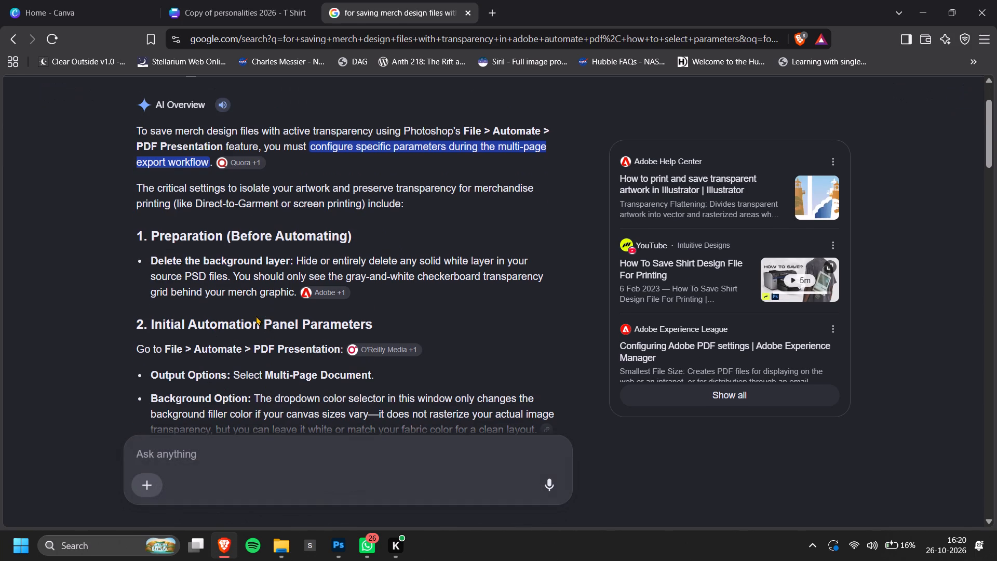
{"action": "left_click", "coordinate": [273, 447]}
{"action": "type", "text": "is multi page document be"}
{"action": "type", "text": "tter?"}
{"action": "key", "text": "Return"}
{"action": "scroll", "coordinate": [426, 261], "scroll_direction": "up", "scroll_amount": 6}
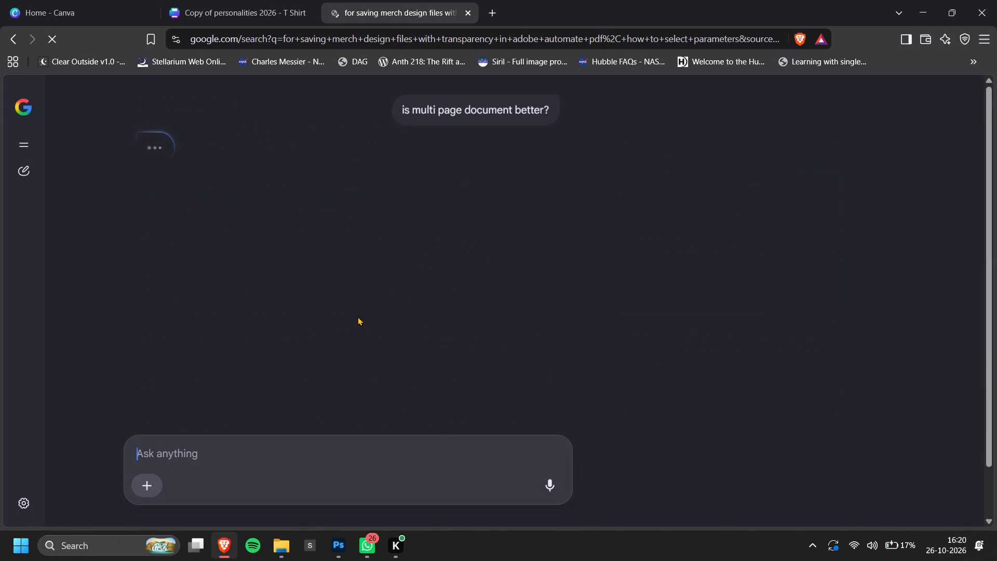
{"action": "scroll", "coordinate": [358, 316], "scroll_direction": "up", "scroll_amount": 8}
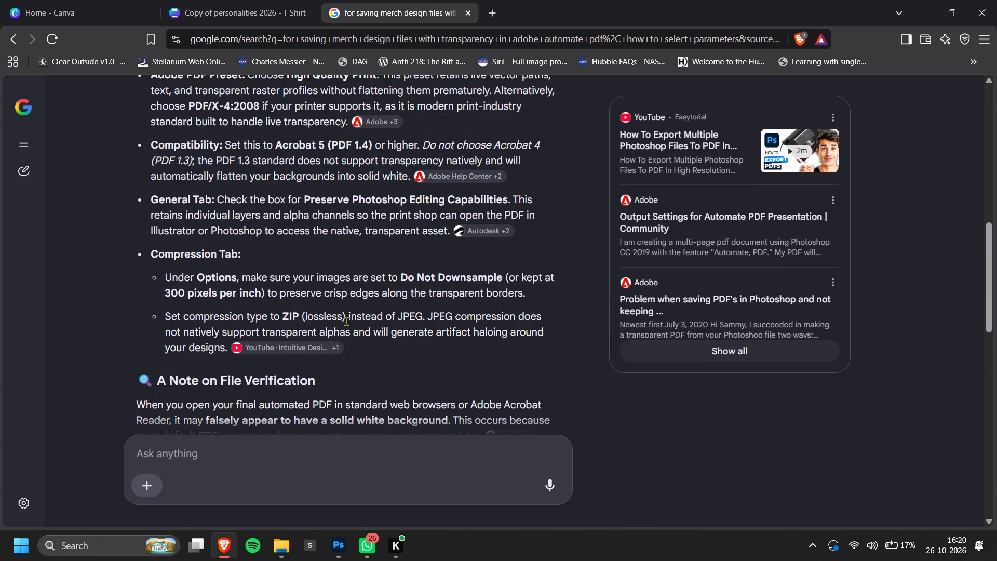
{"action": "scroll", "coordinate": [347, 322], "scroll_direction": "up", "scroll_amount": 1}
{"action": "scroll", "coordinate": [347, 322], "scroll_direction": "down", "scroll_amount": 7}
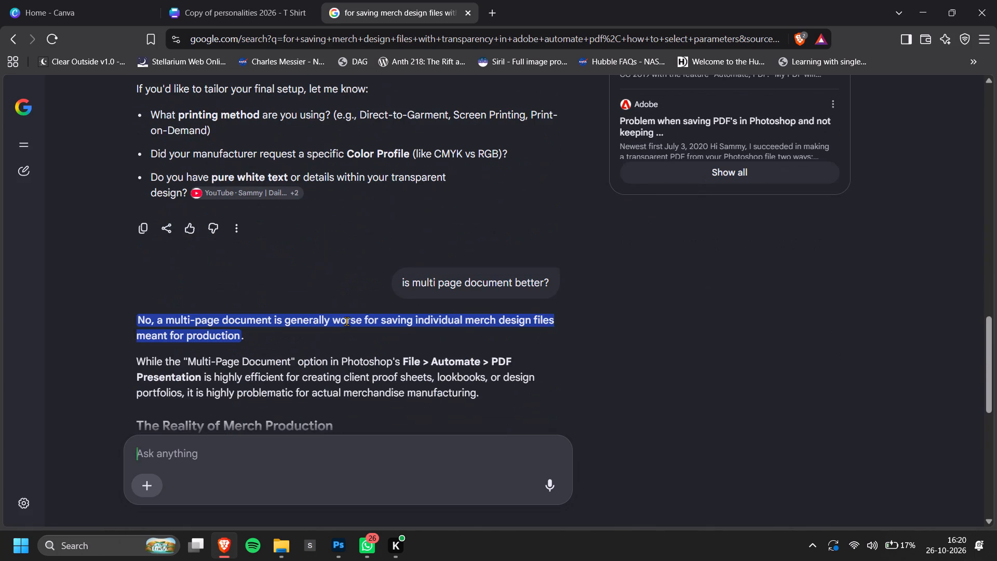
Return to Photoshop and set the PDF output to Presentation with a Black background, leaving Title excluded.
{"action": "key", "text": "alt+Tab"}
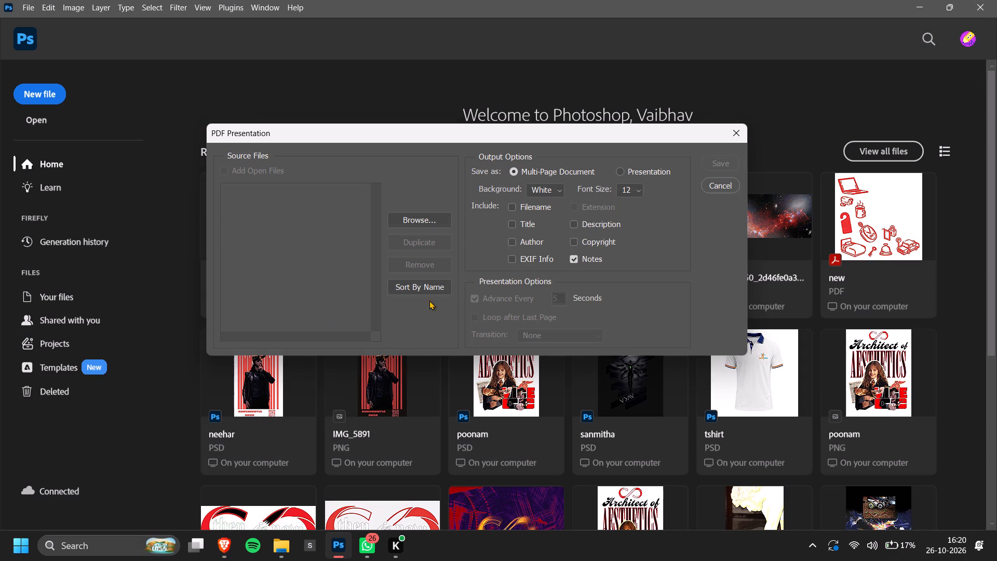
{"action": "left_click", "coordinate": [626, 179]}
{"action": "left_click", "coordinate": [628, 170]}
{"action": "left_click", "coordinate": [545, 190]}
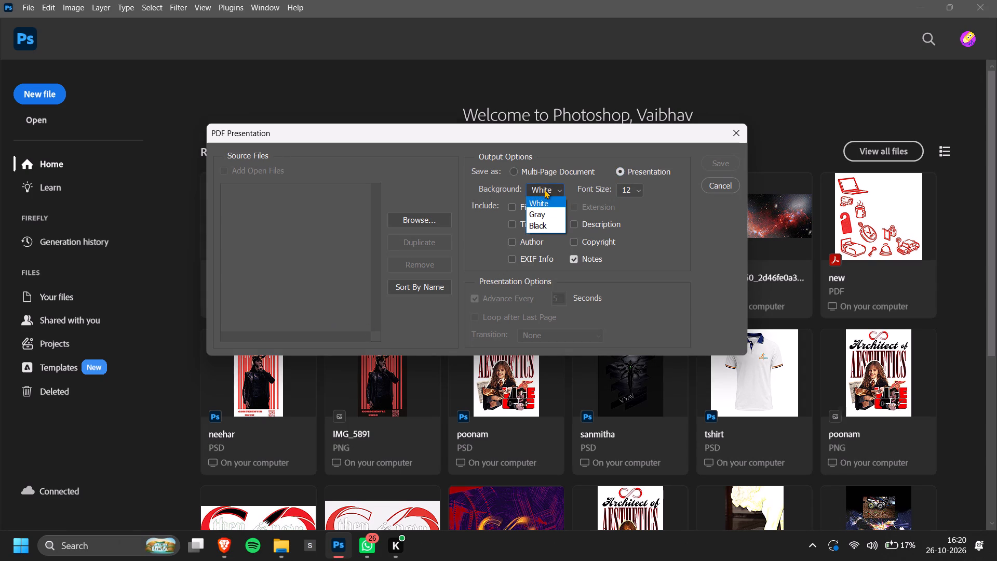
{"action": "left_click", "coordinate": [542, 227]}
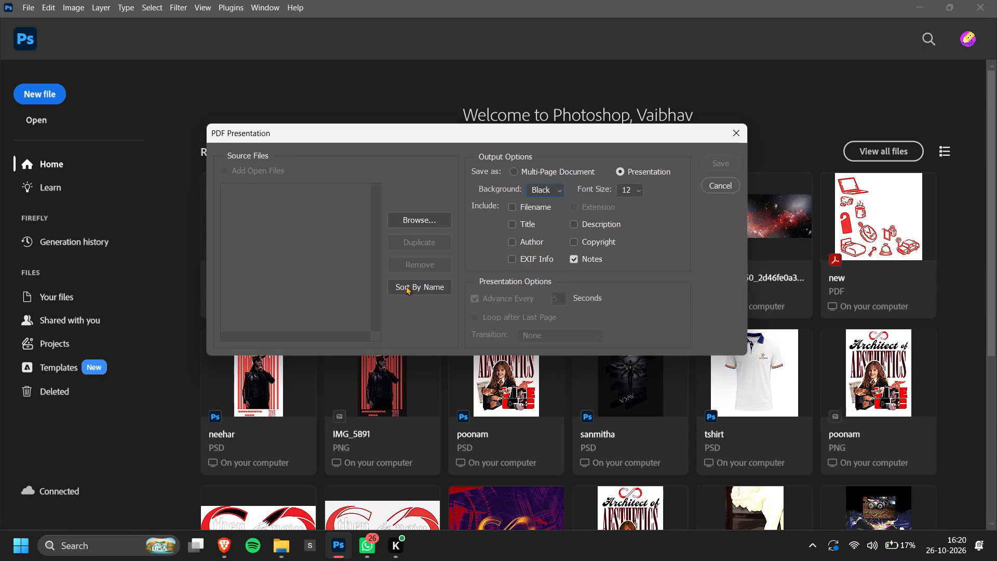
{"action": "left_click", "coordinate": [529, 230]}
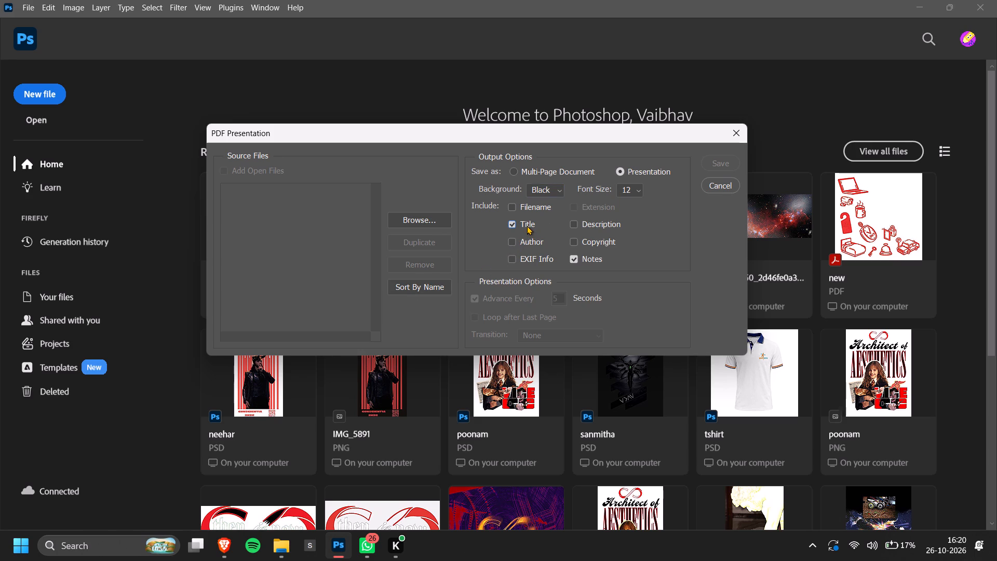
{"action": "left_click", "coordinate": [527, 225]}
Browse for source files in the MERCH VENDOR folder inside Documents > C26 CREATIVES and look through its images.
{"action": "left_click", "coordinate": [433, 220]}
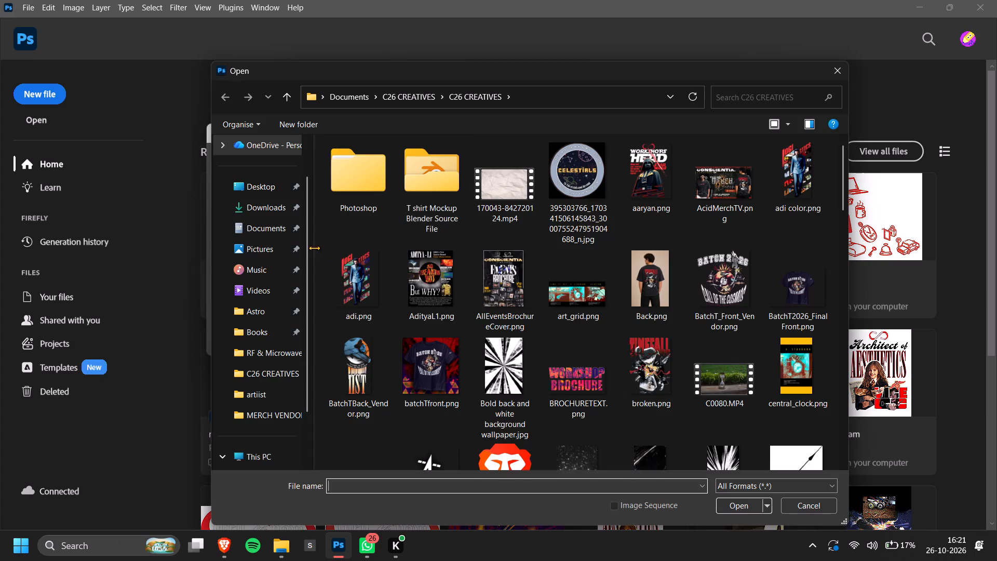
{"action": "left_click", "coordinate": [278, 231]}
{"action": "double_click", "coordinate": [559, 201]}
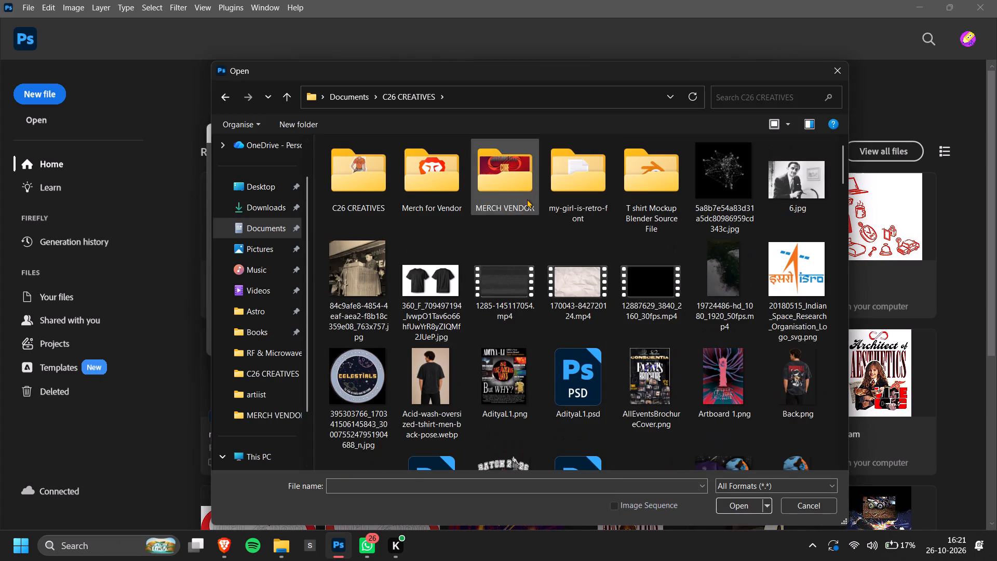
{"action": "double_click", "coordinate": [493, 194]}
{"action": "scroll", "coordinate": [493, 194], "scroll_direction": "up", "scroll_amount": 4}
{"action": "scroll", "coordinate": [563, 325], "scroll_direction": "down", "scroll_amount": 4}
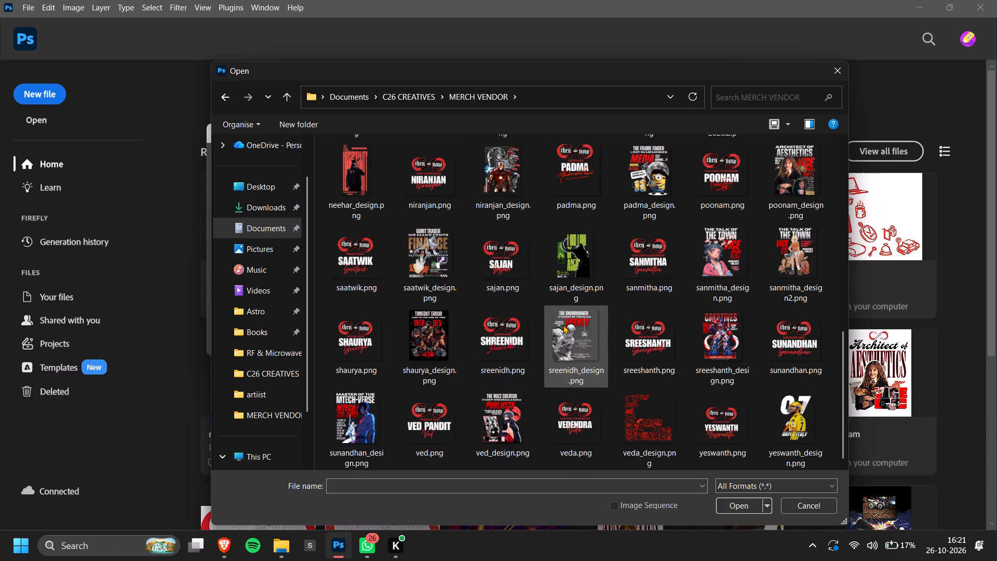
{"action": "scroll", "coordinate": [563, 325], "scroll_direction": "down", "scroll_amount": 11}
{"action": "scroll", "coordinate": [563, 325], "scroll_direction": "up", "scroll_amount": 8}
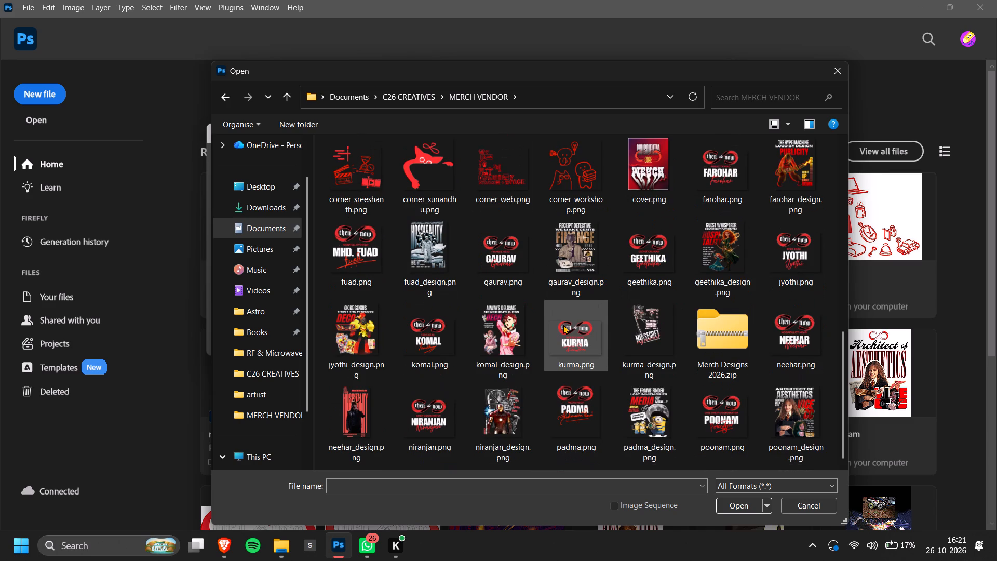
{"action": "scroll", "coordinate": [563, 325], "scroll_direction": "up", "scroll_amount": 3}
{"action": "scroll", "coordinate": [563, 325], "scroll_direction": "down", "scroll_amount": 9}
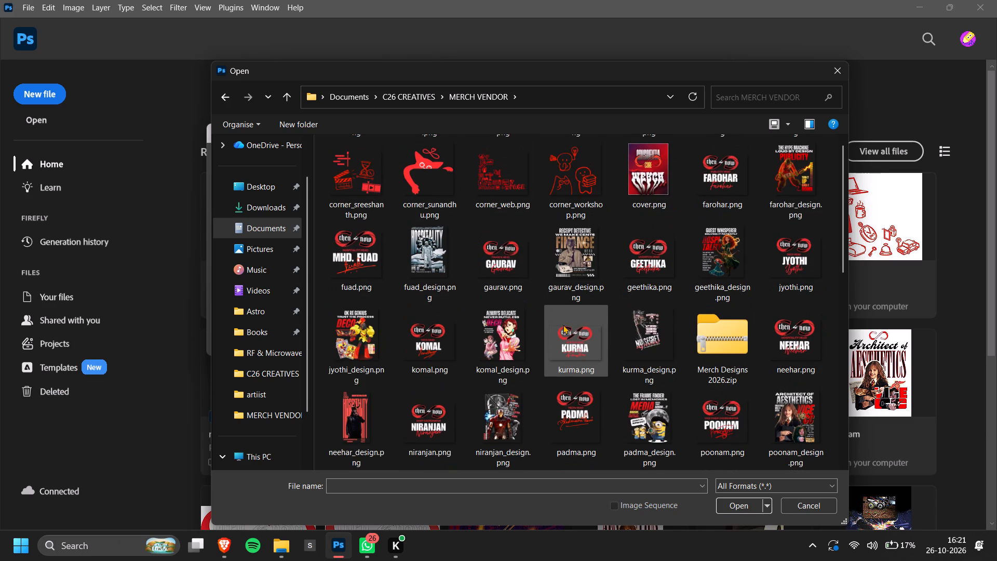
Switch to File Explorer and extract Merch Designs 2026.zip into its own folder within MERCH VENDOR.
{"action": "left_click", "coordinate": [279, 544]}
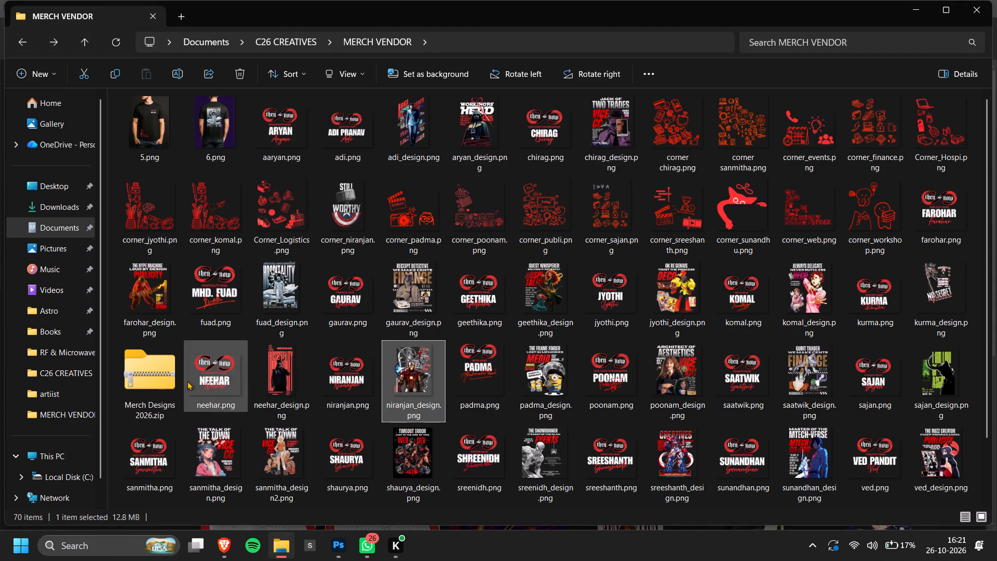
{"action": "double_click", "coordinate": [152, 371]}
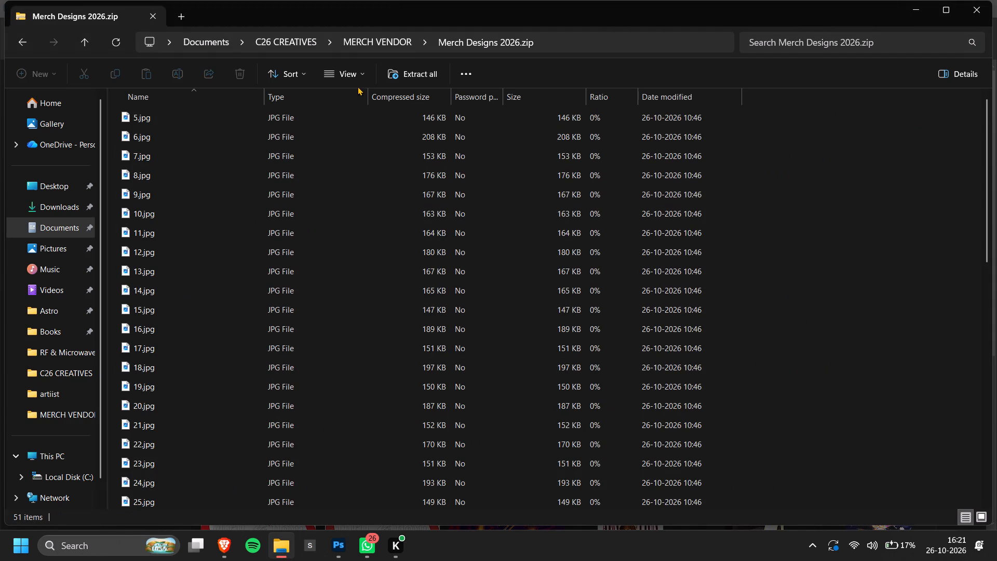
{"action": "left_click", "coordinate": [437, 81]}
{"action": "left_click", "coordinate": [614, 401]}
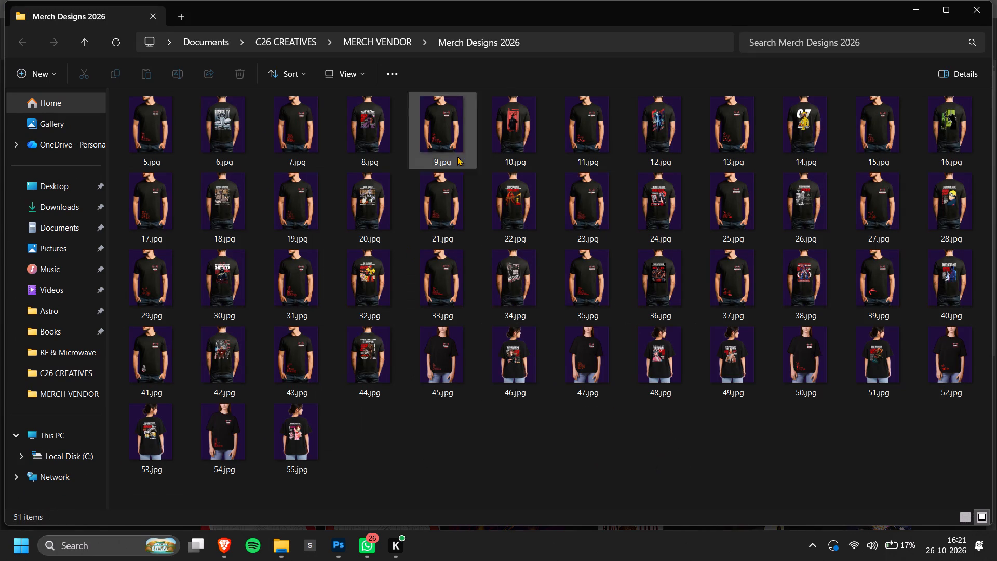
Move all the extracted JPG files from the Merch Designs 2026 folder into the parent MERCH VENDOR folder.
{"action": "left_click", "coordinate": [436, 331], "text": "ctrl"}
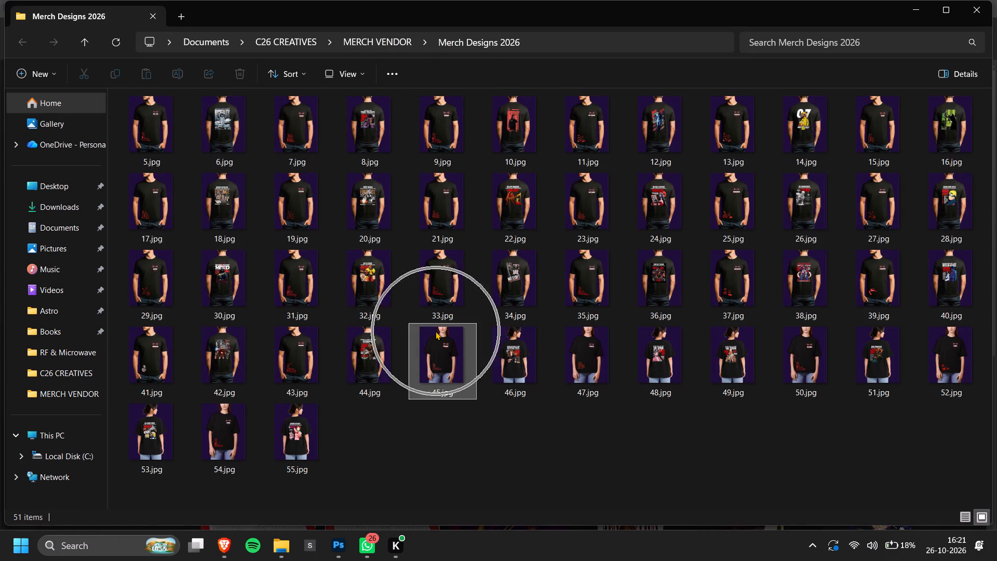
{"action": "key", "text": "ctrl+a"}
{"action": "key", "text": "ctrl+x"}
{"action": "left_click", "coordinate": [373, 46]}
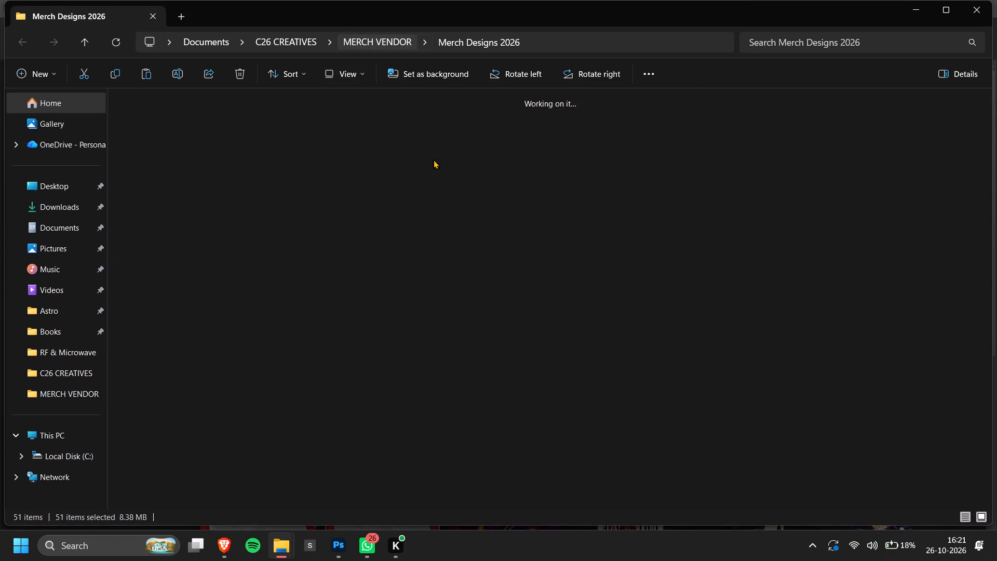
{"action": "scroll", "coordinate": [695, 348], "scroll_direction": "down", "scroll_amount": 6}
{"action": "left_click", "coordinate": [558, 465]}
{"action": "key", "text": "ctrl+v"}
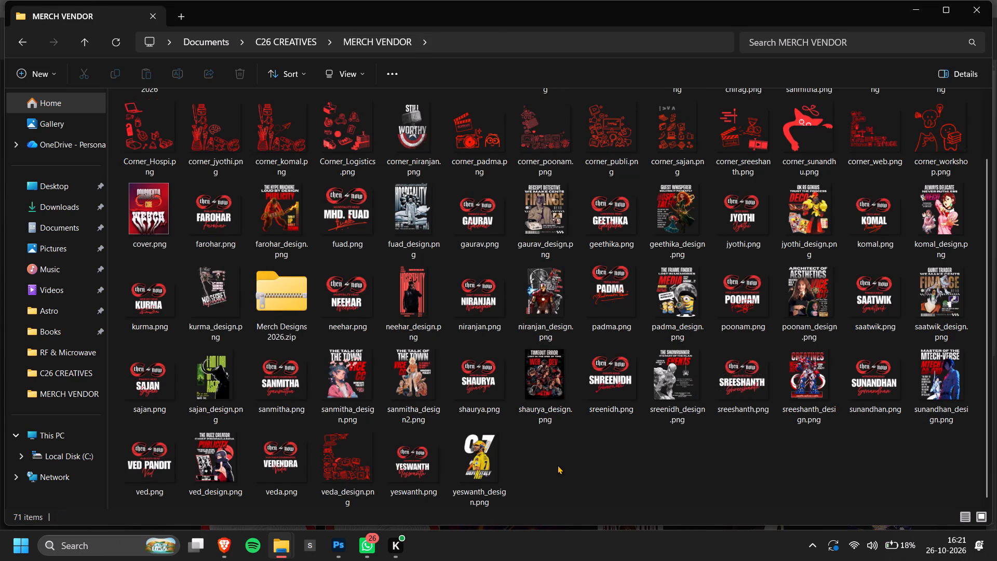
{"action": "scroll", "coordinate": [525, 390], "scroll_direction": "up", "scroll_amount": 4}
Close the MERCH VENDOR and zip archive windows and return to Photoshop's source file selection.
{"action": "key", "text": "alt+Tab"}
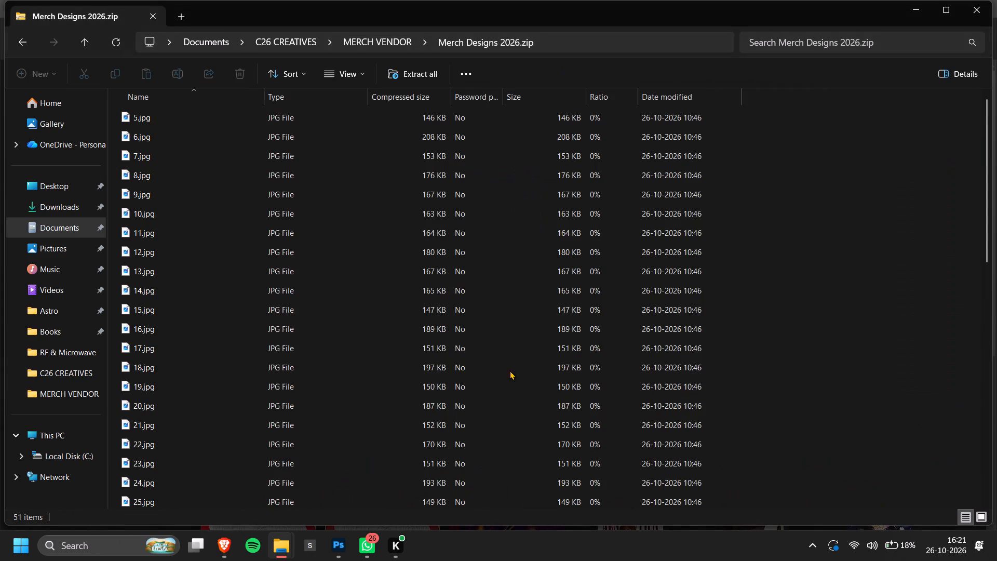
{"action": "key", "text": "alt+Tab"}
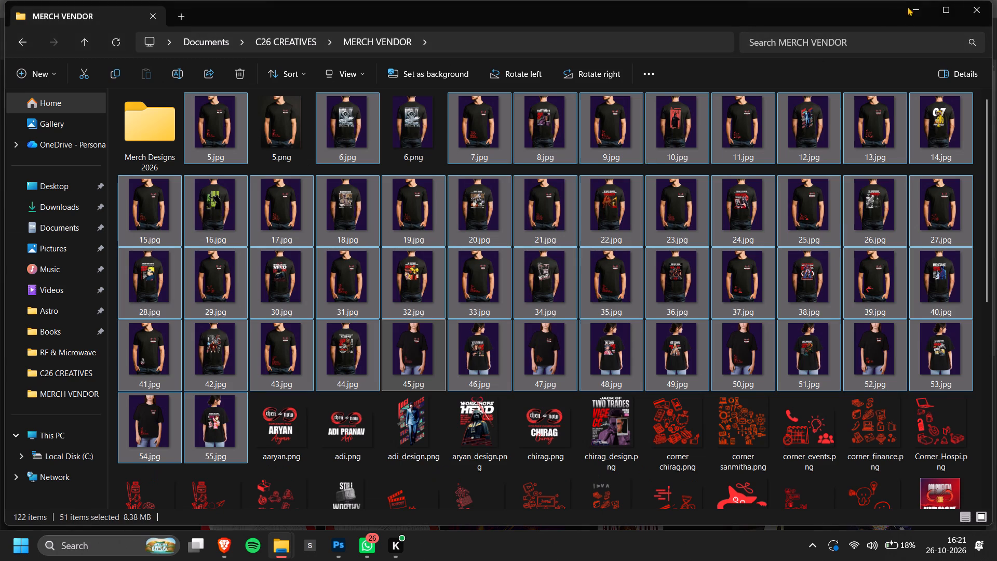
{"action": "left_click", "coordinate": [967, 7]}
{"action": "key", "text": "alt+Tab"}
{"action": "key", "text": "alt+Tab"}
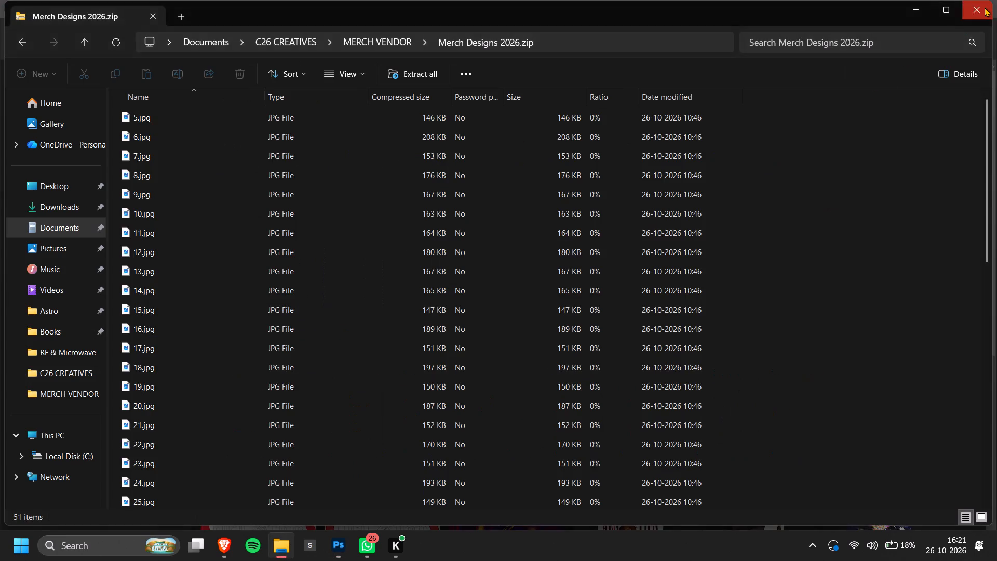
{"action": "left_click", "coordinate": [985, 7]}
{"action": "scroll", "coordinate": [537, 341], "scroll_direction": "up", "scroll_amount": 5}
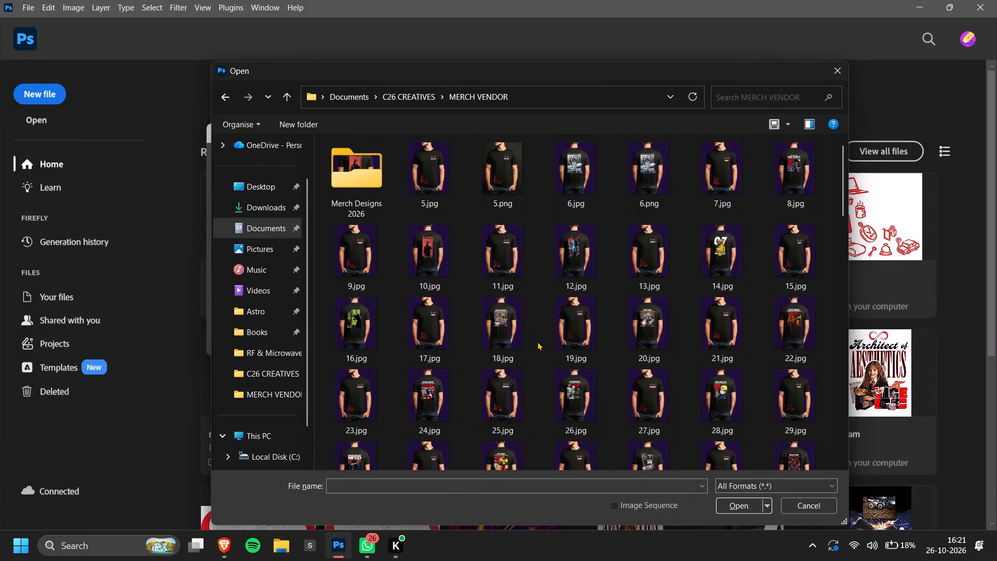
Add cover.png from the MERCH VENDOR folder as the first source file of the PDF presentation.
{"action": "scroll", "coordinate": [537, 341], "scroll_direction": "up", "scroll_amount": 7}
{"action": "double_click", "coordinate": [370, 205]}
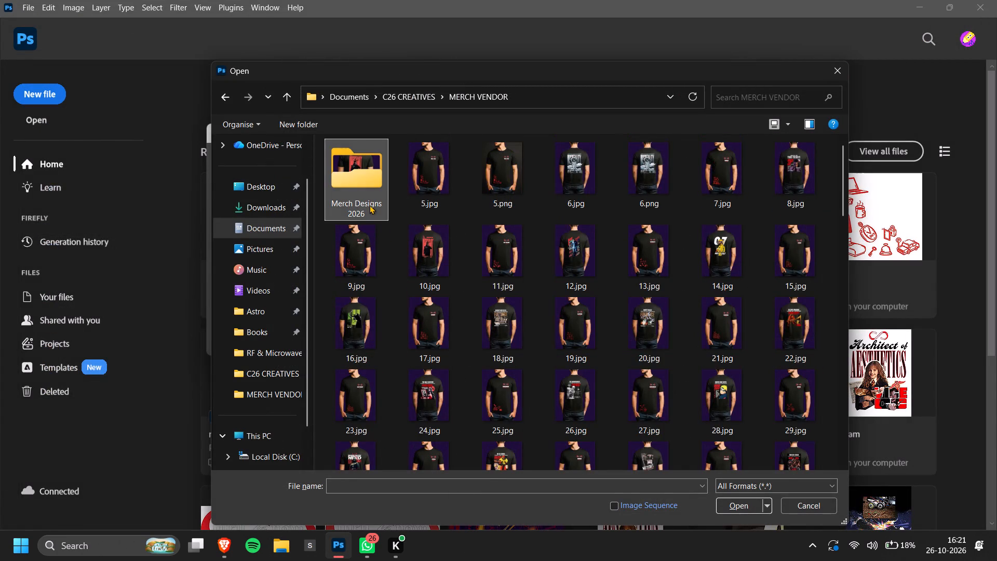
{"action": "left_click", "coordinate": [224, 98]}
{"action": "scroll", "coordinate": [624, 272], "scroll_direction": "down", "scroll_amount": 5}
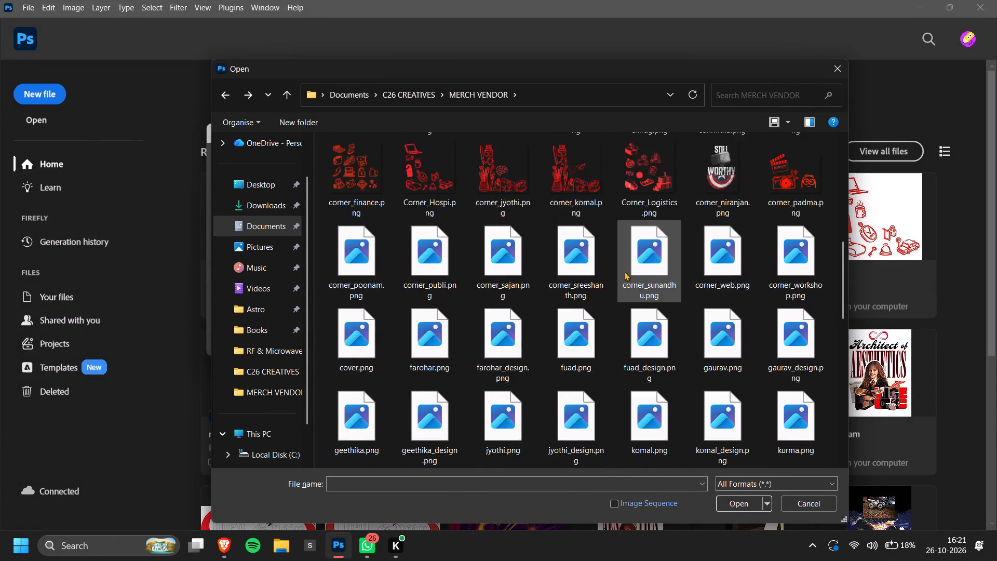
{"action": "scroll", "coordinate": [625, 272], "scroll_direction": "down", "scroll_amount": 9}
{"action": "scroll", "coordinate": [588, 433], "scroll_direction": "down", "scroll_amount": 2}
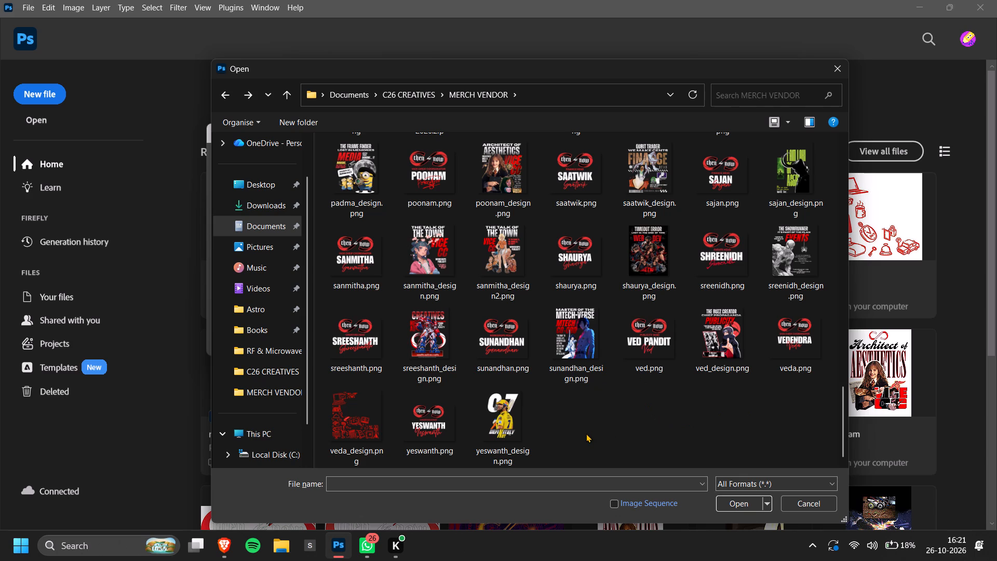
{"action": "scroll", "coordinate": [584, 433], "scroll_direction": "up", "scroll_amount": 7}
{"action": "scroll", "coordinate": [584, 433], "scroll_direction": "down", "scroll_amount": 3}
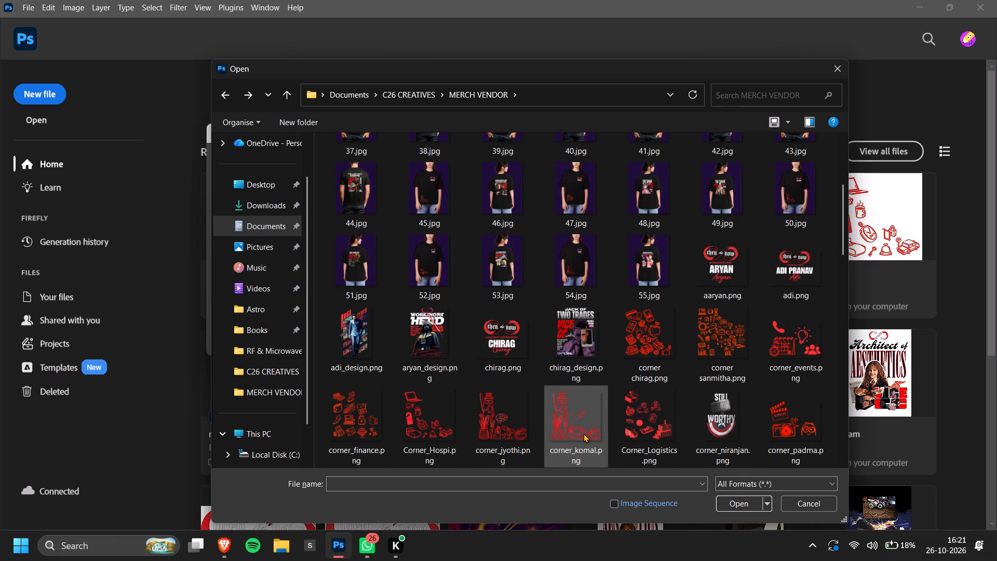
{"action": "scroll", "coordinate": [485, 355], "scroll_direction": "down", "scroll_amount": 4}
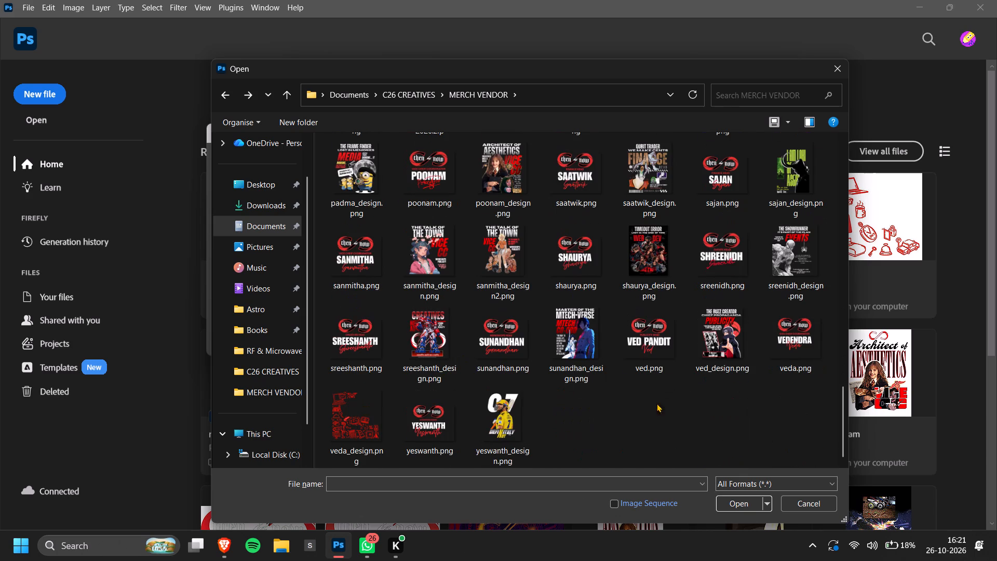
{"action": "scroll", "coordinate": [540, 420], "scroll_direction": "up", "scroll_amount": 1}
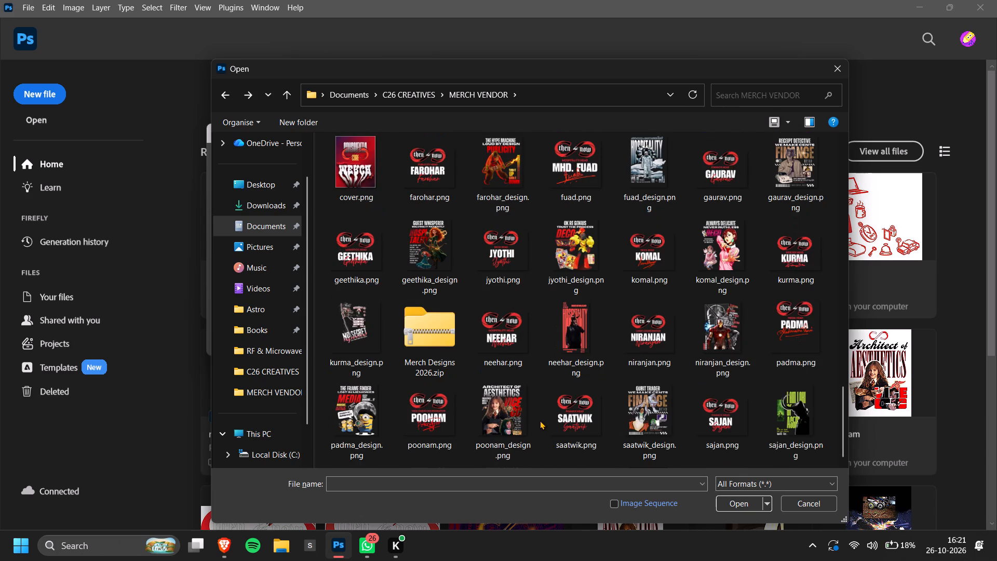
{"action": "left_click", "coordinate": [371, 169]}
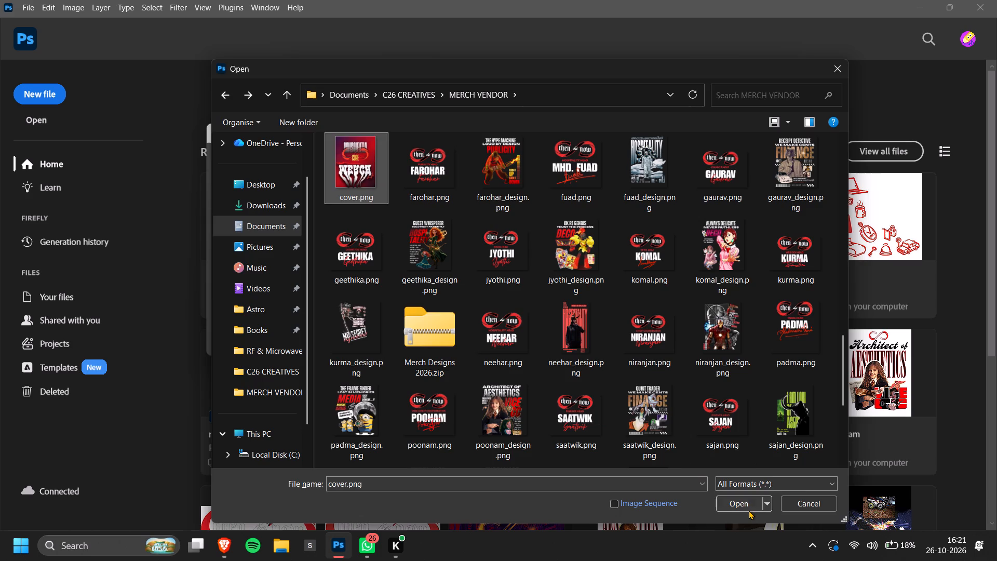
{"action": "left_click", "coordinate": [745, 505]}
Add 13.jpg from the MERCH VENDOR folder to the presentation's source files.
{"action": "left_click", "coordinate": [409, 216]}
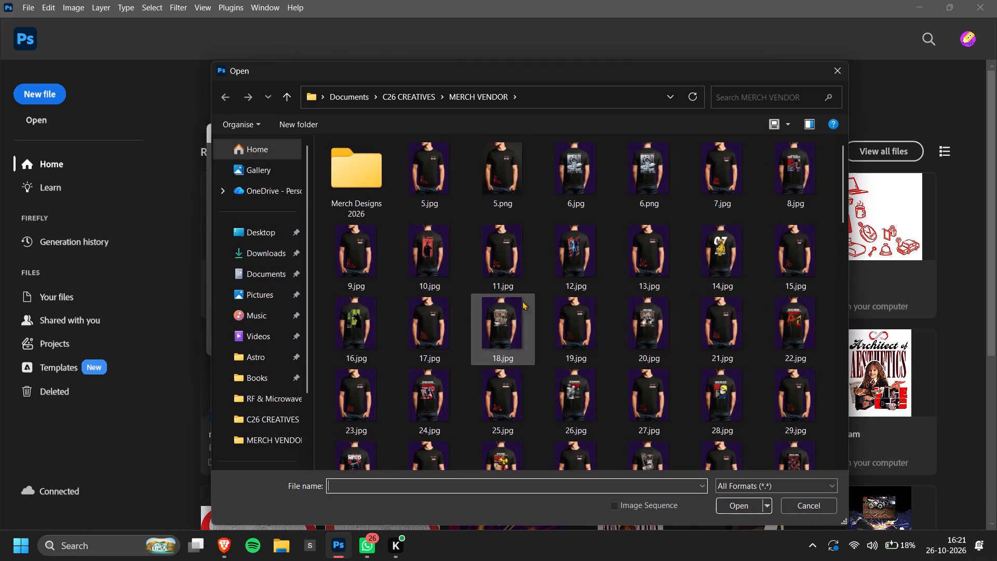
{"action": "scroll", "coordinate": [591, 378], "scroll_direction": "up", "scroll_amount": 1}
{"action": "scroll", "coordinate": [591, 378], "scroll_direction": "down", "scroll_amount": 10}
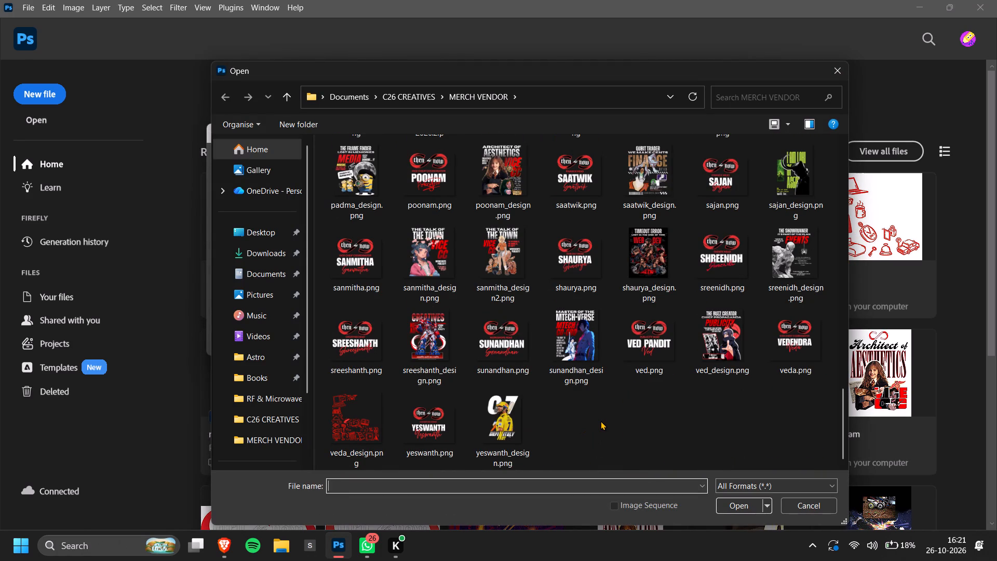
{"action": "scroll", "coordinate": [601, 421], "scroll_direction": "up", "scroll_amount": 5}
{"action": "scroll", "coordinate": [530, 395], "scroll_direction": "up", "scroll_amount": 3}
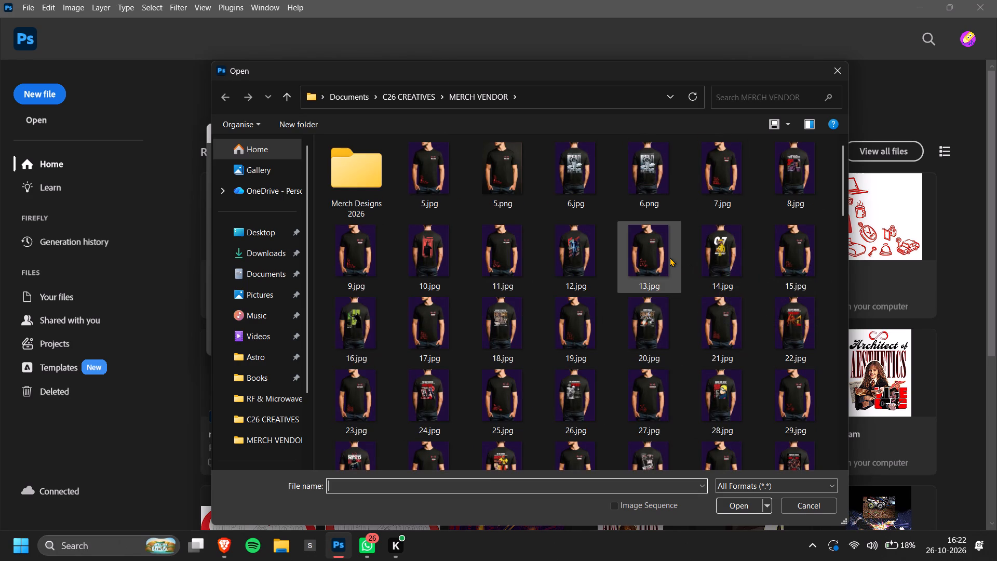
{"action": "double_click", "coordinate": [653, 249]}
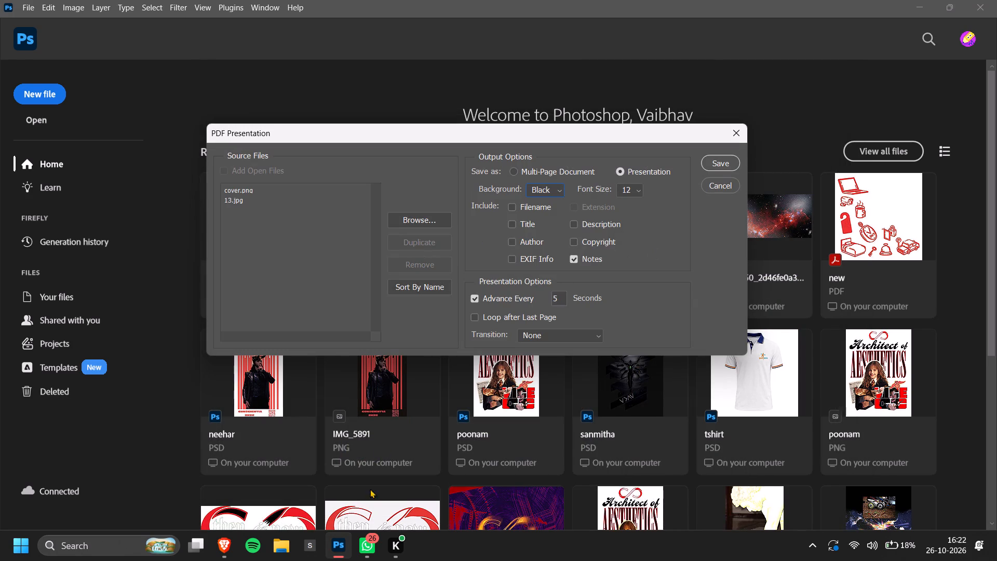
Switch to File Explorer, view the recent 13.jpg to check its shirt design, close it and return to Photoshop.
{"action": "left_click", "coordinate": [303, 556]}
{"action": "left_click", "coordinate": [281, 549]}
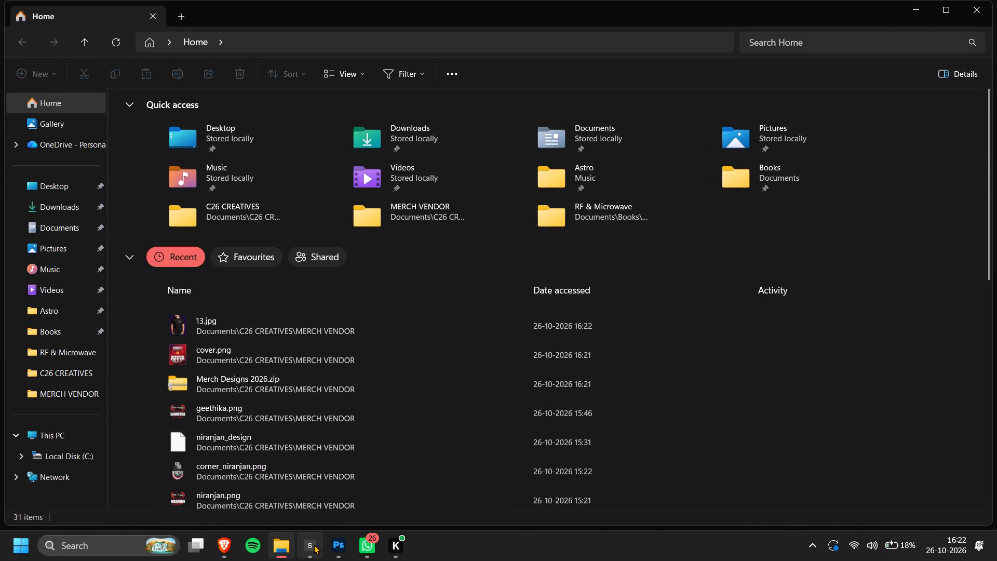
{"action": "left_click", "coordinate": [369, 439]}
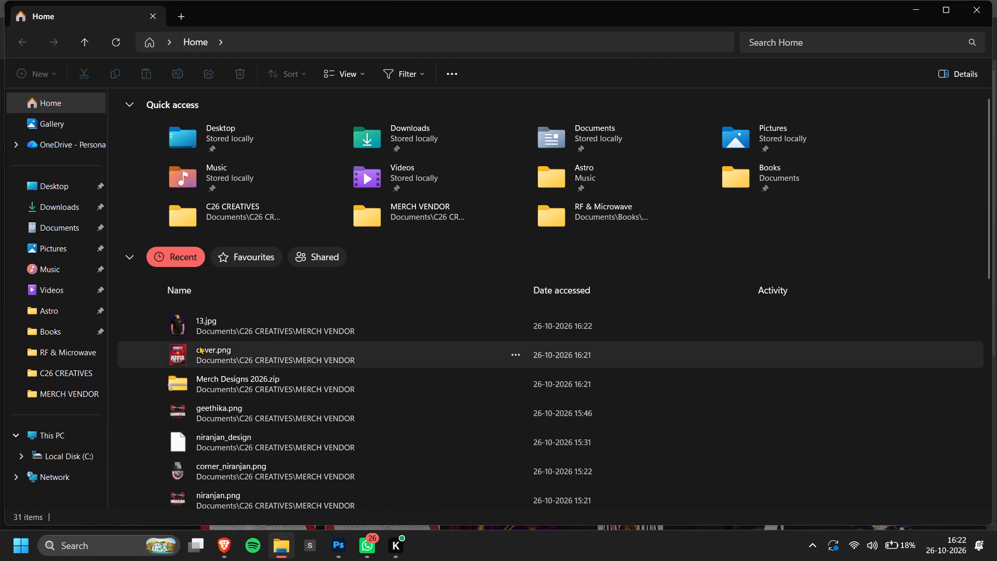
{"action": "double_click", "coordinate": [230, 332]}
{"action": "scroll", "coordinate": [434, 243], "scroll_direction": "up", "scroll_amount": 1}
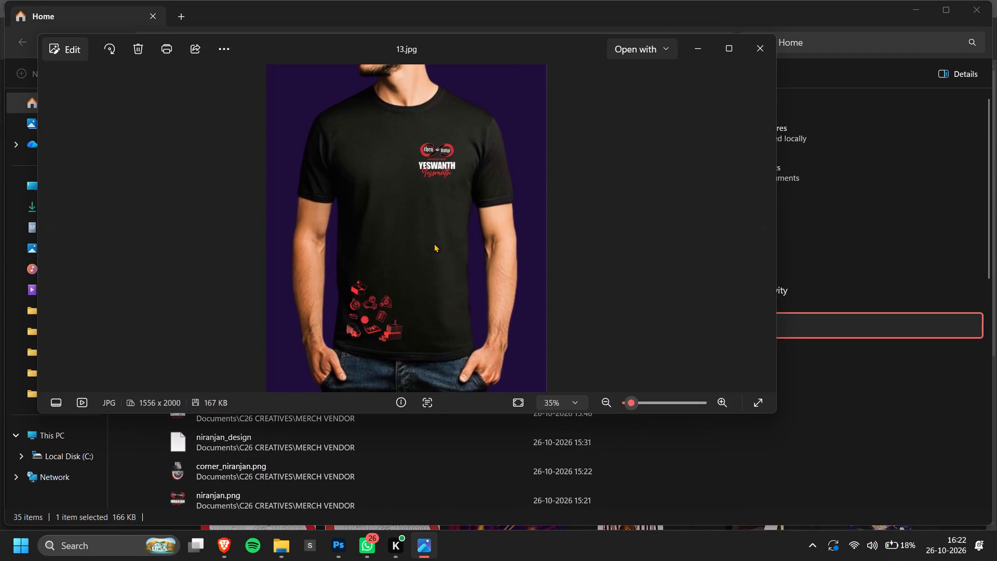
{"action": "left_click", "coordinate": [757, 55]}
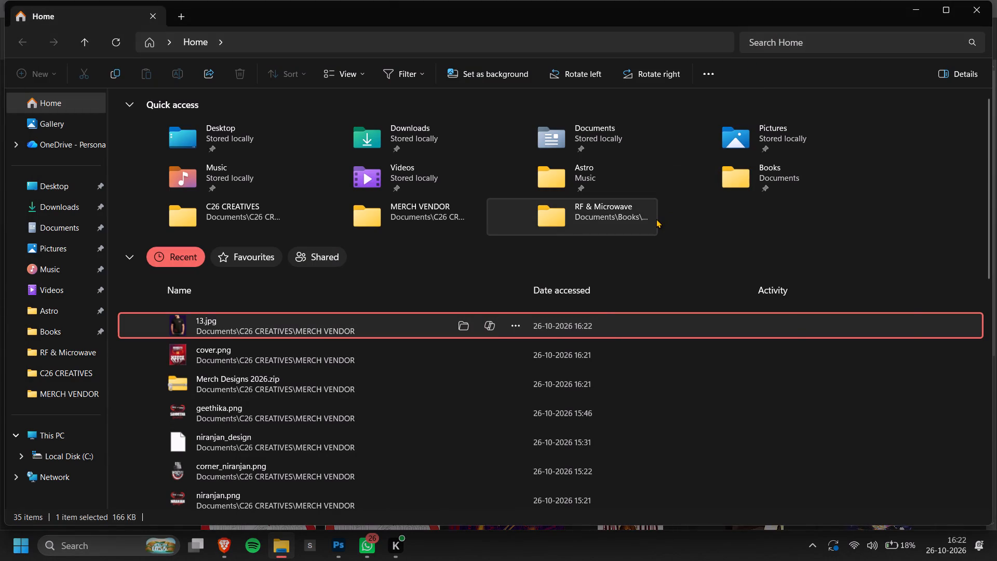
{"action": "key", "text": "alt+Tab"}
Add 14.jpg and yeswanth.png, in that order, to the presentation's source files.
{"action": "left_click", "coordinate": [415, 217]}
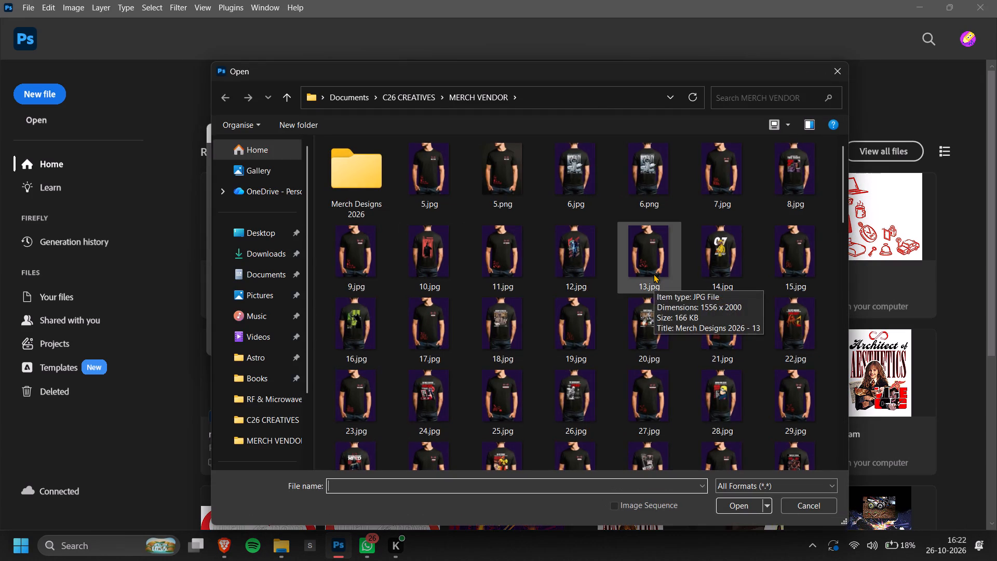
{"action": "scroll", "coordinate": [648, 292], "scroll_direction": "up", "scroll_amount": 2}
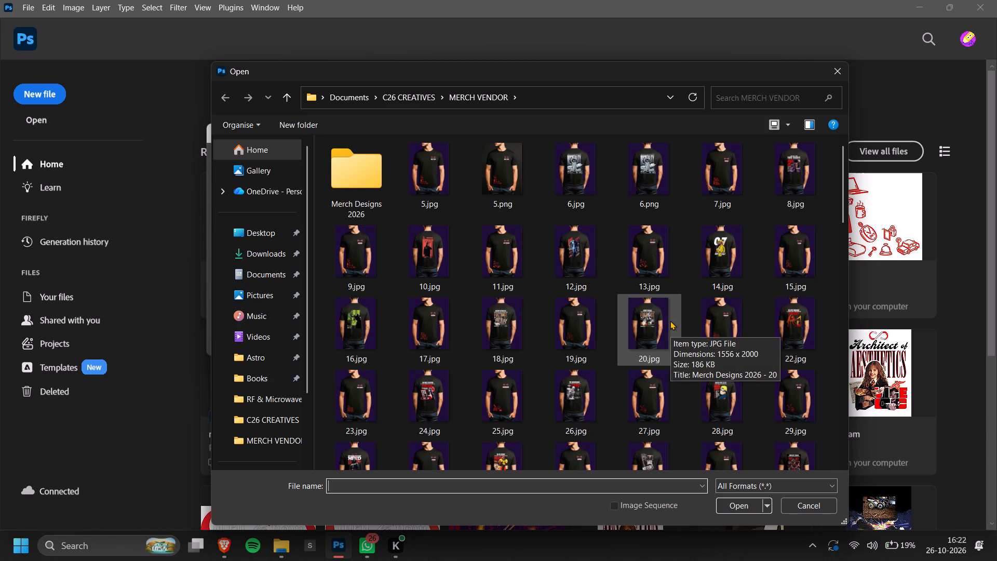
{"action": "scroll", "coordinate": [666, 332], "scroll_direction": "up", "scroll_amount": 3}
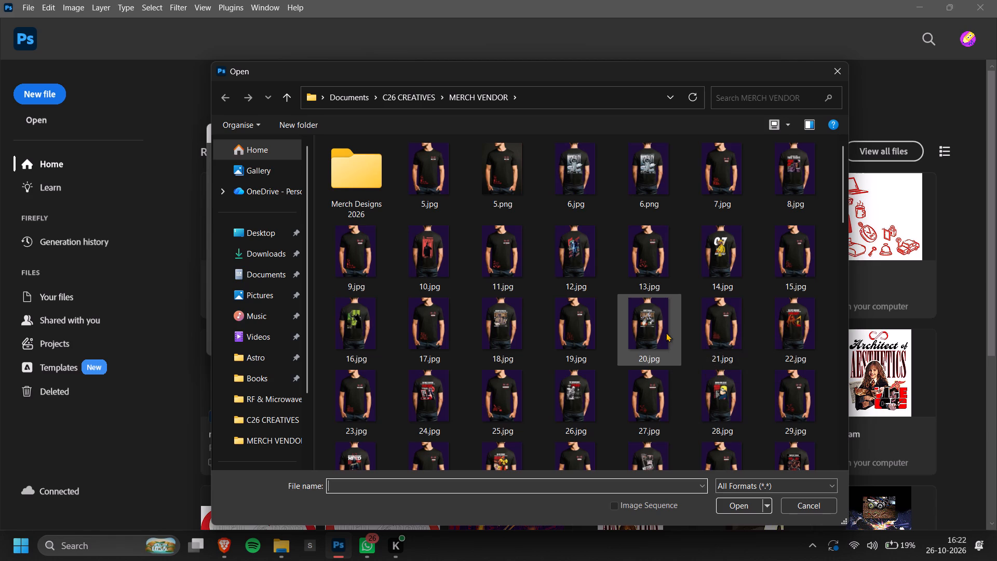
{"action": "double_click", "coordinate": [727, 250]}
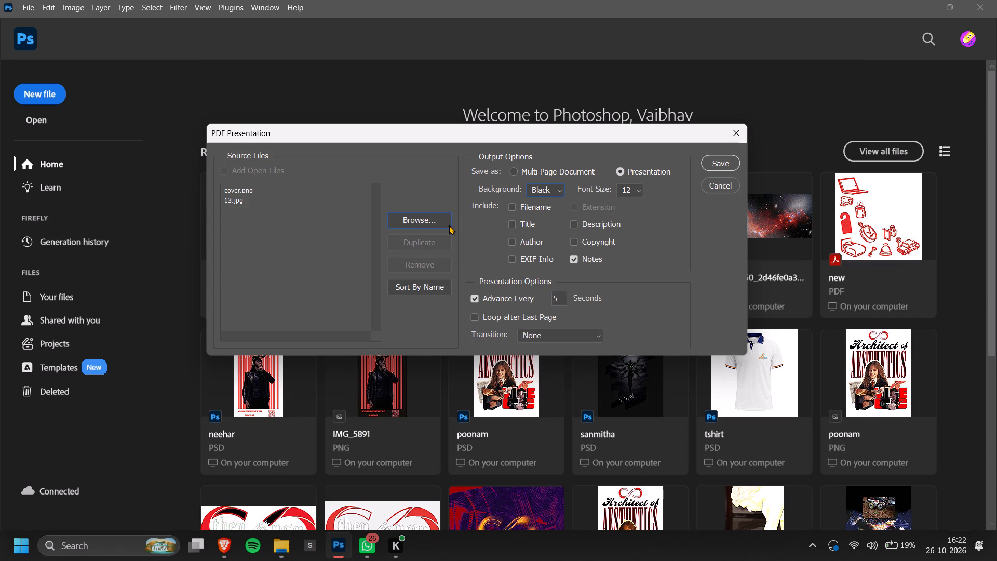
{"action": "left_click", "coordinate": [446, 222]}
{"action": "scroll", "coordinate": [581, 295], "scroll_direction": "down", "scroll_amount": 10}
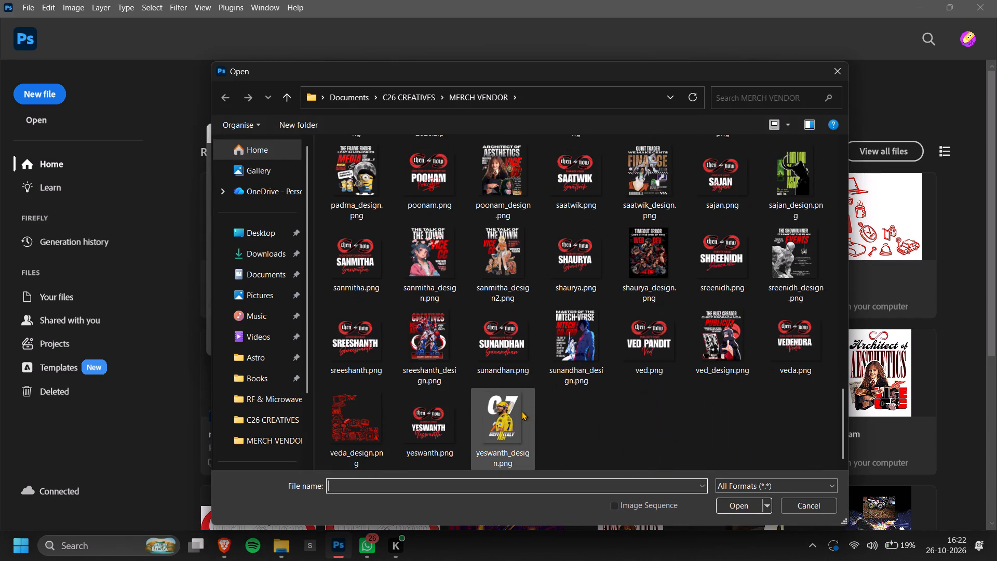
{"action": "double_click", "coordinate": [432, 423]}
Add Corner_Logistics.png and yeswanth_design.png, in that order, to the presentation's source files.
{"action": "left_click", "coordinate": [419, 221]}
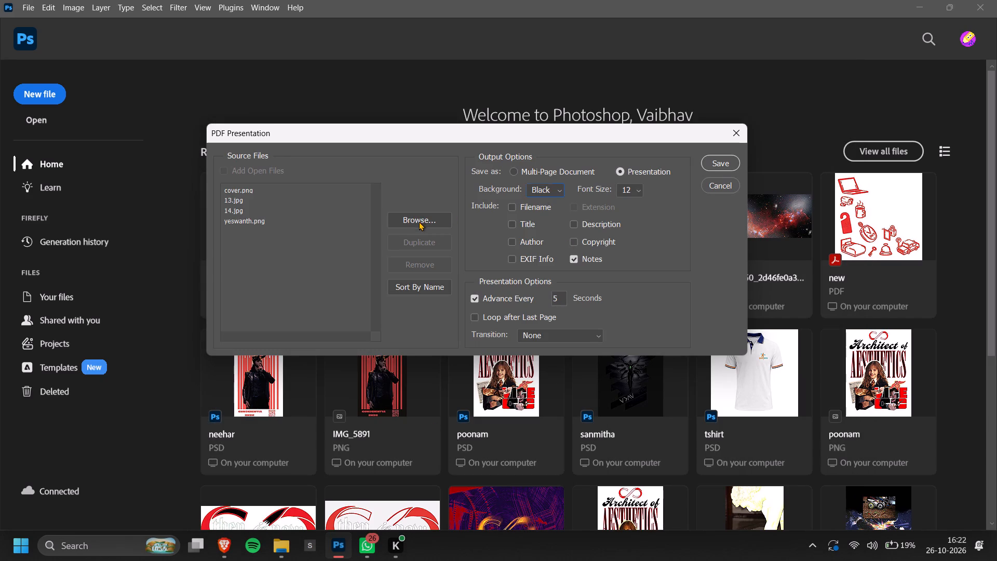
{"action": "scroll", "coordinate": [562, 391], "scroll_direction": "down", "scroll_amount": 20}
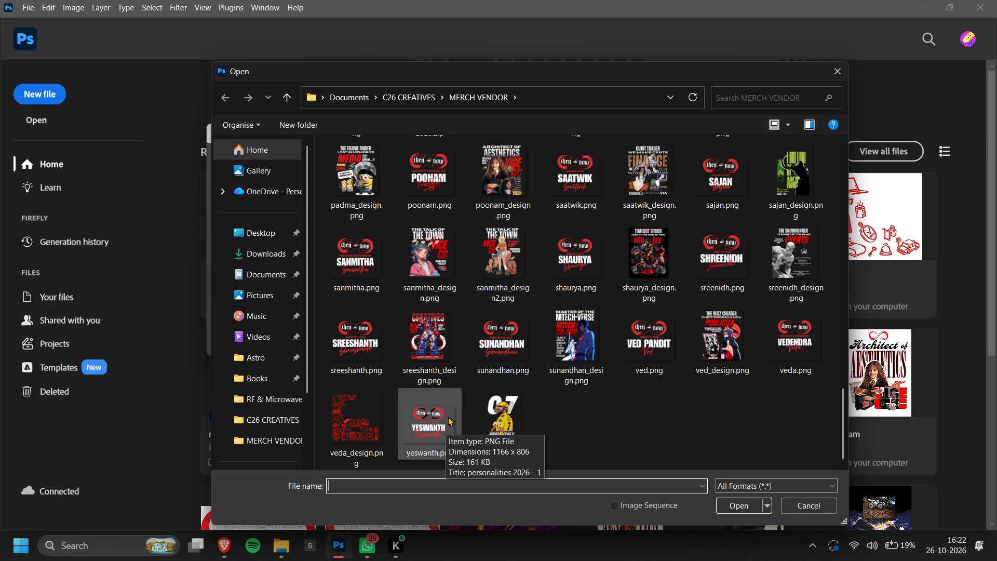
{"action": "scroll", "coordinate": [556, 416], "scroll_direction": "up", "scroll_amount": 11}
{"action": "scroll", "coordinate": [432, 269], "scroll_direction": "down", "scroll_amount": 5}
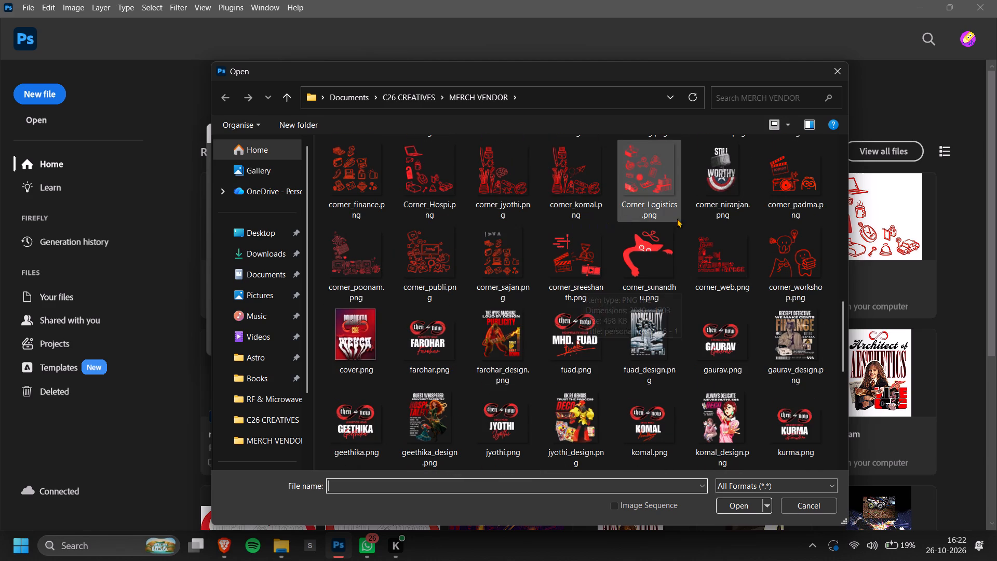
{"action": "double_click", "coordinate": [652, 178]}
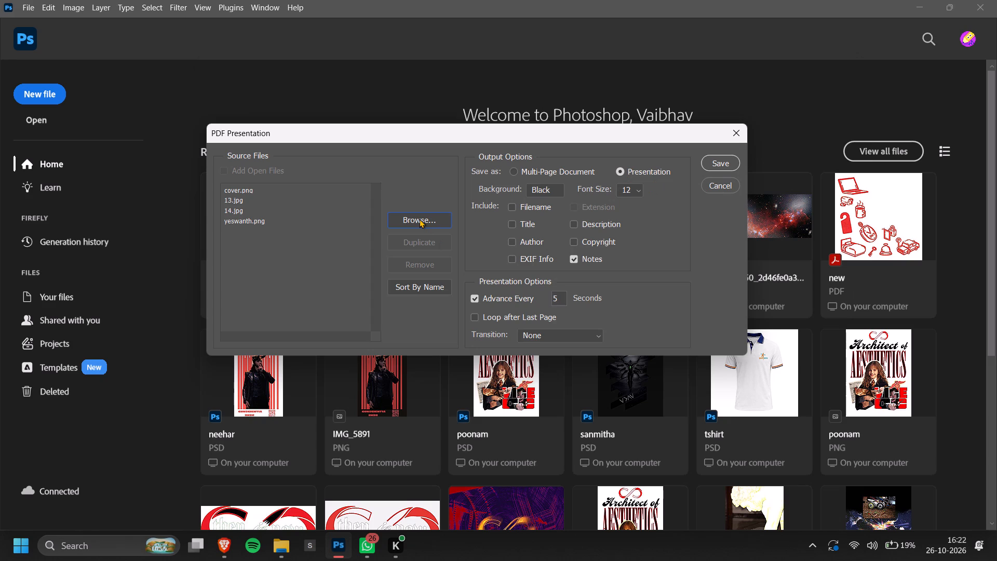
{"action": "left_click", "coordinate": [420, 219]}
{"action": "scroll", "coordinate": [617, 288], "scroll_direction": "down", "scroll_amount": 14}
{"action": "double_click", "coordinate": [497, 402]}
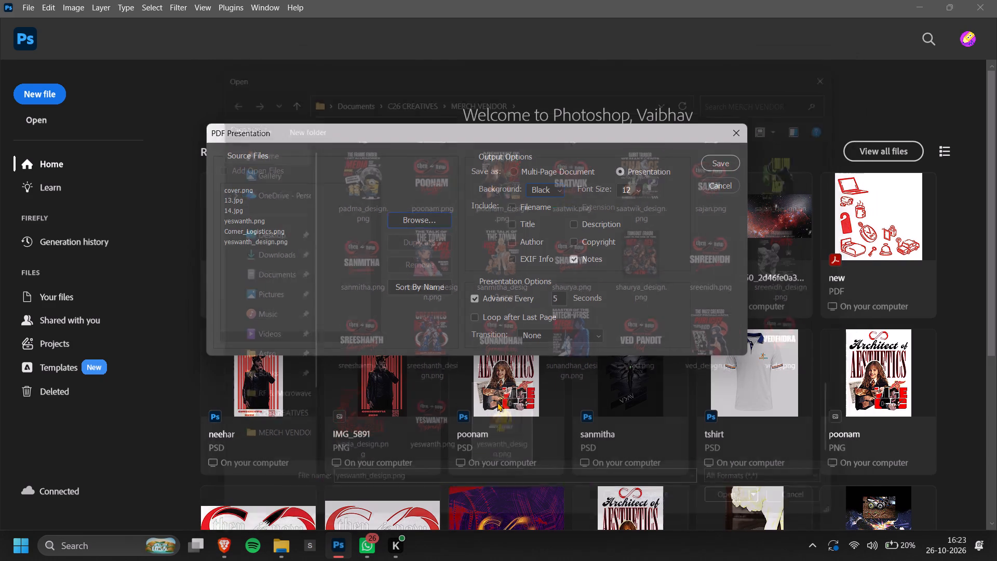
Add the shirt mockups 43.jpg and 44.jpg together to the presentation's source files.
{"action": "left_click", "coordinate": [425, 223]}
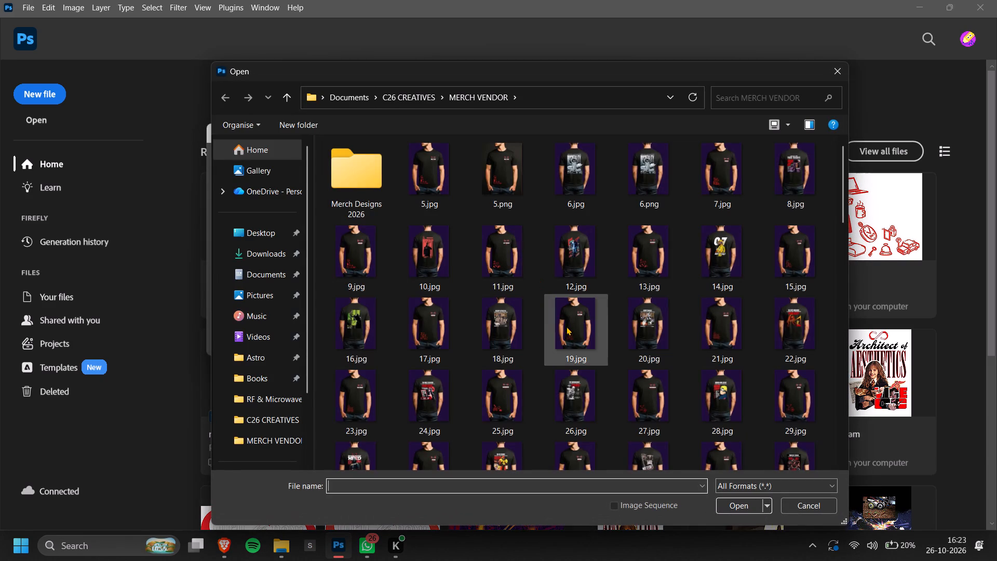
{"action": "scroll", "coordinate": [565, 327], "scroll_direction": "down", "scroll_amount": 13}
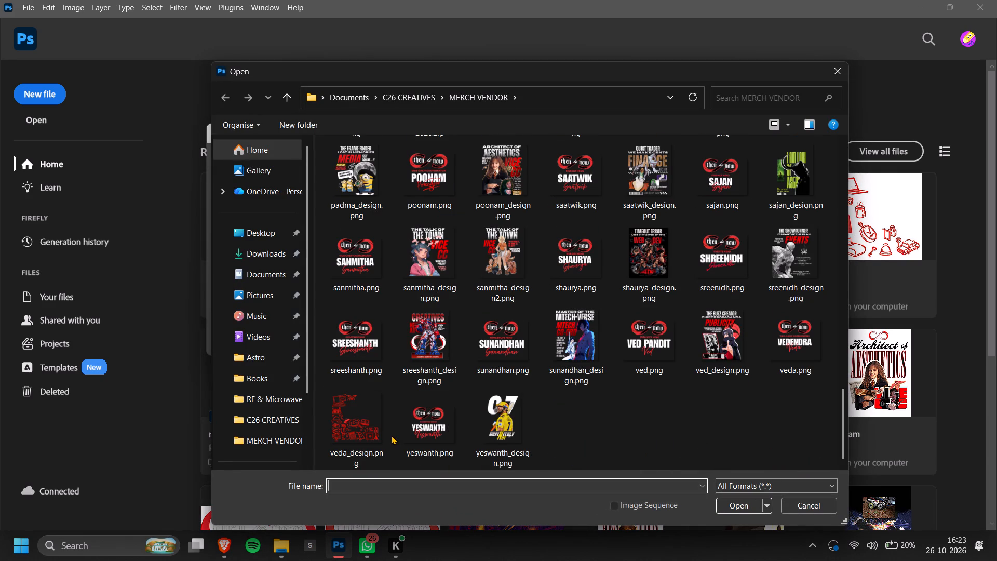
{"action": "scroll", "coordinate": [628, 375], "scroll_direction": "up", "scroll_amount": 6}
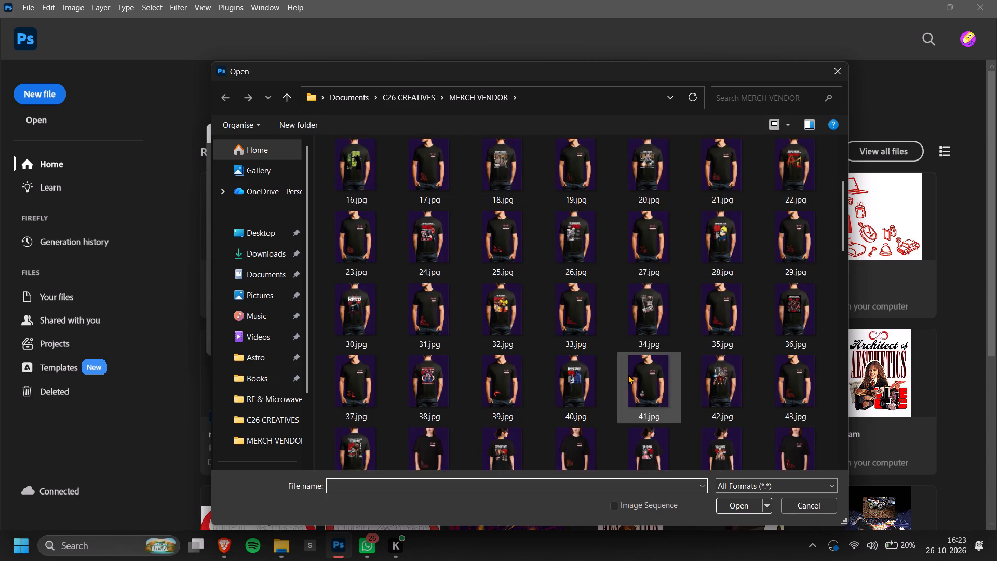
{"action": "scroll", "coordinate": [628, 375], "scroll_direction": "up", "scroll_amount": 3}
{"action": "scroll", "coordinate": [726, 253], "scroll_direction": "down", "scroll_amount": 1}
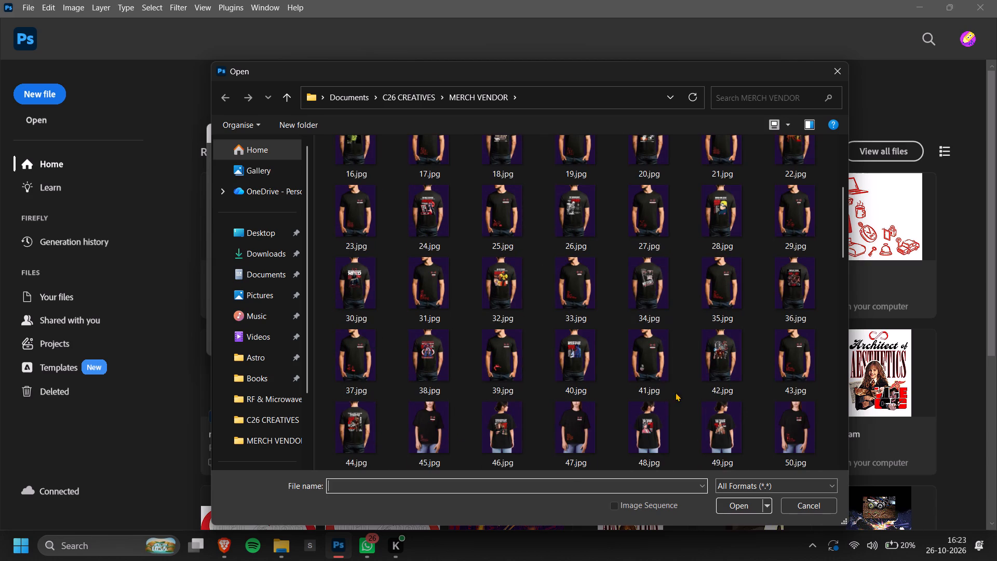
{"action": "left_click", "coordinate": [789, 350]}
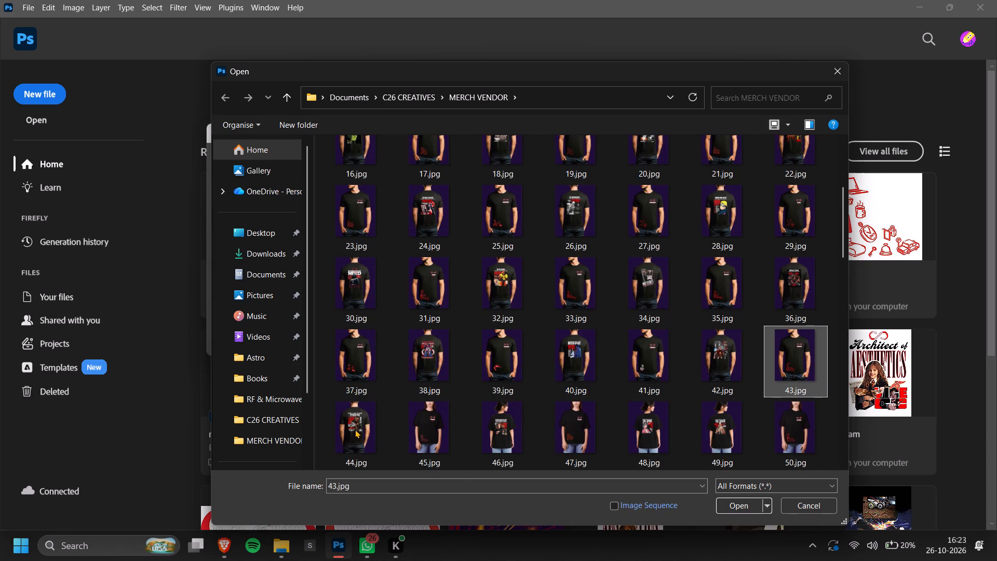
{"action": "left_click", "coordinate": [359, 434], "text": "shift"}
{"action": "left_click", "coordinate": [730, 501]}
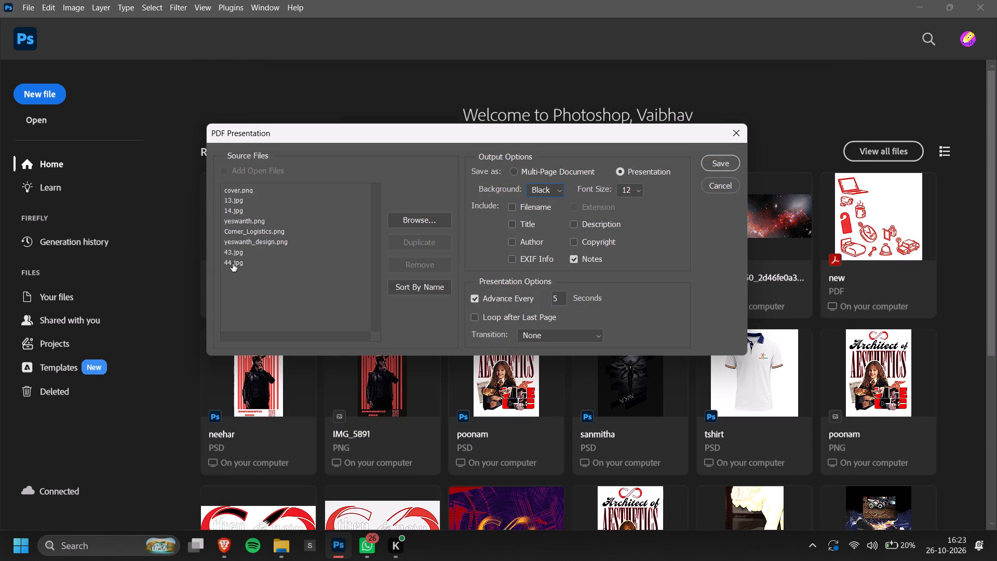
Add veda.png from the MERCH VENDOR folder to the presentation's source files.
{"action": "left_click", "coordinate": [429, 219]}
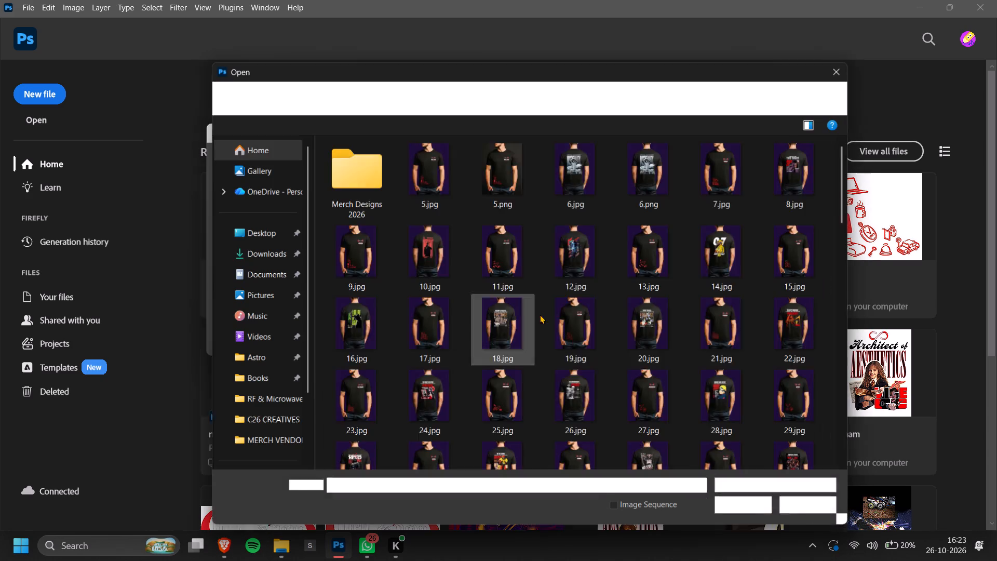
{"action": "scroll", "coordinate": [607, 337], "scroll_direction": "down", "scroll_amount": 15}
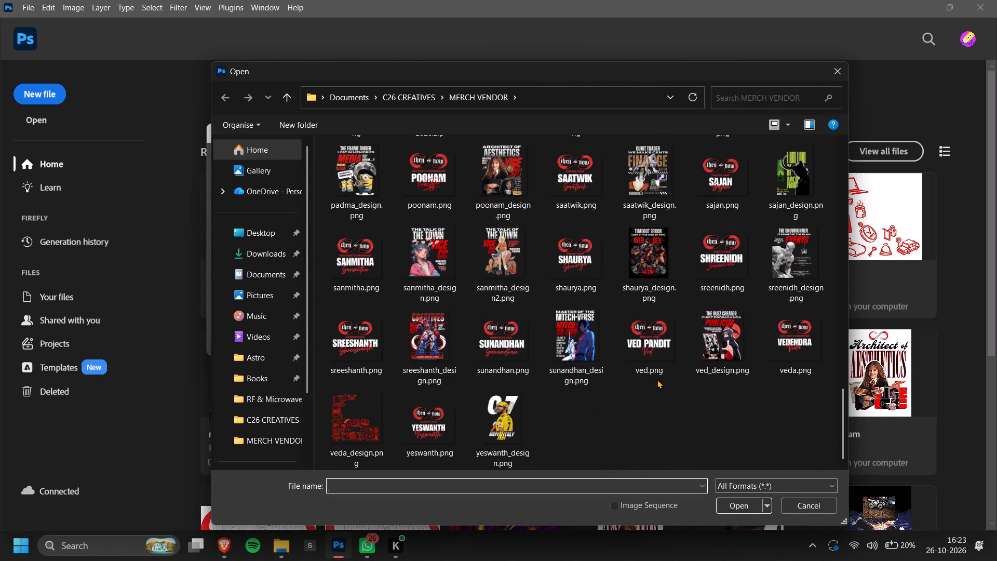
{"action": "scroll", "coordinate": [438, 389], "scroll_direction": "down", "scroll_amount": 1}
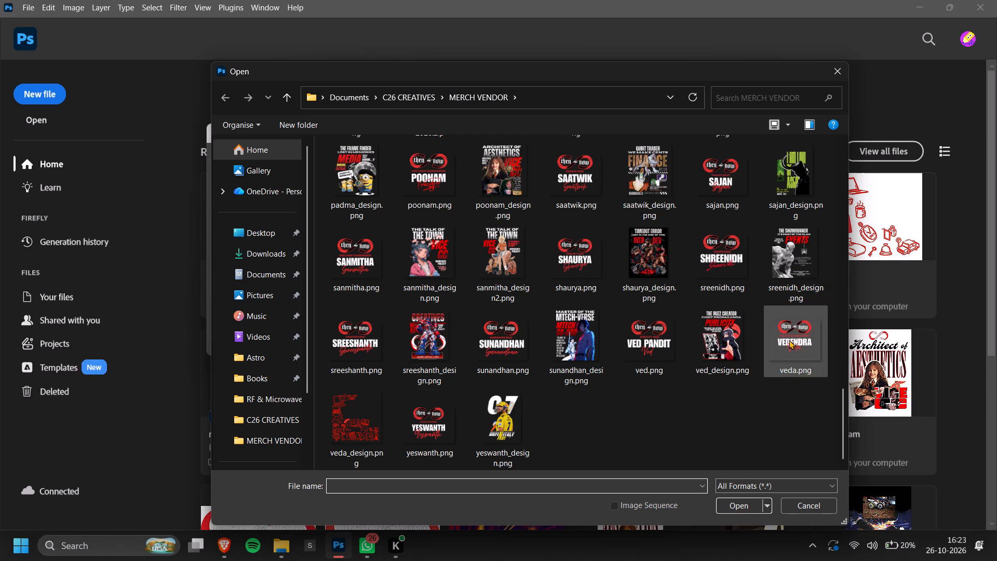
{"action": "double_click", "coordinate": [789, 340]}
Add veda_design.png from the MERCH VENDOR folder to the presentation's source files.
{"action": "left_click", "coordinate": [429, 210]}
{"action": "left_click", "coordinate": [429, 215]}
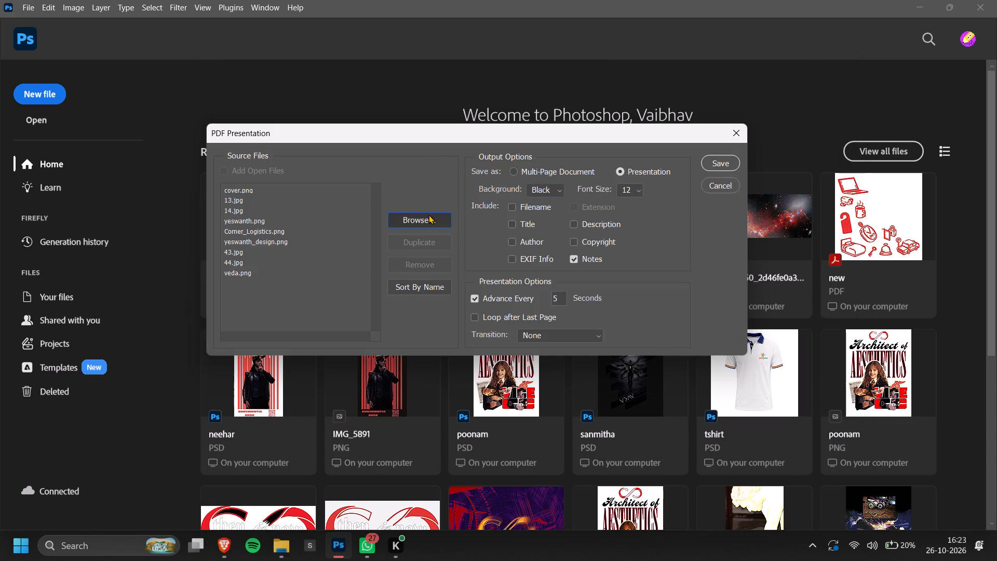
{"action": "scroll", "coordinate": [460, 364], "scroll_direction": "down", "scroll_amount": 15}
{"action": "double_click", "coordinate": [328, 427]}
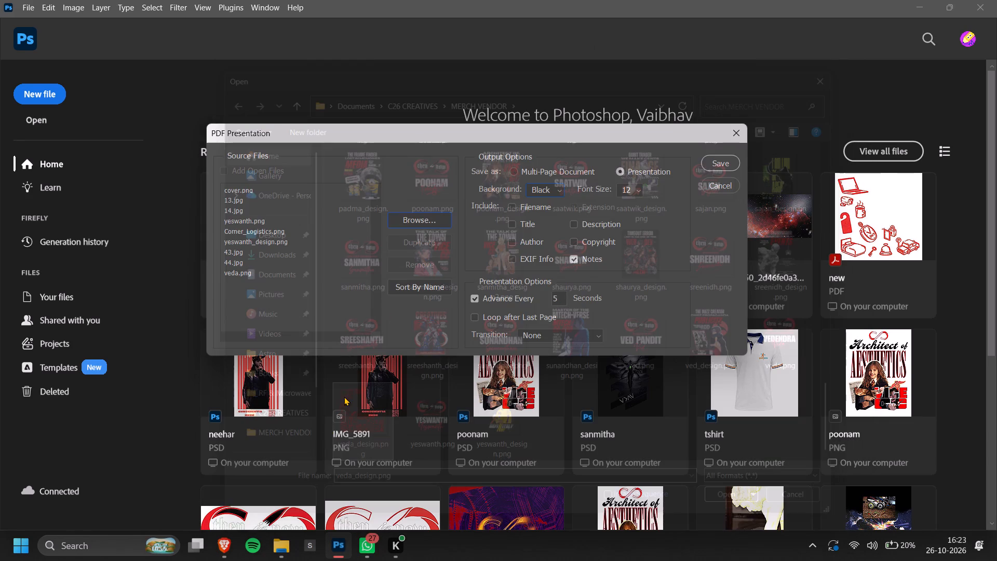
Find the shirt mockups 23.jpg and 24.jpg in the MERCH VENDOR folder and add them together to the presentation's source files.
{"action": "left_click", "coordinate": [433, 220]}
{"action": "scroll", "coordinate": [544, 362], "scroll_direction": "up", "scroll_amount": 3}
{"action": "scroll", "coordinate": [544, 362], "scroll_direction": "down", "scroll_amount": 16}
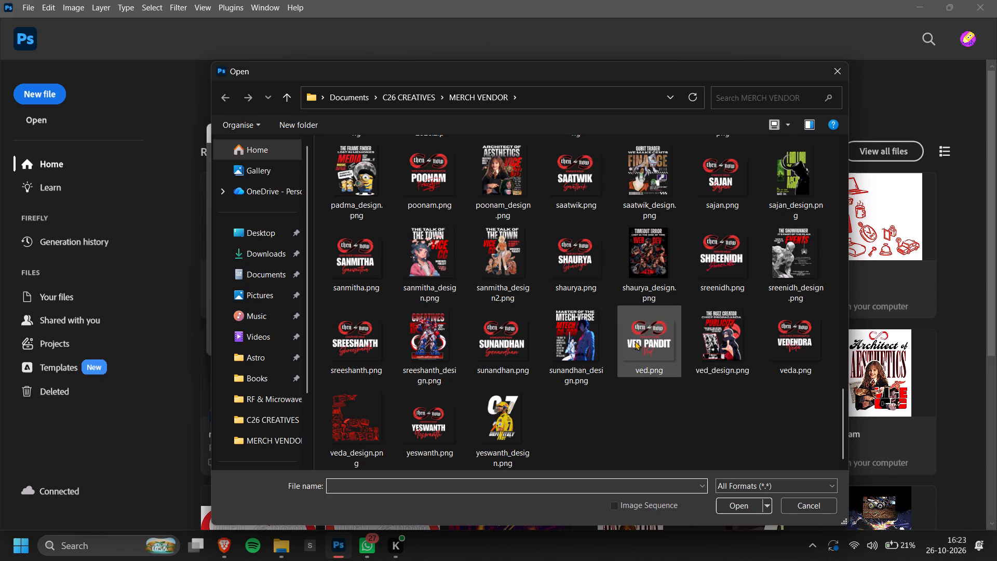
{"action": "scroll", "coordinate": [553, 351], "scroll_direction": "up", "scroll_amount": 10}
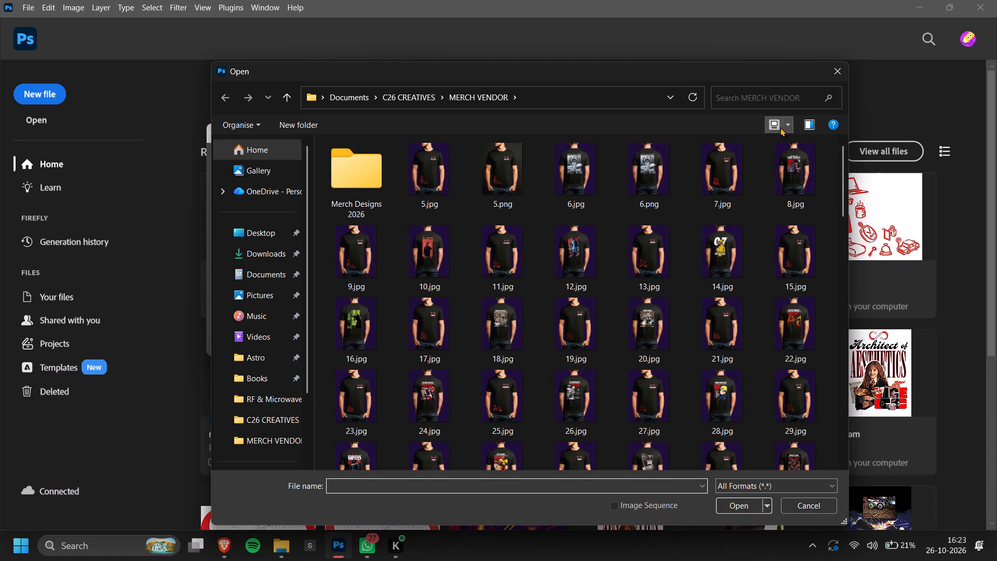
{"action": "left_click_drag", "start_coordinate": [780, 73], "coordinate": [675, 86]}
{"action": "left_click_drag", "start_coordinate": [111, 74], "coordinate": [101, 66]}
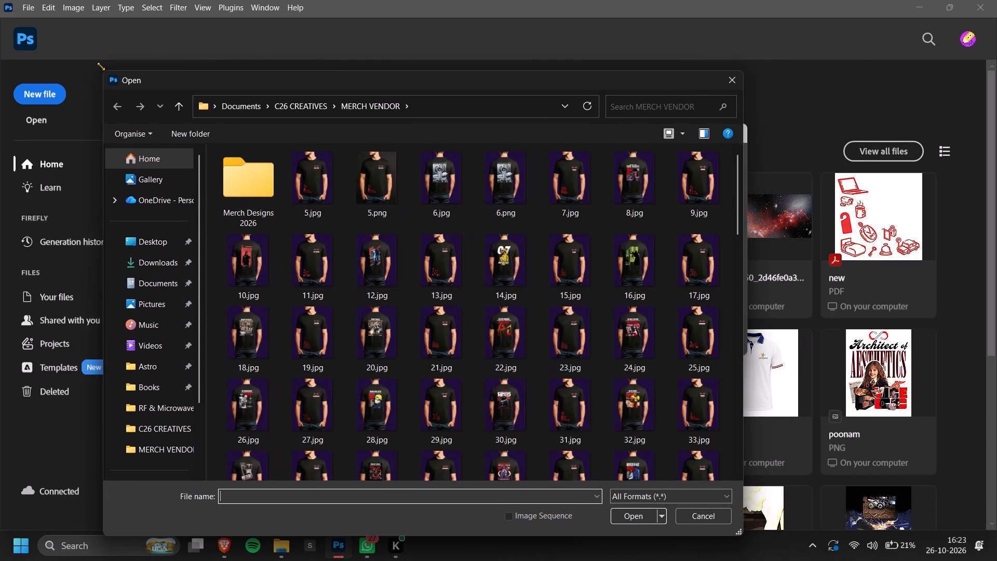
{"action": "left_click_drag", "start_coordinate": [101, 66], "coordinate": [73, 29]}
{"action": "scroll", "coordinate": [408, 247], "scroll_direction": "up", "scroll_amount": 6, "text": "ctrl"}
{"action": "scroll", "coordinate": [448, 266], "scroll_direction": "up", "scroll_amount": 3, "text": "ctrl"}
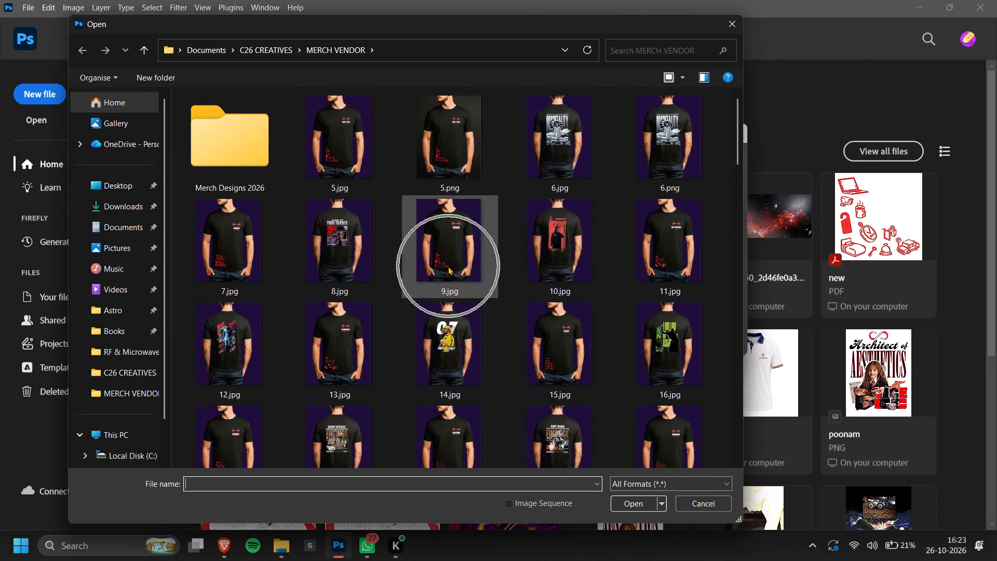
{"action": "scroll", "coordinate": [439, 237], "scroll_direction": "up", "scroll_amount": 1}
{"action": "scroll", "coordinate": [441, 239], "scroll_direction": "down", "scroll_amount": 1}
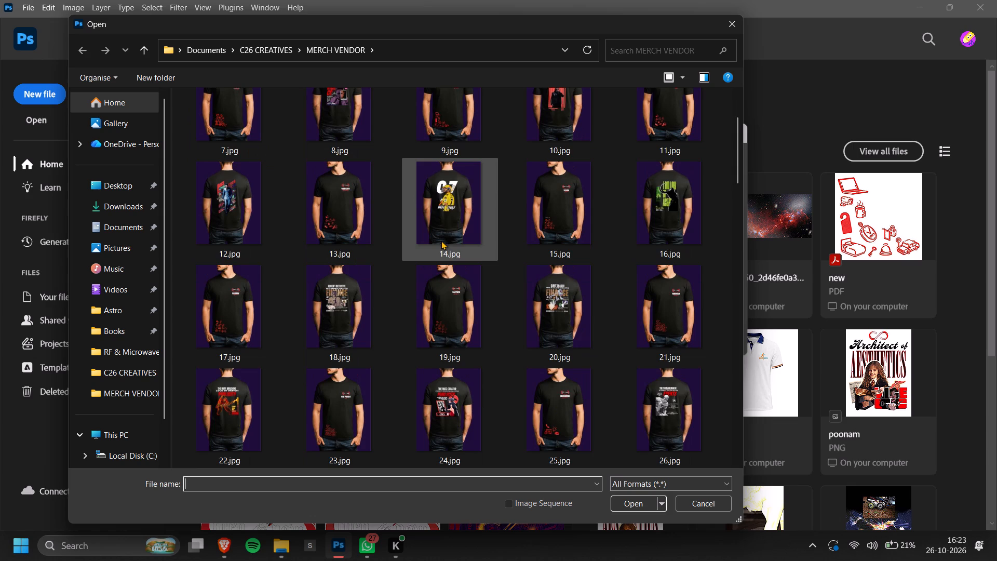
{"action": "scroll", "coordinate": [448, 290], "scroll_direction": "down", "scroll_amount": 1}
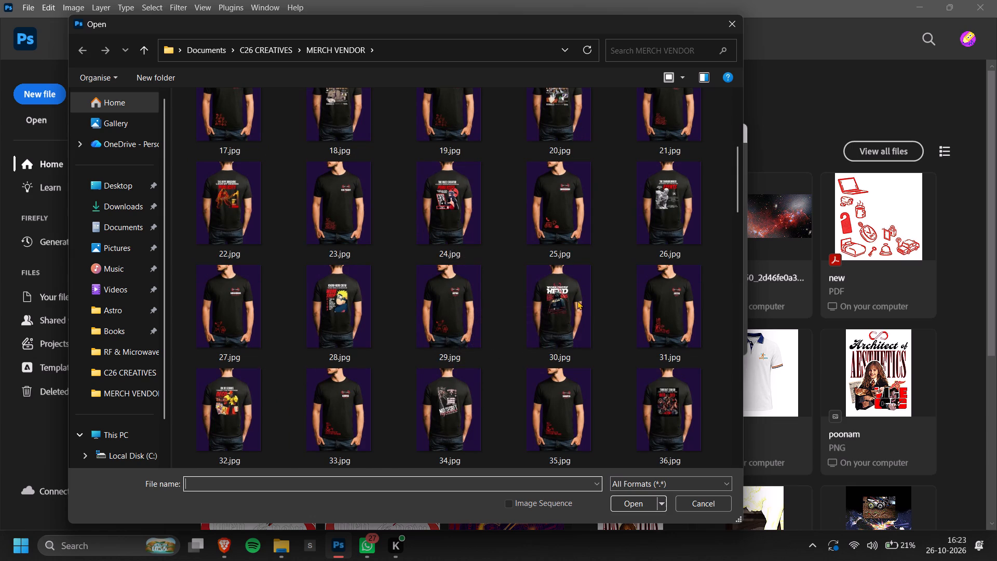
{"action": "scroll", "coordinate": [544, 285], "scroll_direction": "down", "scroll_amount": 1}
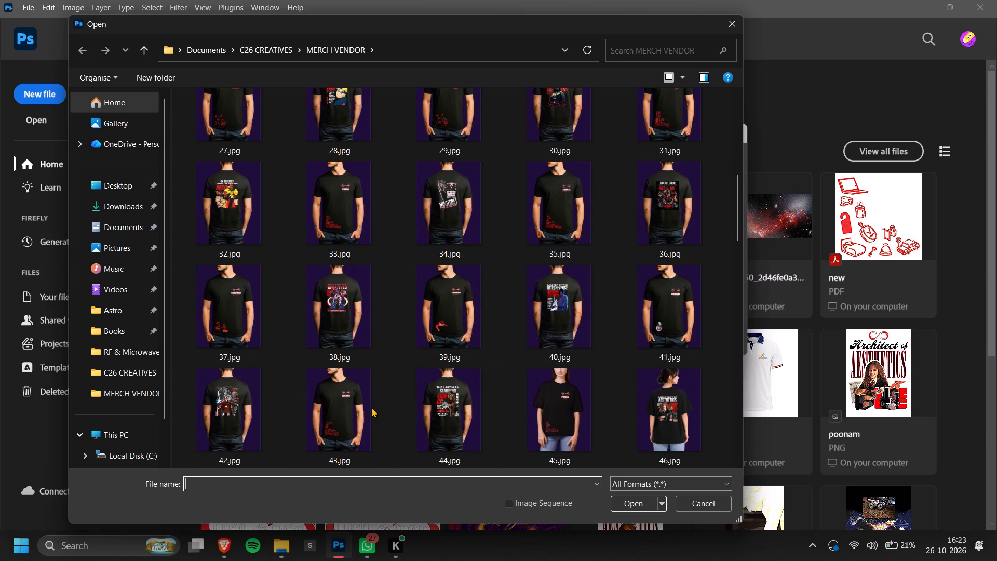
{"action": "scroll", "coordinate": [372, 408], "scroll_direction": "down", "scroll_amount": 1}
{"action": "scroll", "coordinate": [571, 381], "scroll_direction": "up", "scroll_amount": 1}
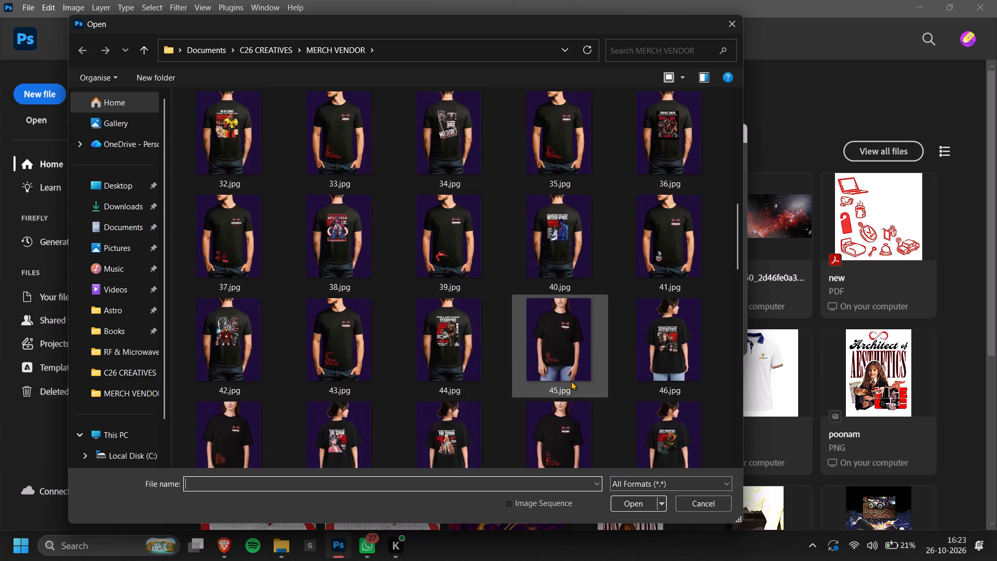
{"action": "scroll", "coordinate": [571, 381], "scroll_direction": "up", "scroll_amount": 1}
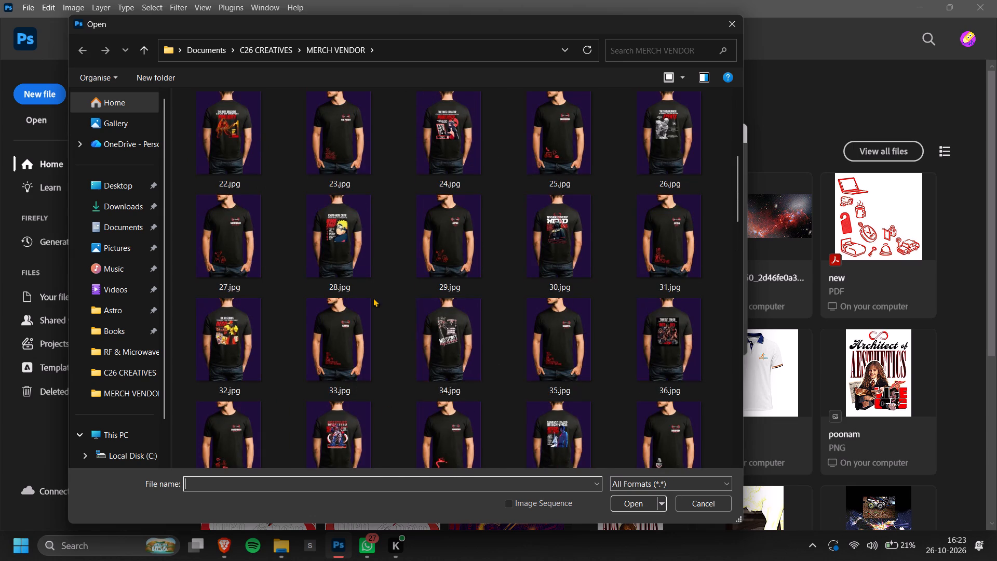
{"action": "scroll", "coordinate": [532, 292], "scroll_direction": "up", "scroll_amount": 1}
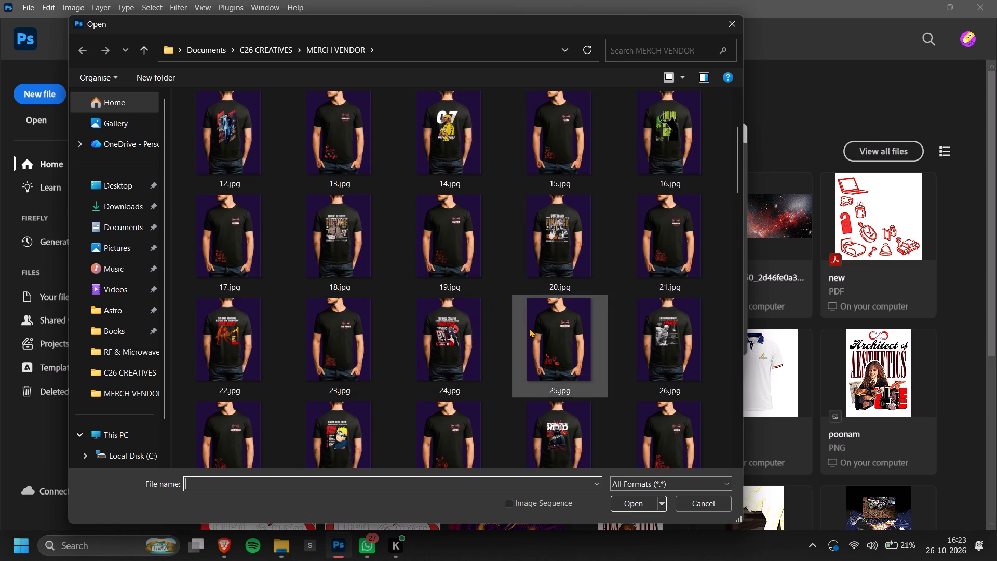
{"action": "scroll", "coordinate": [530, 328], "scroll_direction": "up", "scroll_amount": 1}
{"action": "scroll", "coordinate": [514, 344], "scroll_direction": "down", "scroll_amount": 1}
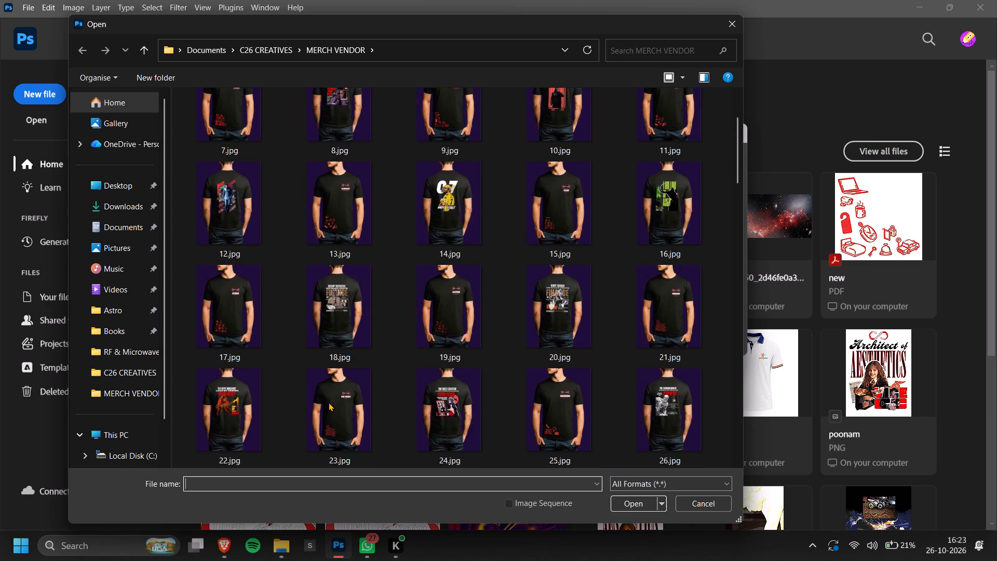
{"action": "left_click", "coordinate": [330, 406]}
{"action": "left_click", "coordinate": [442, 409], "text": "shift"}
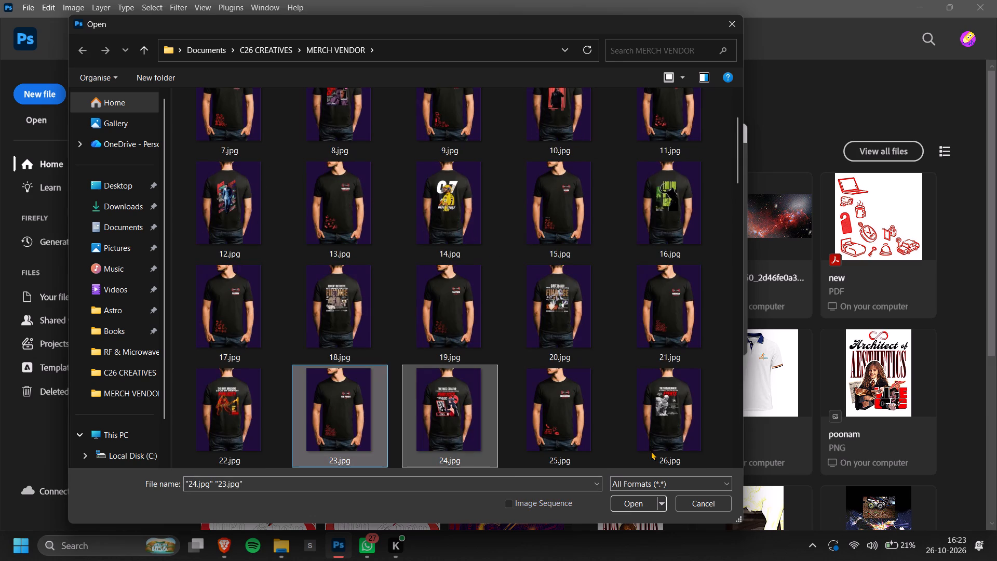
{"action": "left_click", "coordinate": [643, 500]}
Add the name artwork ved.png to the presentation's source files.
{"action": "left_click", "coordinate": [434, 218]}
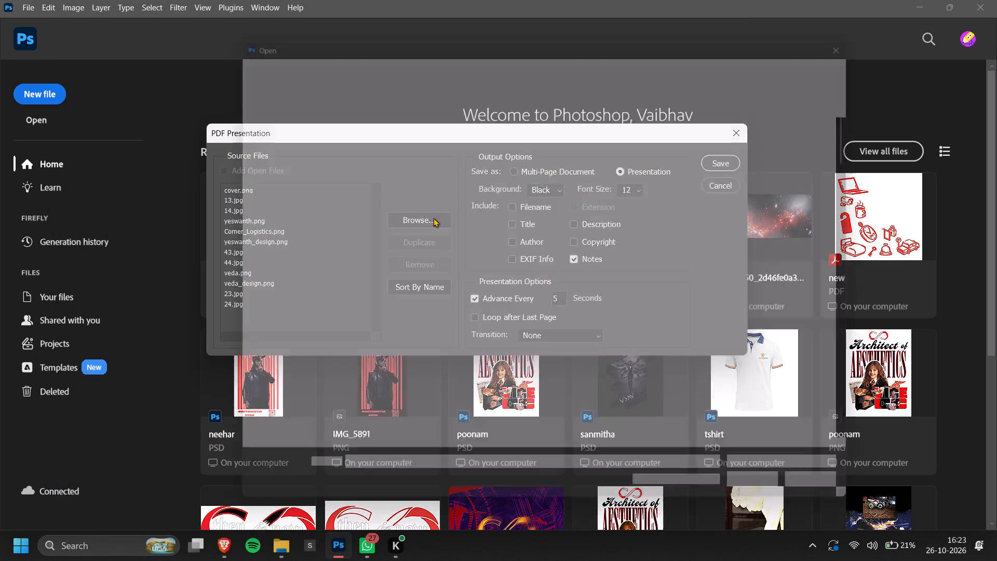
{"action": "scroll", "coordinate": [538, 289], "scroll_direction": "down", "scroll_amount": 12}
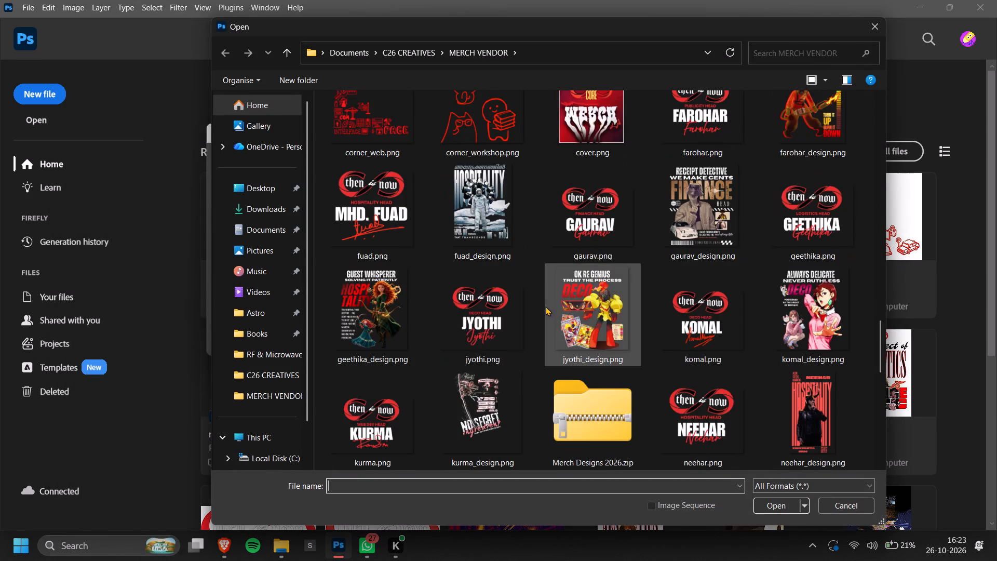
{"action": "scroll", "coordinate": [553, 318], "scroll_direction": "down", "scroll_amount": 2}
{"action": "scroll", "coordinate": [559, 374], "scroll_direction": "down", "scroll_amount": 9}
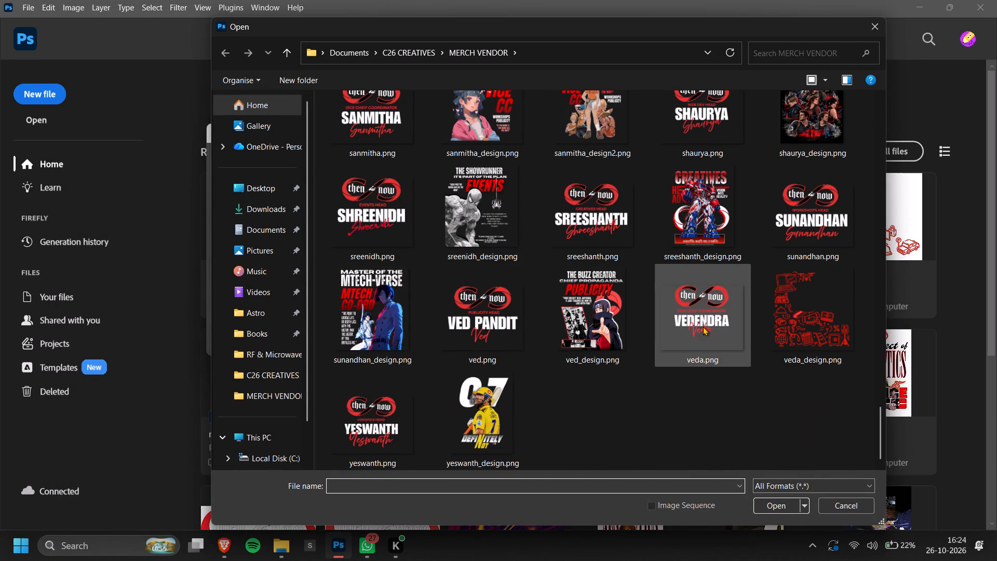
{"action": "left_click", "coordinate": [503, 303]}
{"action": "scroll", "coordinate": [503, 303], "scroll_direction": "down", "scroll_amount": 1}
{"action": "left_click", "coordinate": [503, 303]}
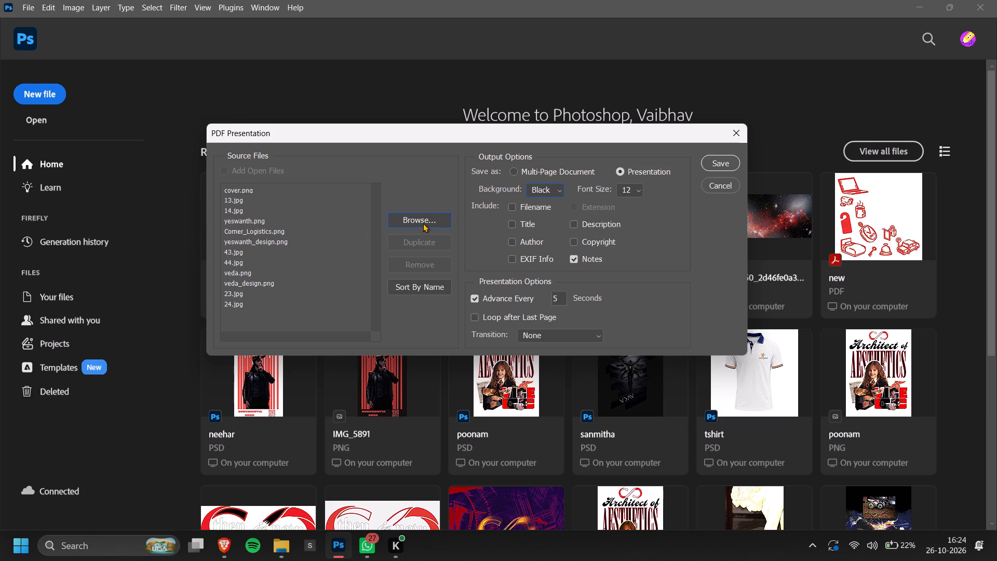
Add the corner artwork corner_publi.png to the presentation's source files.
{"action": "left_click", "coordinate": [423, 223]}
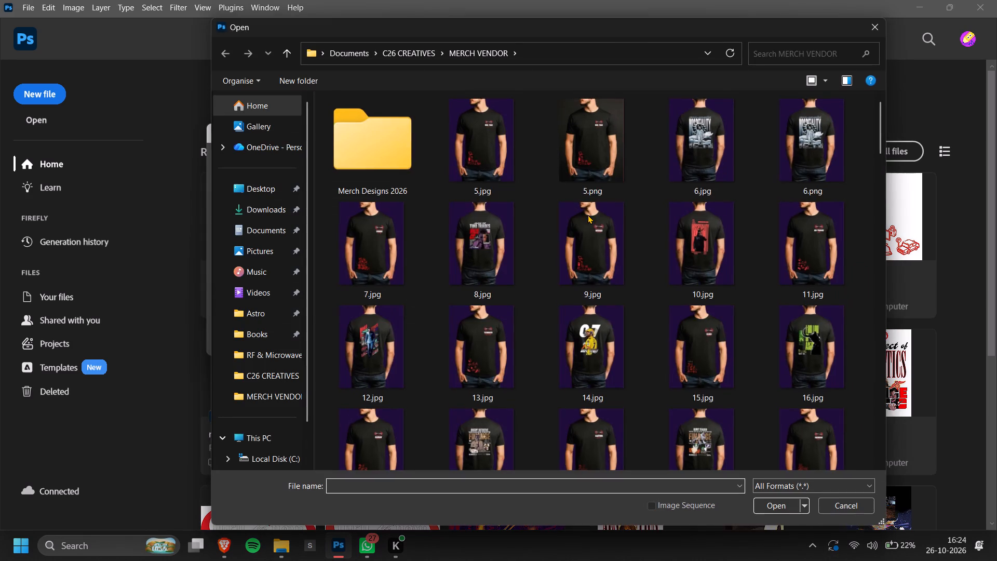
{"action": "scroll", "coordinate": [611, 267], "scroll_direction": "down", "scroll_amount": 20}
{"action": "scroll", "coordinate": [611, 267], "scroll_direction": "down", "scroll_amount": 12}
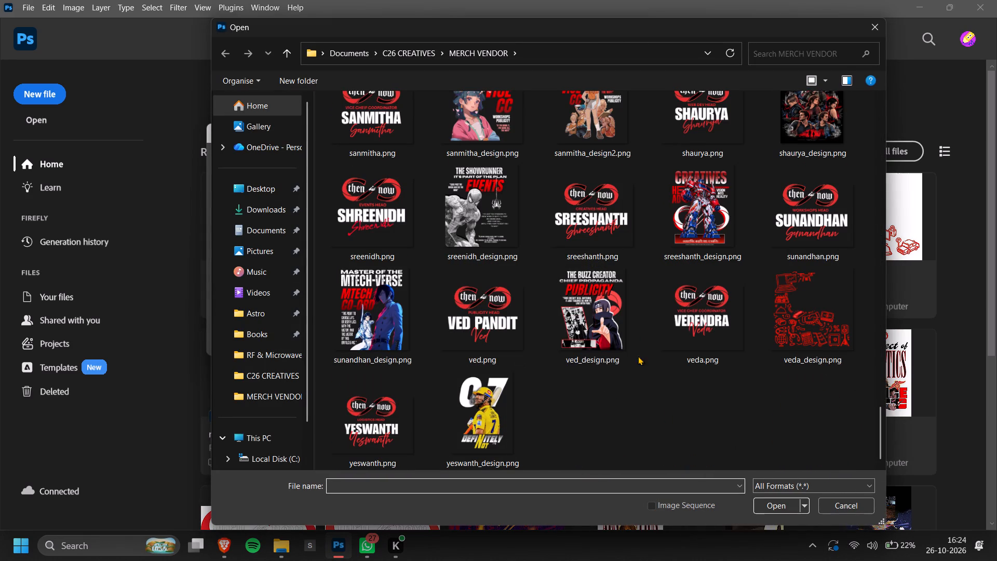
{"action": "scroll", "coordinate": [501, 339], "scroll_direction": "down", "scroll_amount": 4}
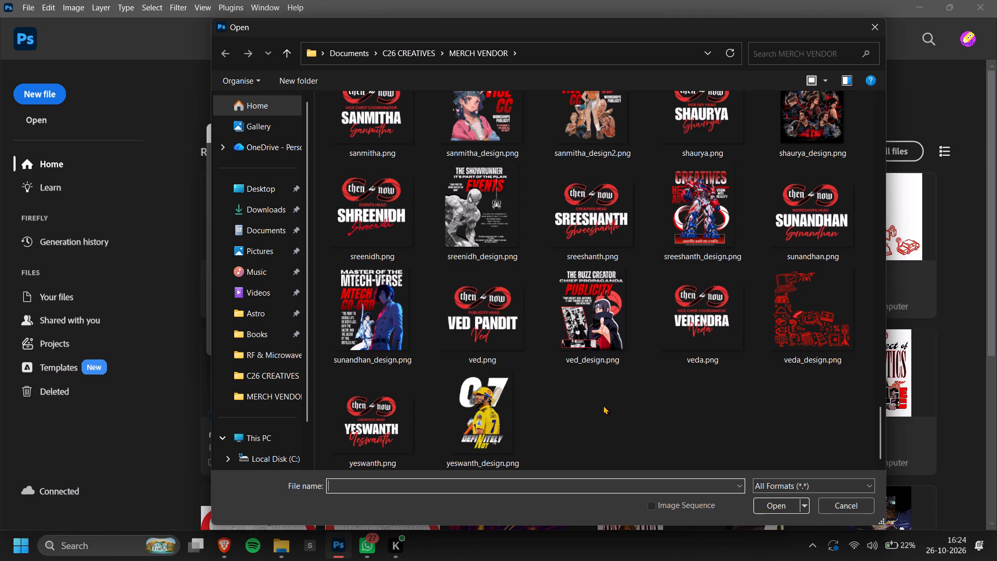
{"action": "scroll", "coordinate": [617, 403], "scroll_direction": "up", "scroll_amount": 10}
{"action": "scroll", "coordinate": [616, 393], "scroll_direction": "down", "scroll_amount": 4}
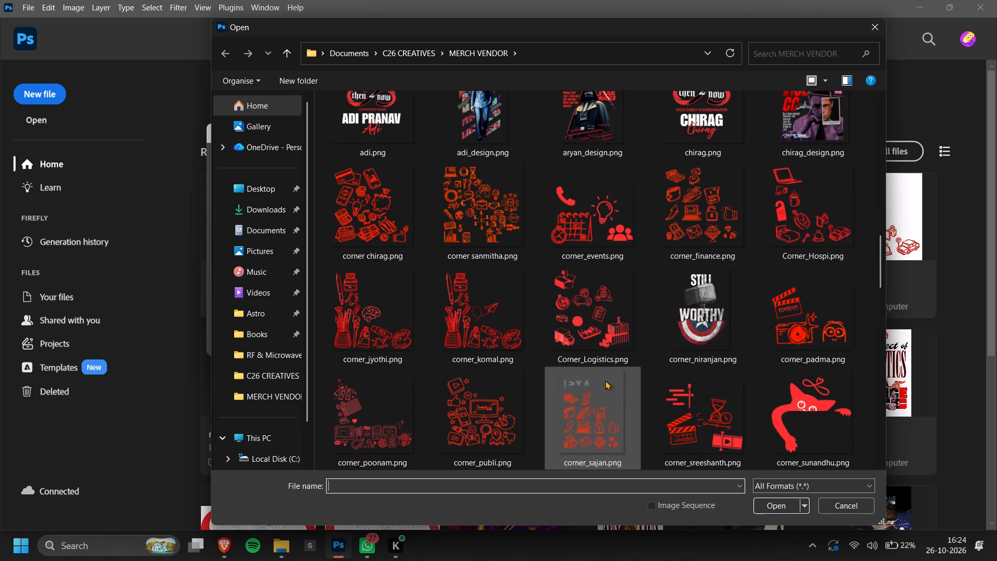
{"action": "double_click", "coordinate": [496, 409]}
Add the back design ved_design.png from the MERCH VENDOR folder to the presentation's source files.
{"action": "left_click", "coordinate": [428, 217]}
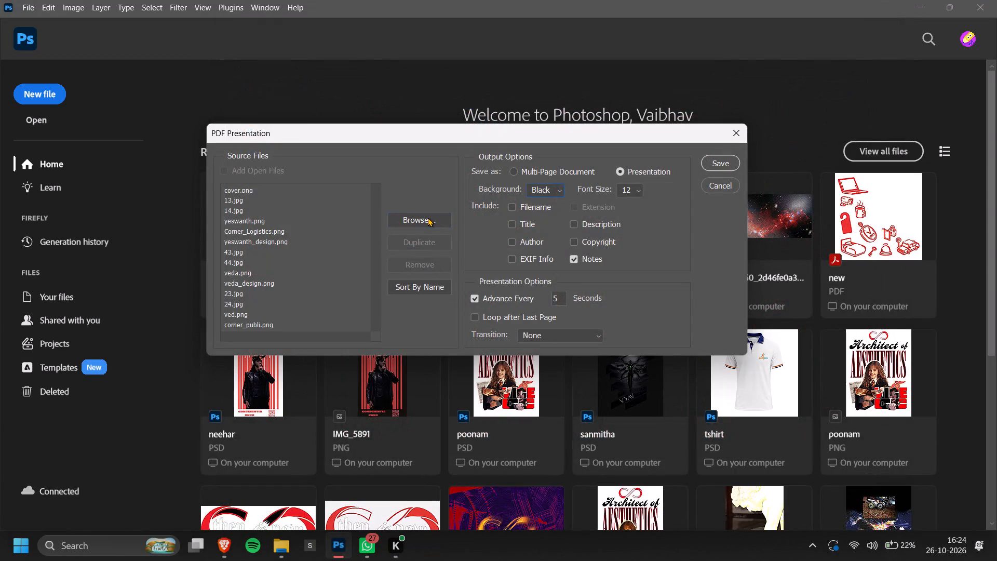
{"action": "scroll", "coordinate": [589, 322], "scroll_direction": "down", "scroll_amount": 4}
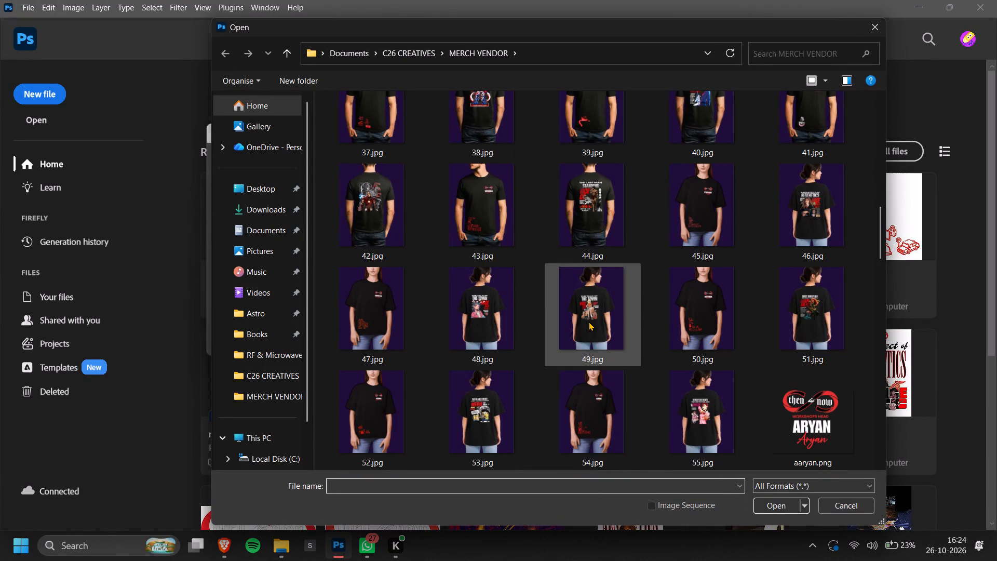
{"action": "scroll", "coordinate": [627, 343], "scroll_direction": "down", "scroll_amount": 5}
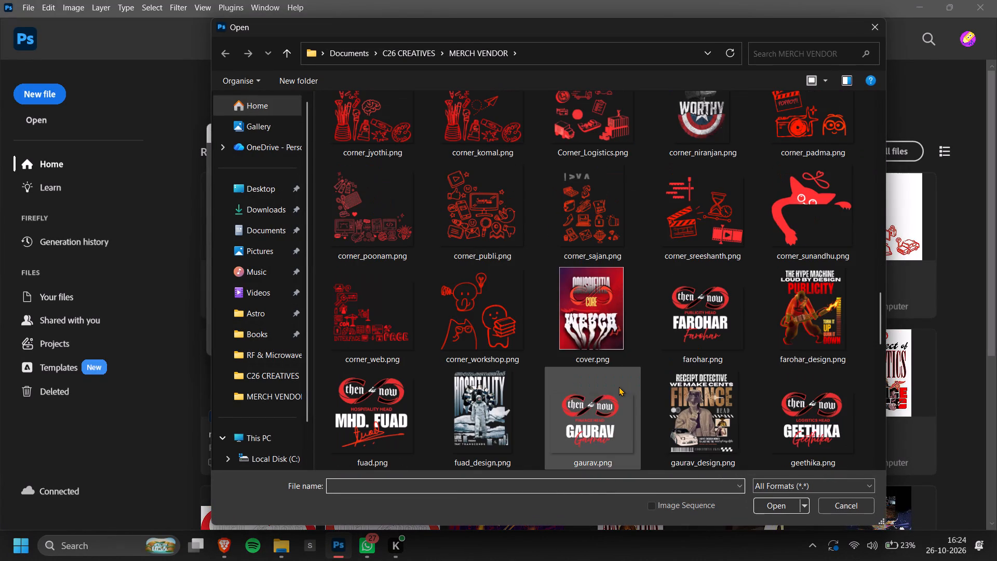
{"action": "scroll", "coordinate": [619, 386], "scroll_direction": "down", "scroll_amount": 5}
{"action": "scroll", "coordinate": [586, 421], "scroll_direction": "up", "scroll_amount": 1}
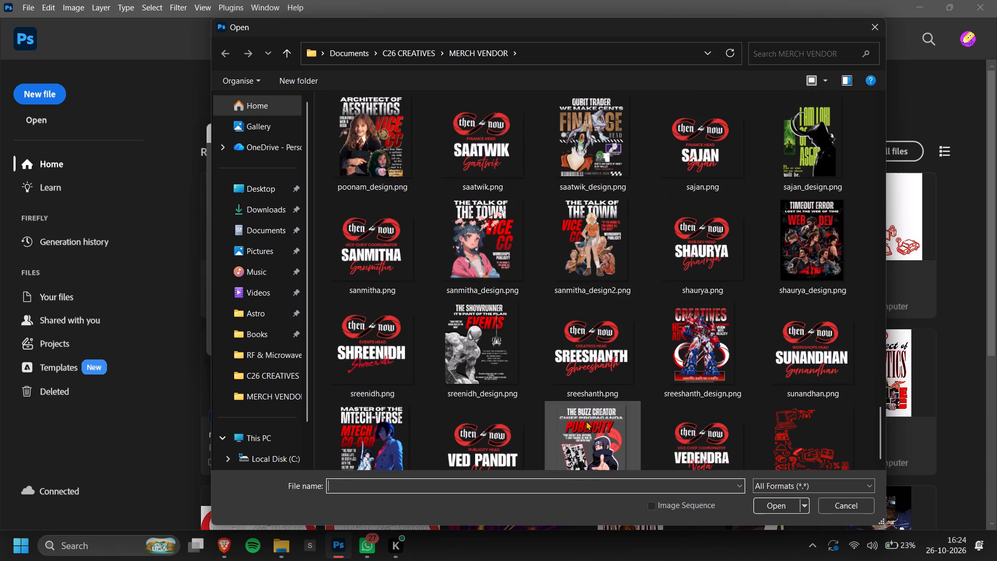
{"action": "scroll", "coordinate": [586, 421], "scroll_direction": "down", "scroll_amount": 2}
{"action": "scroll", "coordinate": [586, 421], "scroll_direction": "up", "scroll_amount": 8}
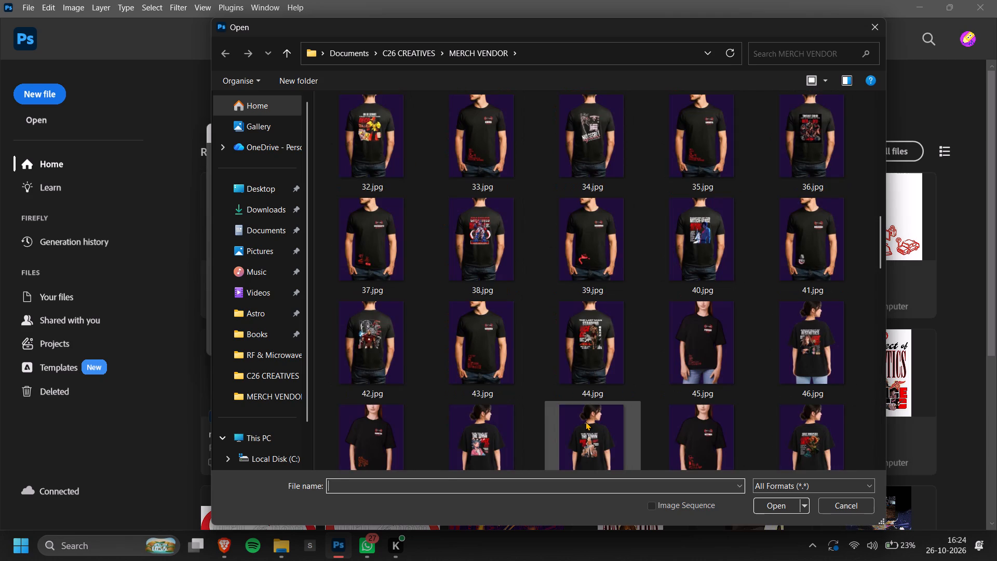
{"action": "scroll", "coordinate": [586, 421], "scroll_direction": "down", "scroll_amount": 11}
{"action": "double_click", "coordinate": [596, 325]}
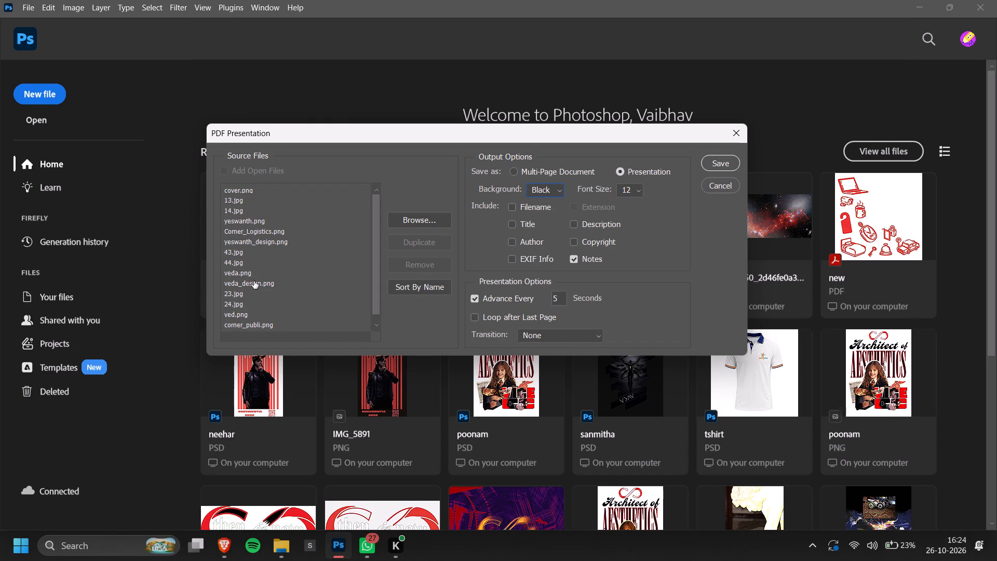
Browse the MERCH VENDOR folder and examine the name, corner and design artwork files available for the next person.
{"action": "left_click", "coordinate": [411, 218]}
{"action": "scroll", "coordinate": [618, 318], "scroll_direction": "down", "scroll_amount": 20}
{"action": "scroll", "coordinate": [618, 318], "scroll_direction": "down", "scroll_amount": 7}
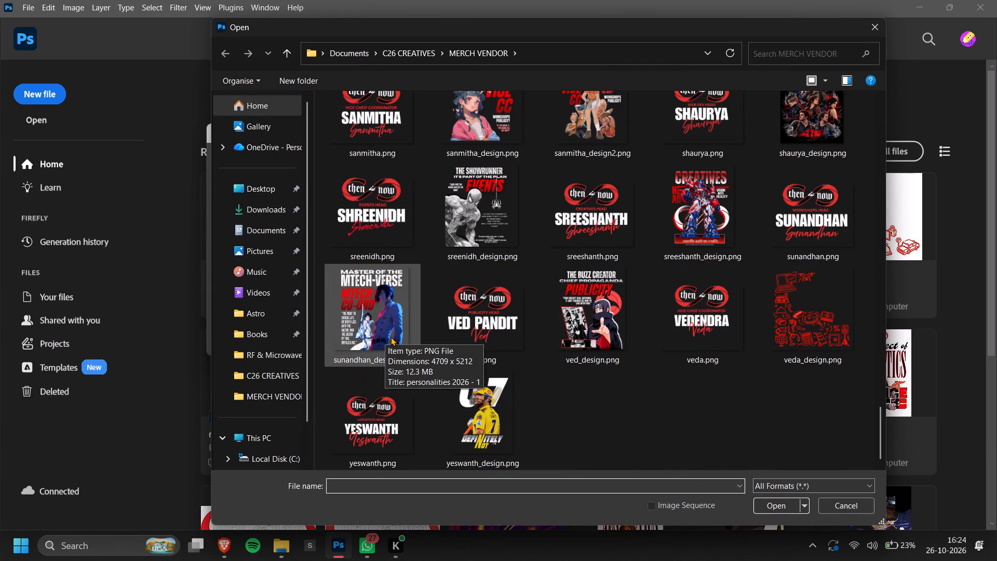
{"action": "scroll", "coordinate": [582, 368], "scroll_direction": "up", "scroll_amount": 1}
{"action": "scroll", "coordinate": [582, 368], "scroll_direction": "down", "scroll_amount": 3}
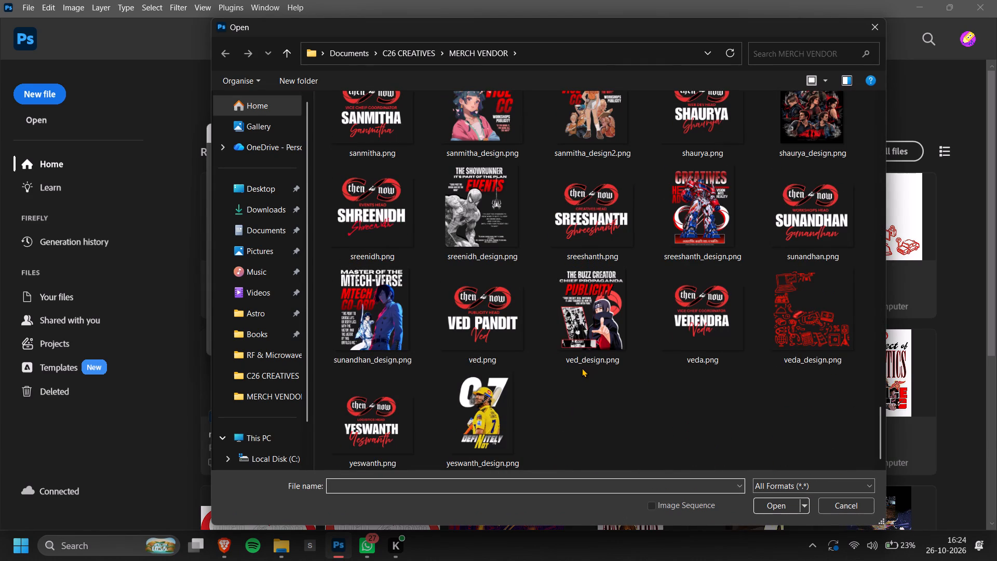
{"action": "scroll", "coordinate": [582, 367], "scroll_direction": "down", "scroll_amount": 3}
{"action": "scroll", "coordinate": [572, 386], "scroll_direction": "up", "scroll_amount": 1}
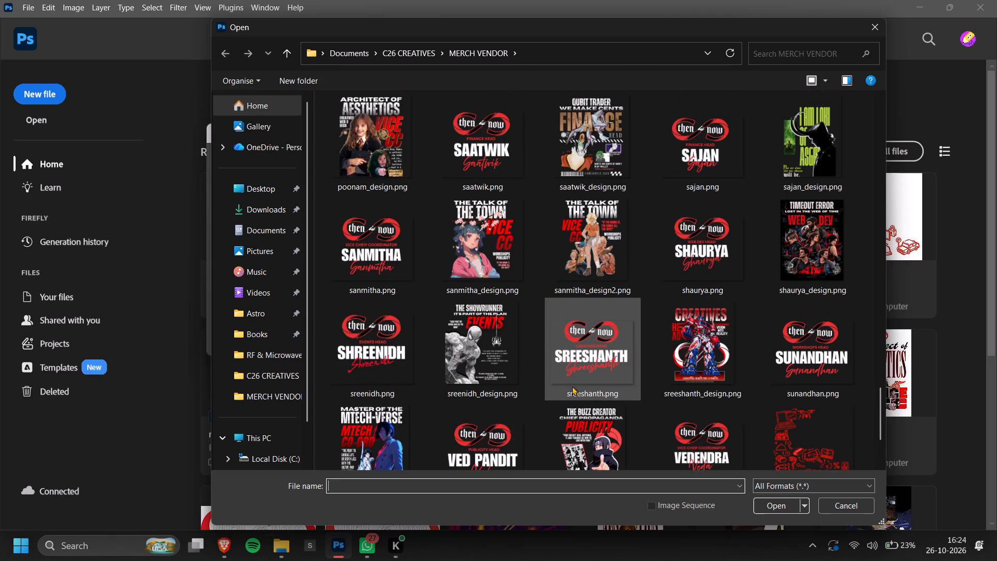
{"action": "scroll", "coordinate": [572, 386], "scroll_direction": "up", "scroll_amount": 2}
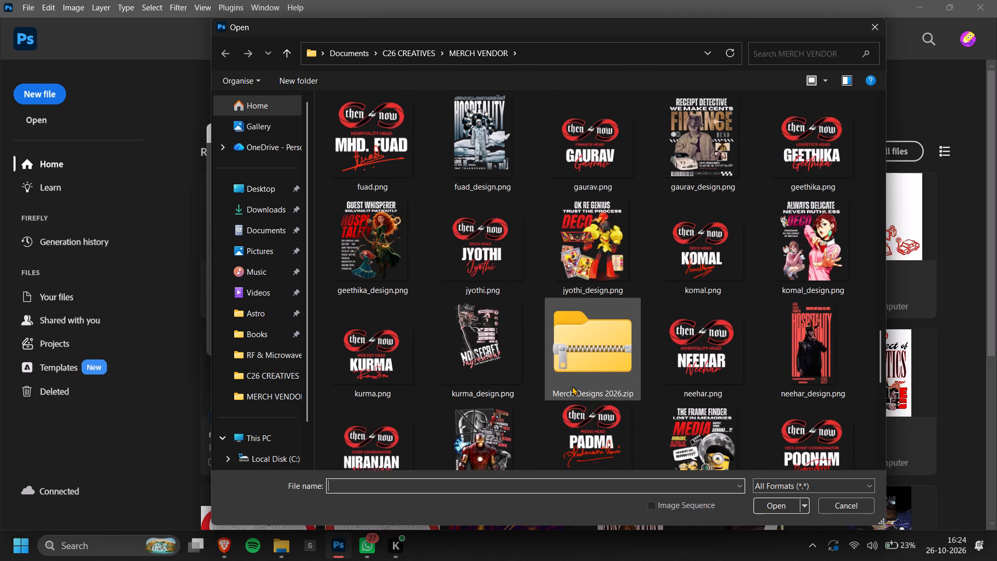
{"action": "scroll", "coordinate": [572, 386], "scroll_direction": "up", "scroll_amount": 1}
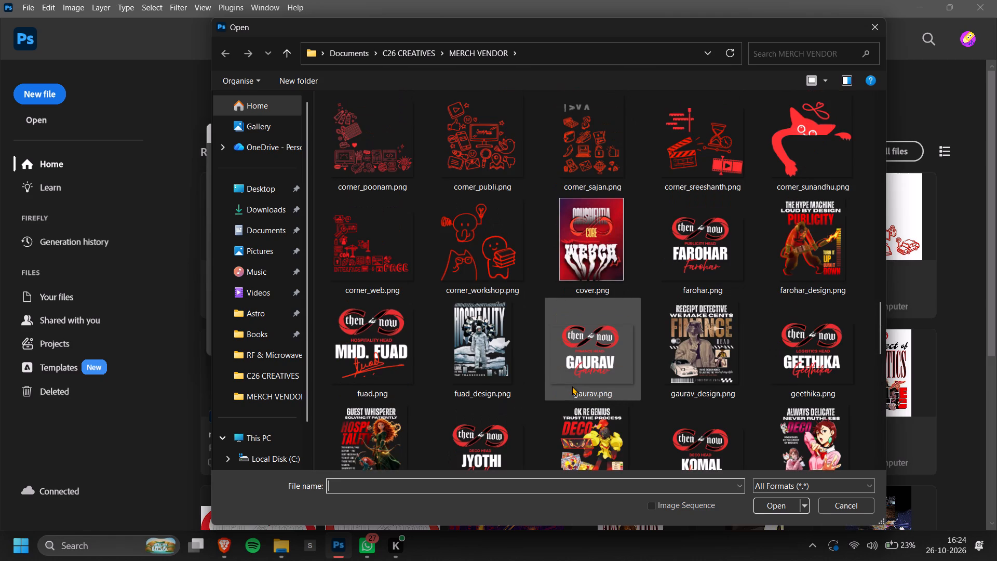
{"action": "scroll", "coordinate": [572, 386], "scroll_direction": "down", "scroll_amount": 3}
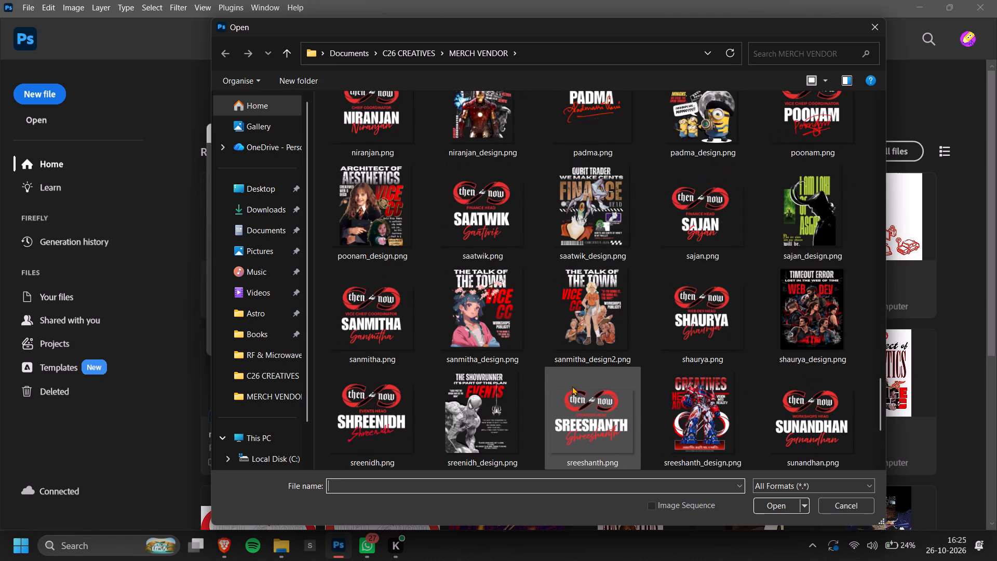
{"action": "scroll", "coordinate": [572, 386], "scroll_direction": "down", "scroll_amount": 1}
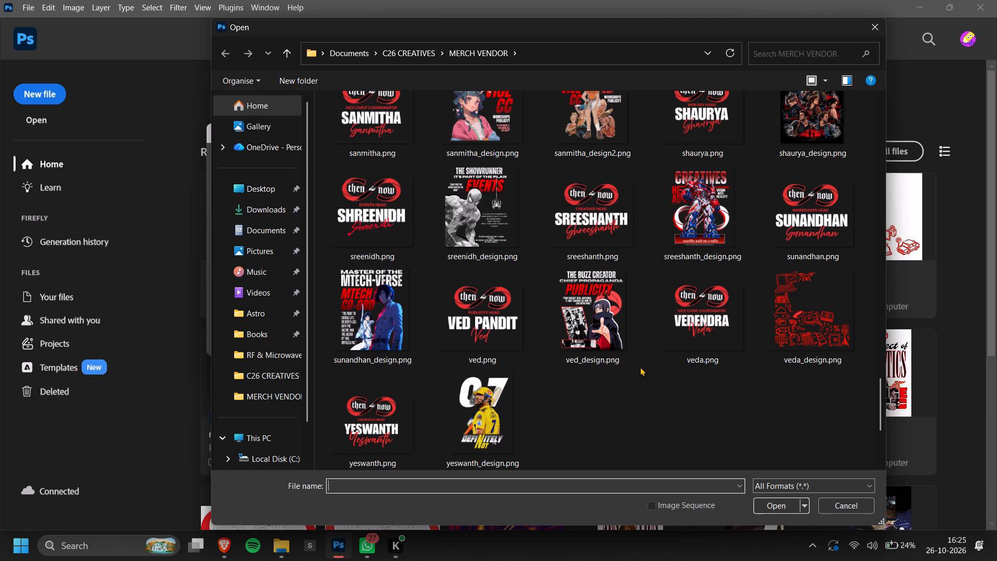
{"action": "scroll", "coordinate": [723, 368], "scroll_direction": "down", "scroll_amount": 2}
{"action": "scroll", "coordinate": [660, 405], "scroll_direction": "up", "scroll_amount": 1}
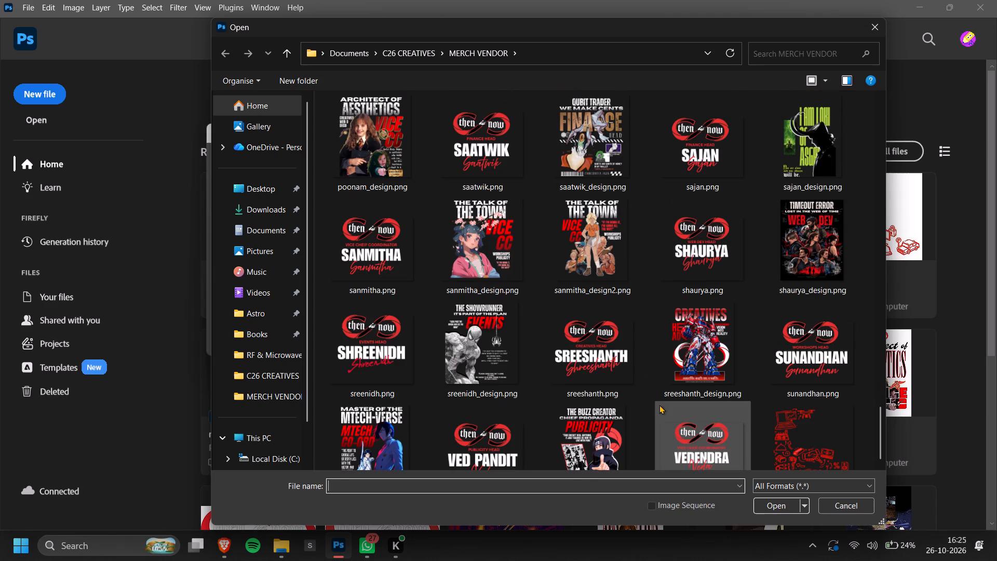
{"action": "scroll", "coordinate": [560, 379], "scroll_direction": "up", "scroll_amount": 1}
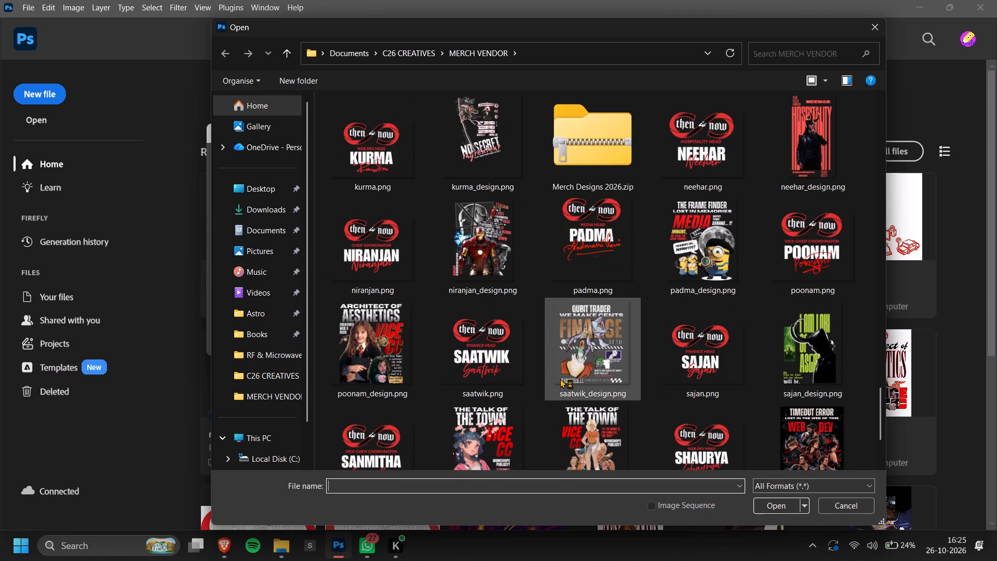
{"action": "scroll", "coordinate": [560, 379], "scroll_direction": "up", "scroll_amount": 2}
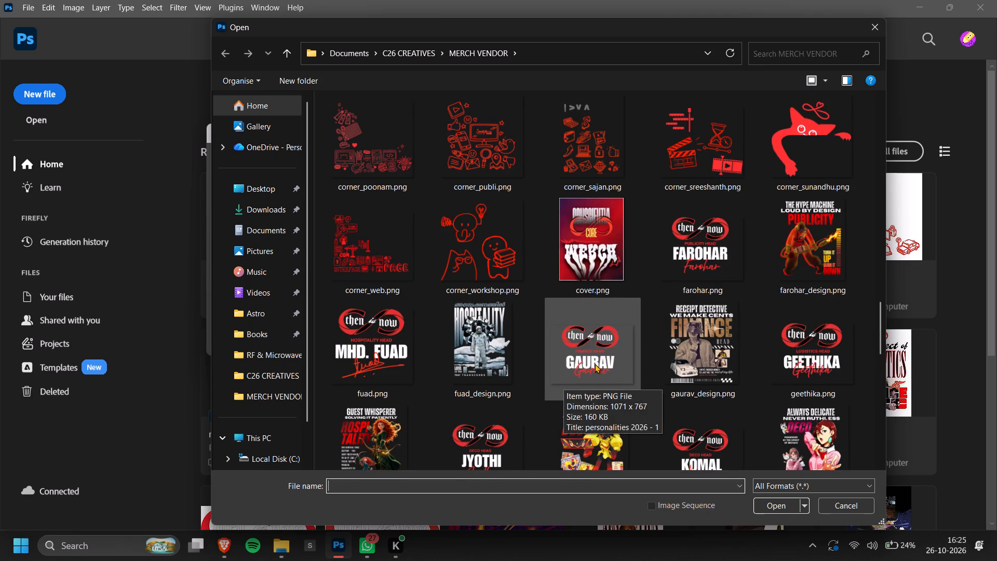
{"action": "scroll", "coordinate": [595, 364], "scroll_direction": "down", "scroll_amount": 1}
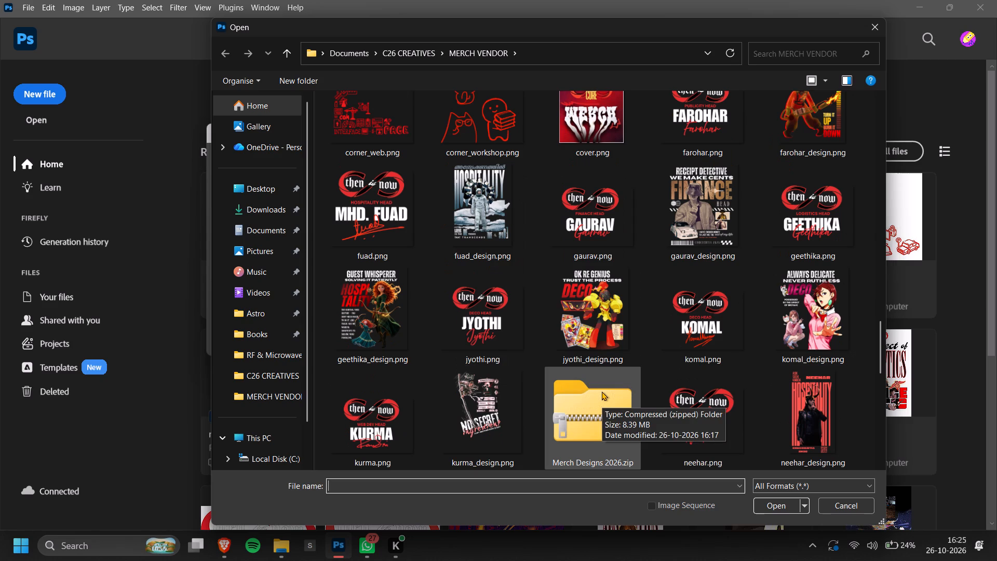
{"action": "scroll", "coordinate": [609, 393], "scroll_direction": "down", "scroll_amount": 2}
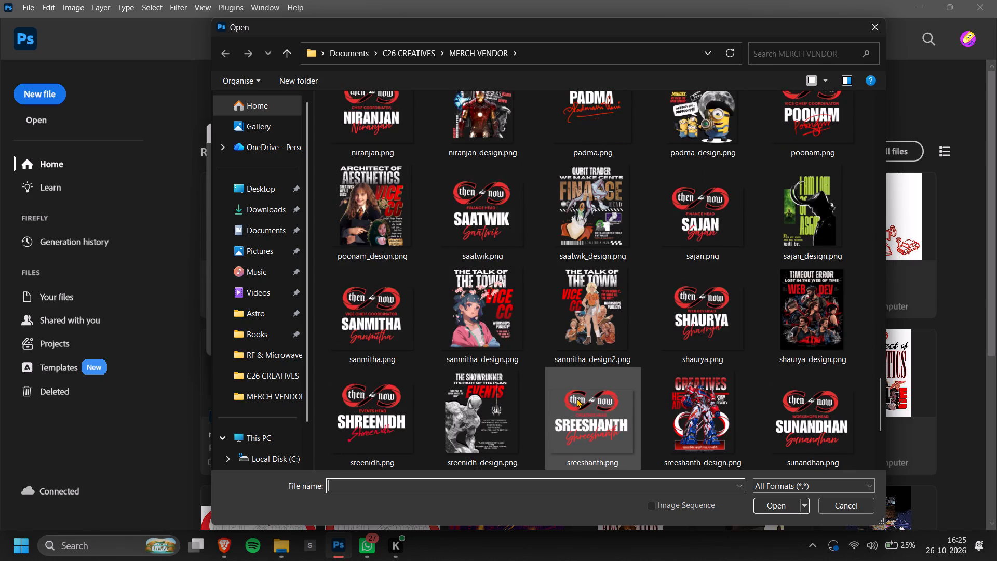
{"action": "scroll", "coordinate": [577, 398], "scroll_direction": "down", "scroll_amount": 6}
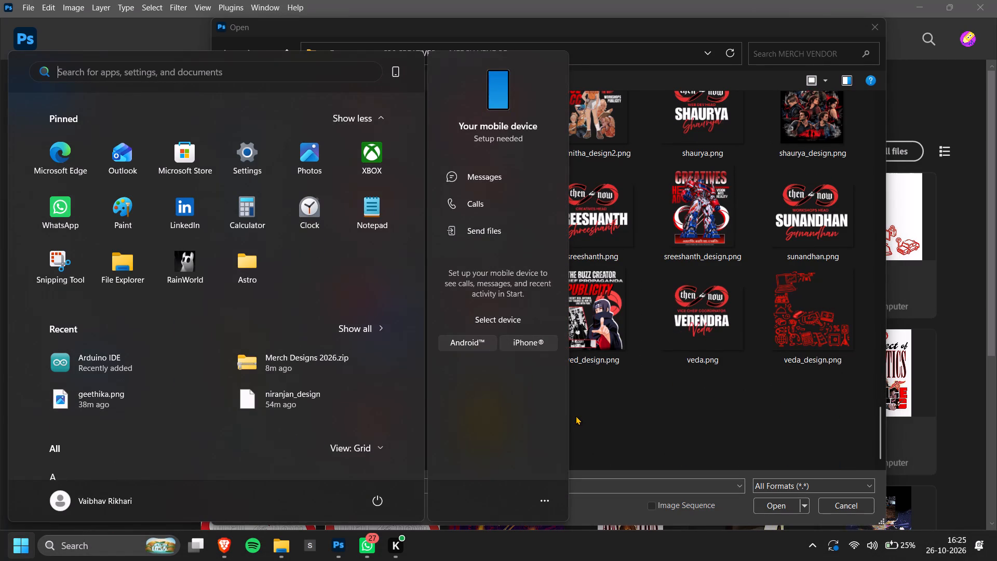
Switch to Brave and download the Sanandhu name group on page 62 of the Canva design as a high-quality PNG at size 2.125.
{"action": "left_click", "coordinate": [222, 543]}
{"action": "left_click", "coordinate": [220, 0]}
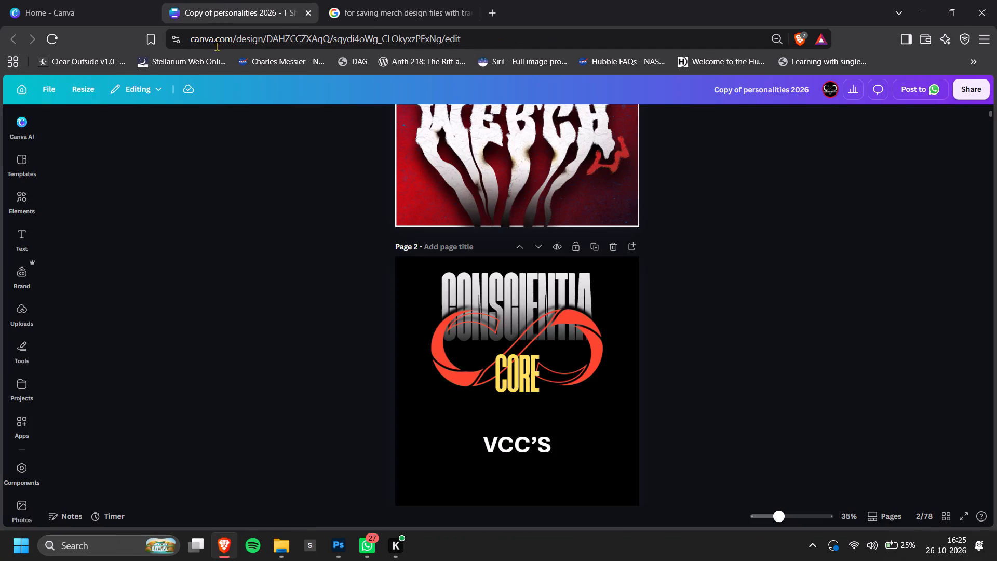
{"action": "left_click", "coordinate": [780, 277]}
{"action": "scroll", "coordinate": [780, 277], "scroll_direction": "down", "scroll_amount": 1}
{"action": "middle_click", "coordinate": [743, 171]}
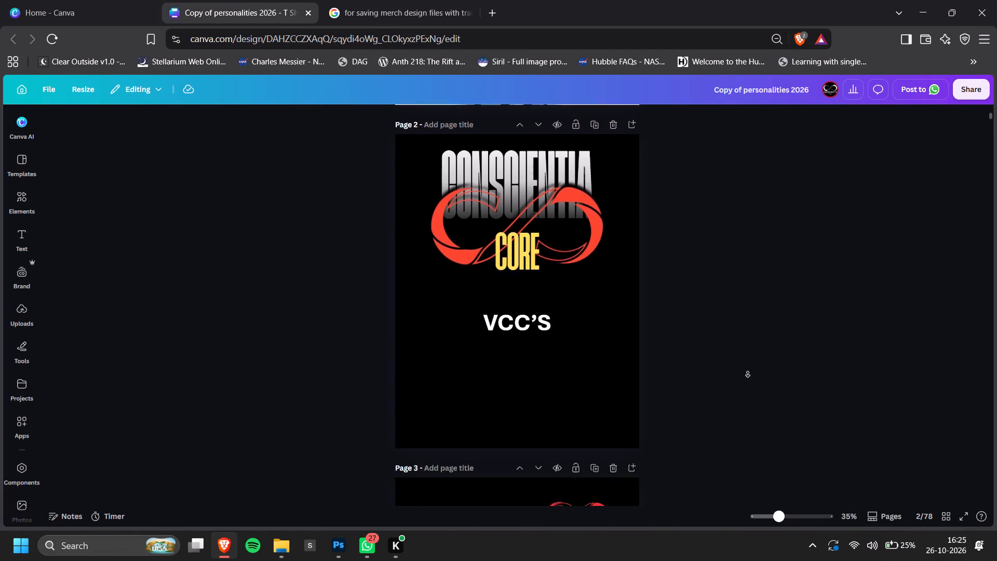
{"action": "middle_click", "coordinate": [749, 436]}
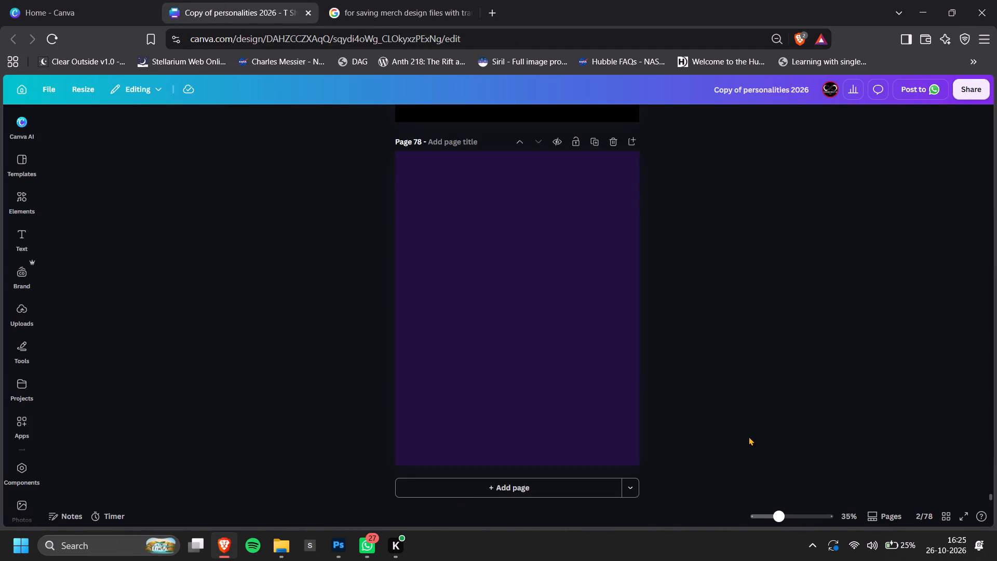
{"action": "scroll", "coordinate": [705, 381], "scroll_direction": "up", "scroll_amount": 20}
{"action": "scroll", "coordinate": [705, 381], "scroll_direction": "up", "scroll_amount": 9}
{"action": "scroll", "coordinate": [710, 381], "scroll_direction": "down", "scroll_amount": 5}
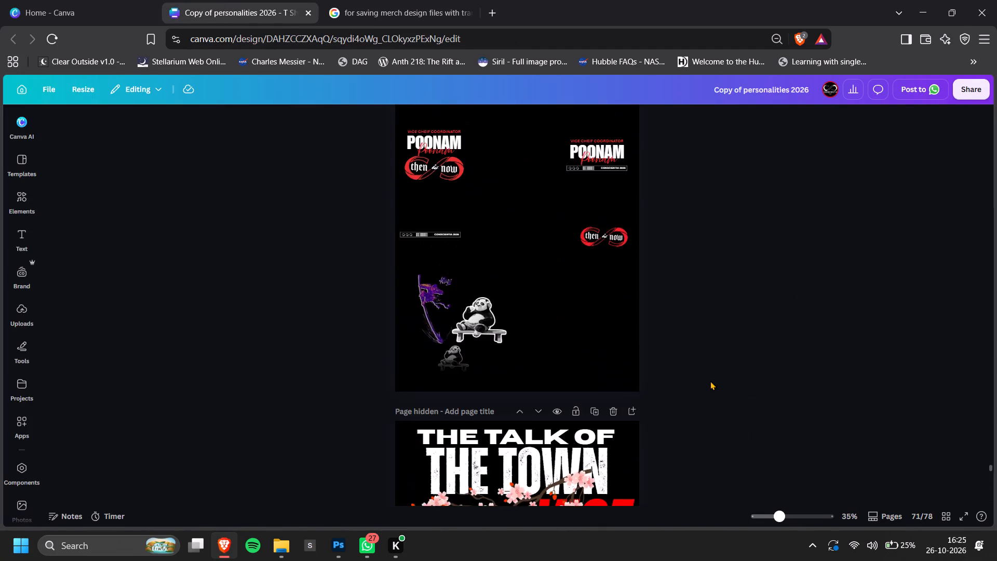
{"action": "scroll", "coordinate": [710, 381], "scroll_direction": "up", "scroll_amount": 20}
{"action": "scroll", "coordinate": [710, 381], "scroll_direction": "up", "scroll_amount": 8}
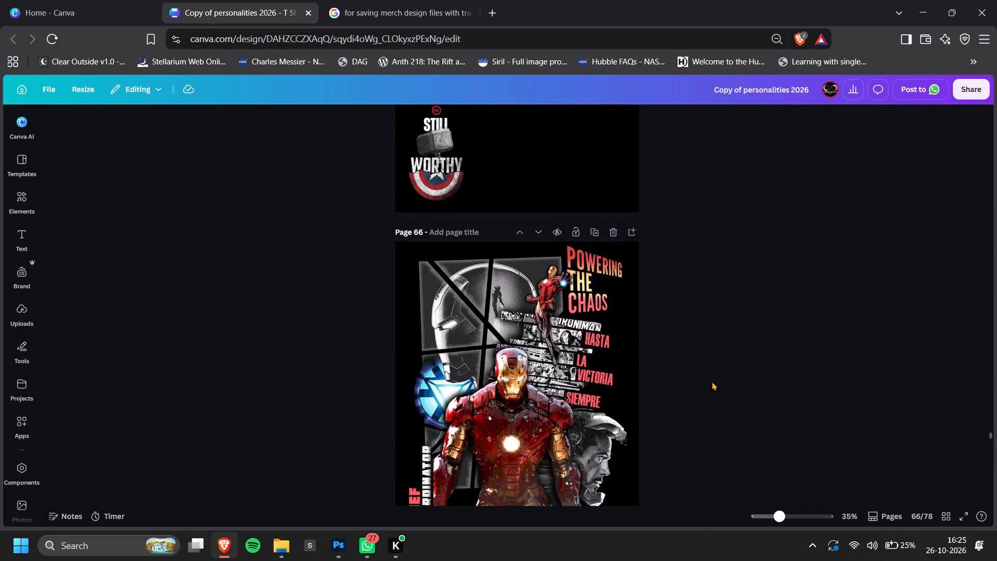
{"action": "scroll", "coordinate": [712, 381], "scroll_direction": "up", "scroll_amount": 13}
{"action": "left_click", "coordinate": [540, 202]}
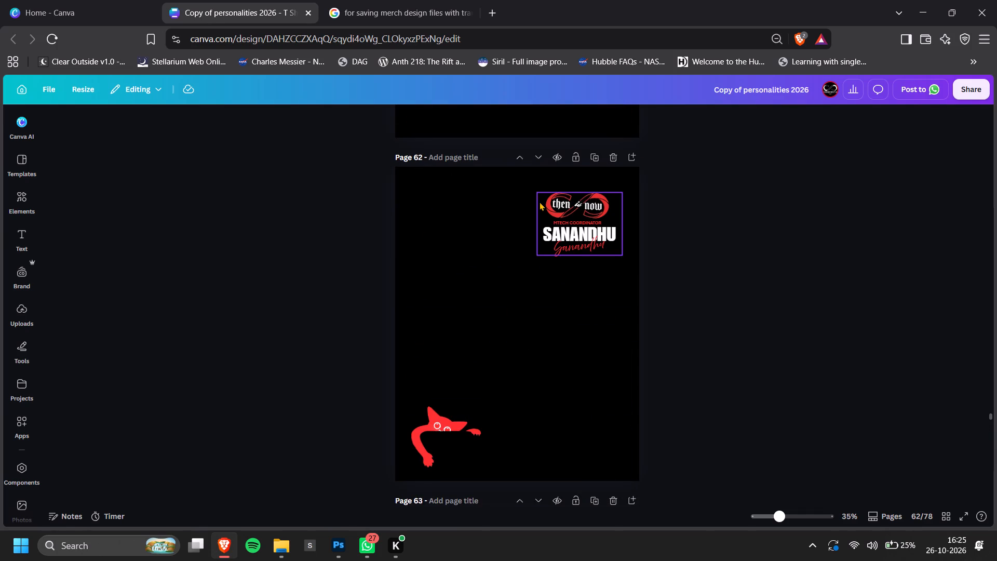
{"action": "left_click", "coordinate": [633, 174]}
{"action": "scroll", "coordinate": [705, 346], "scroll_direction": "down", "scroll_amount": 6}
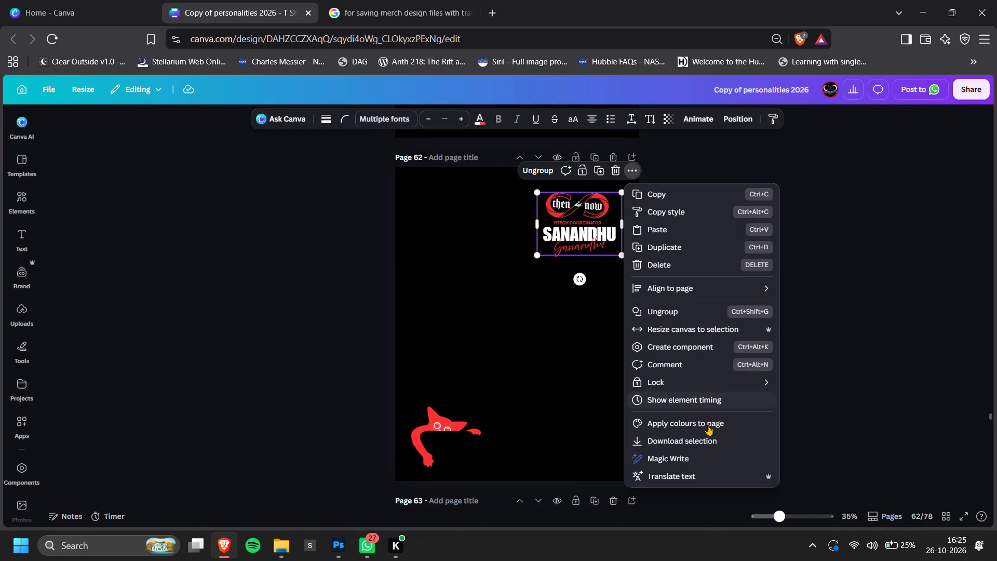
{"action": "left_click", "coordinate": [708, 440]}
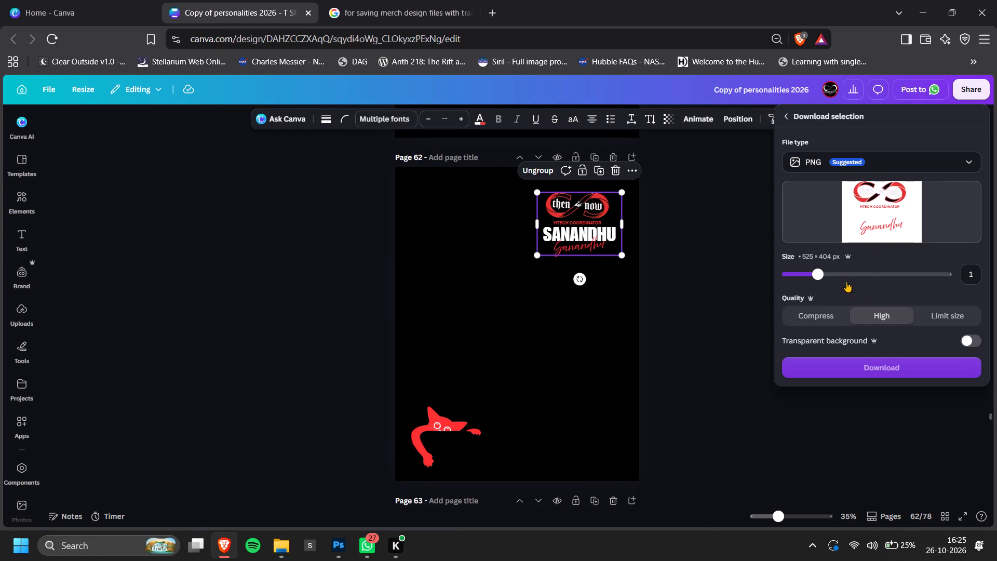
{"action": "left_click_drag", "start_coordinate": [855, 280], "coordinate": [885, 288]}
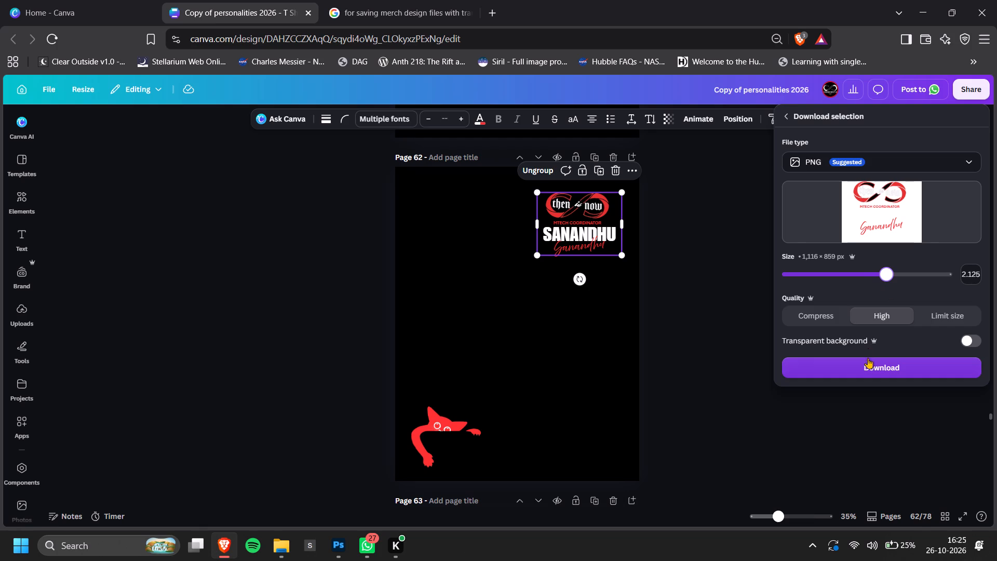
{"action": "left_click", "coordinate": [867, 360]}
{"action": "left_click", "coordinate": [804, 465]}
{"action": "left_click", "coordinate": [810, 467]}
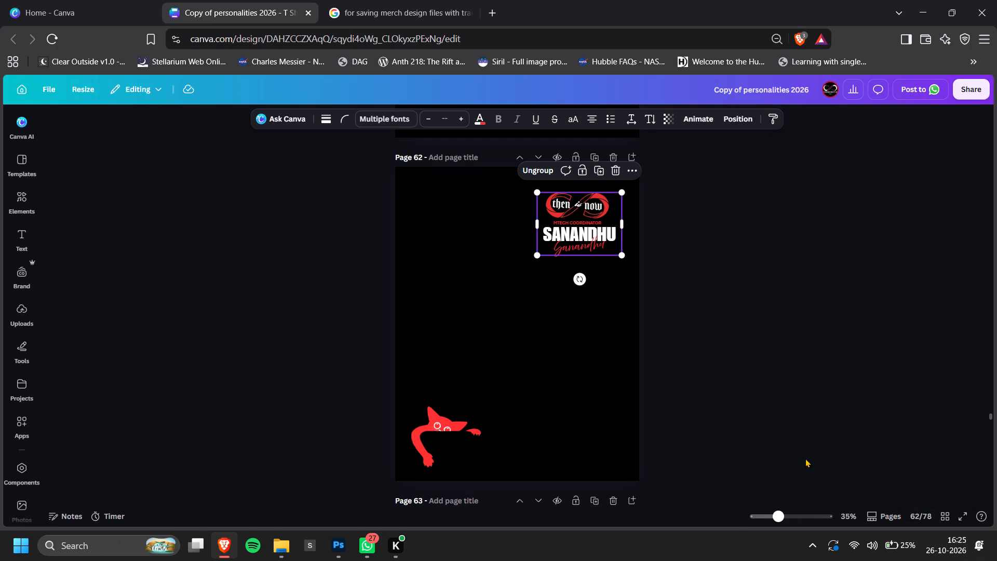
Download the same Sanandhu name group again as a PNG with a transparent background.
{"action": "left_click", "coordinate": [632, 168]}
{"action": "scroll", "coordinate": [722, 339], "scroll_direction": "down", "scroll_amount": 5}
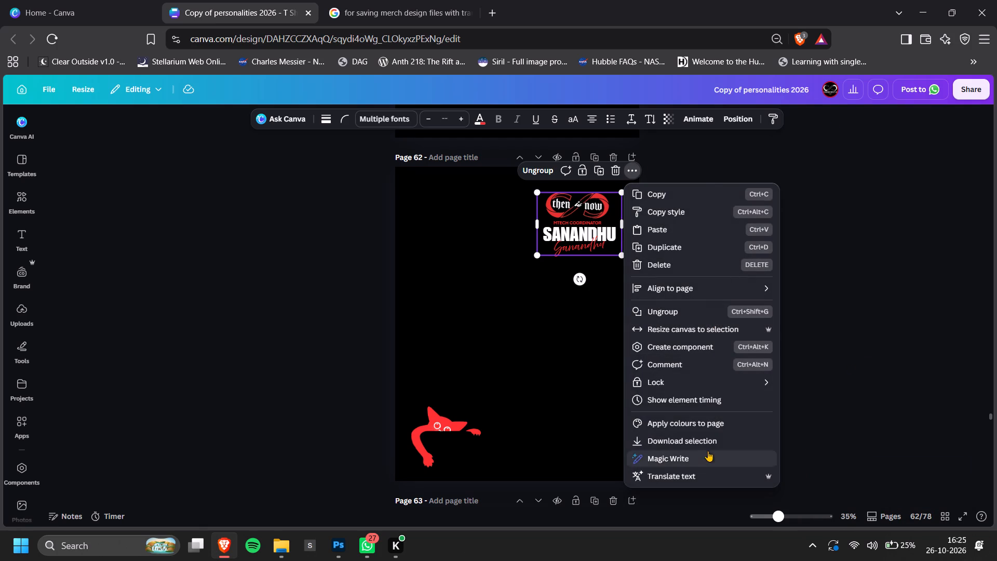
{"action": "left_click", "coordinate": [707, 446]}
{"action": "left_click", "coordinate": [971, 332]}
{"action": "left_click", "coordinate": [972, 340]}
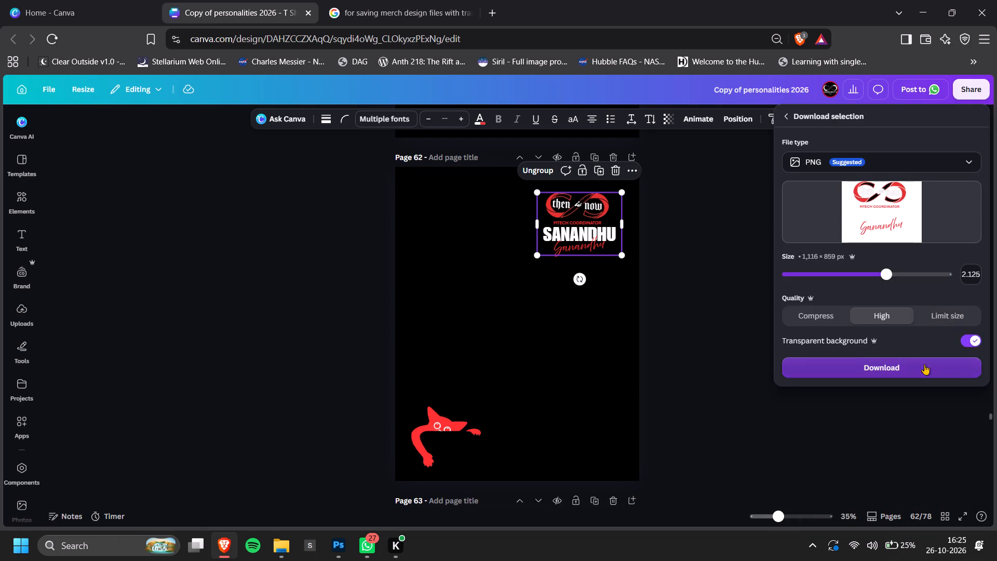
{"action": "left_click", "coordinate": [924, 364]}
Return to Photoshop and add the shirt mockups 27.jpg and 28.jpg from the MERCH VENDOR folder to the presentation's source files.
{"action": "key", "text": "alt+Tab"}
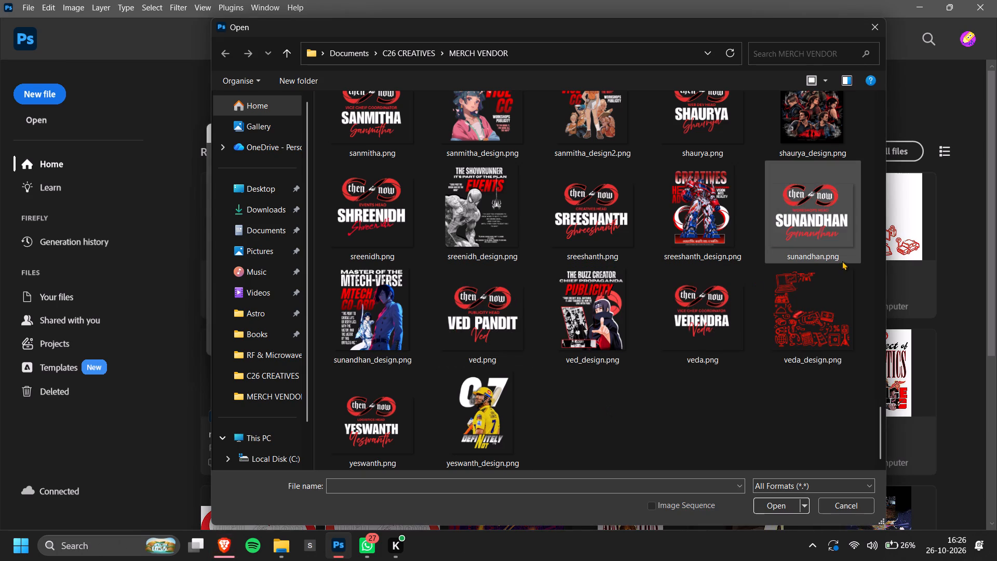
{"action": "scroll", "coordinate": [580, 310], "scroll_direction": "up", "scroll_amount": 11}
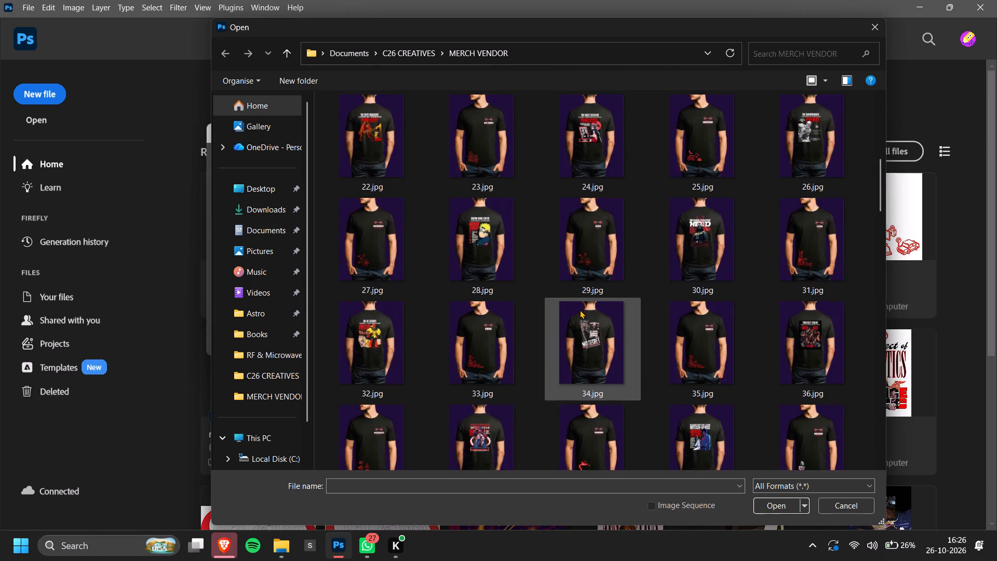
{"action": "scroll", "coordinate": [580, 310], "scroll_direction": "down", "scroll_amount": 2}
{"action": "scroll", "coordinate": [480, 385], "scroll_direction": "down", "scroll_amount": 1}
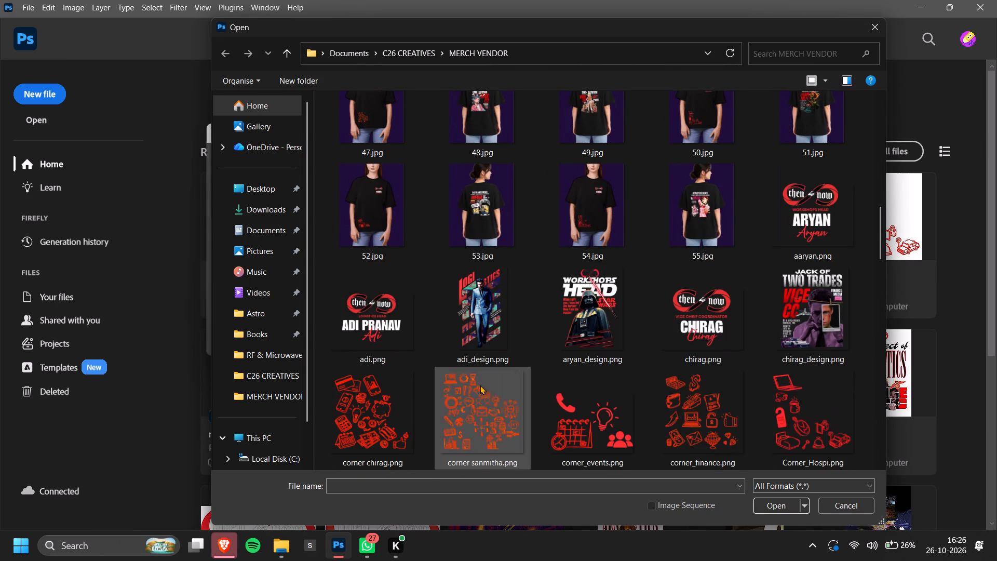
{"action": "scroll", "coordinate": [630, 348], "scroll_direction": "up", "scroll_amount": 2}
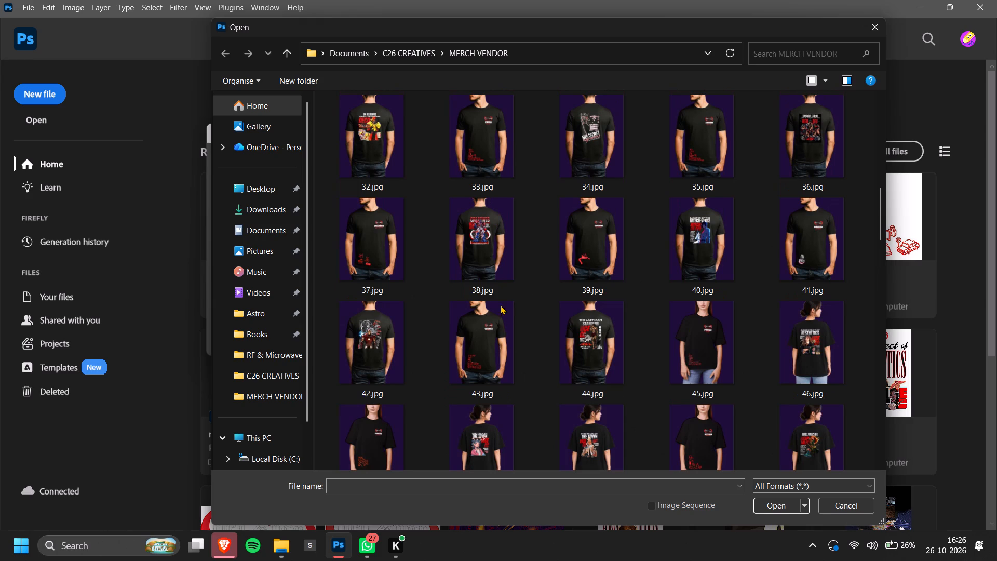
{"action": "scroll", "coordinate": [438, 234], "scroll_direction": "up", "scroll_amount": 2}
{"action": "scroll", "coordinate": [616, 318], "scroll_direction": "up", "scroll_amount": 1}
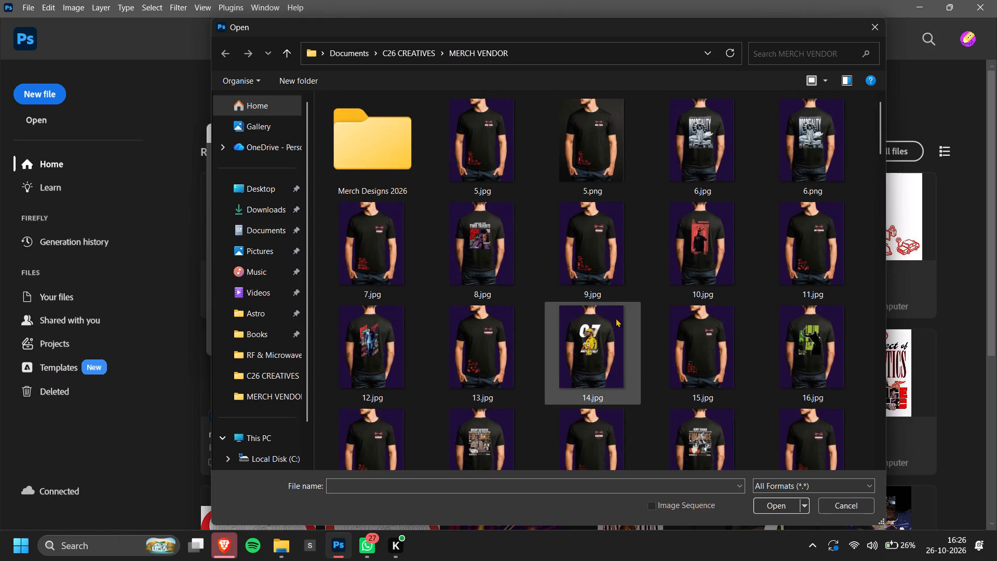
{"action": "scroll", "coordinate": [672, 276], "scroll_direction": "down", "scroll_amount": 1}
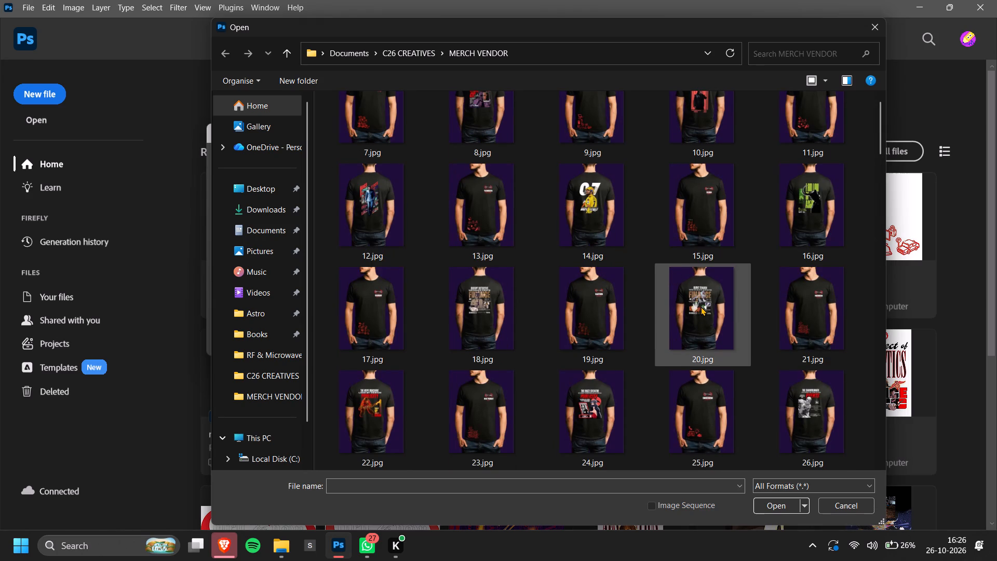
{"action": "scroll", "coordinate": [715, 318], "scroll_direction": "down", "scroll_amount": 1}
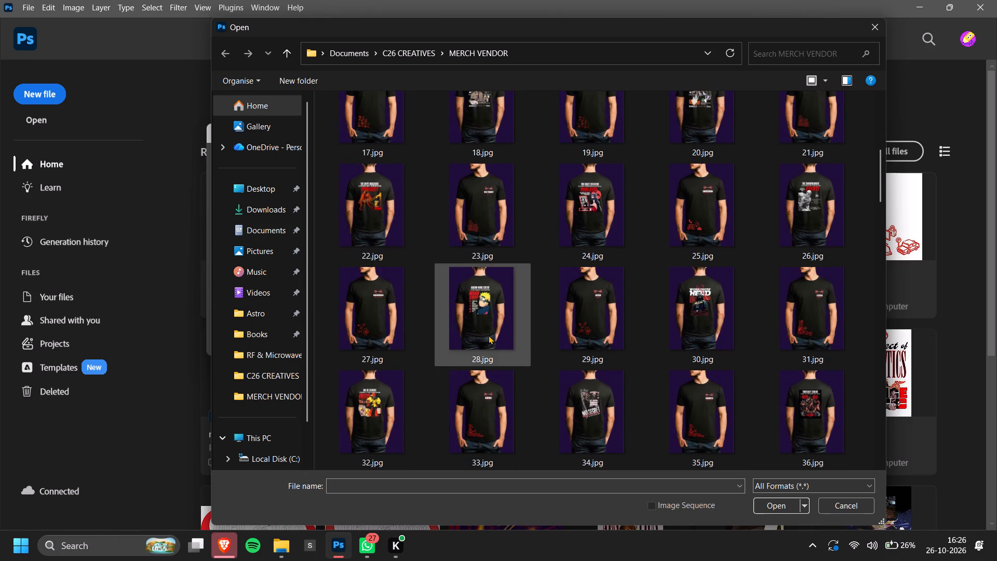
{"action": "left_click", "coordinate": [387, 322]}
{"action": "left_click", "coordinate": [505, 306], "text": "shift"}
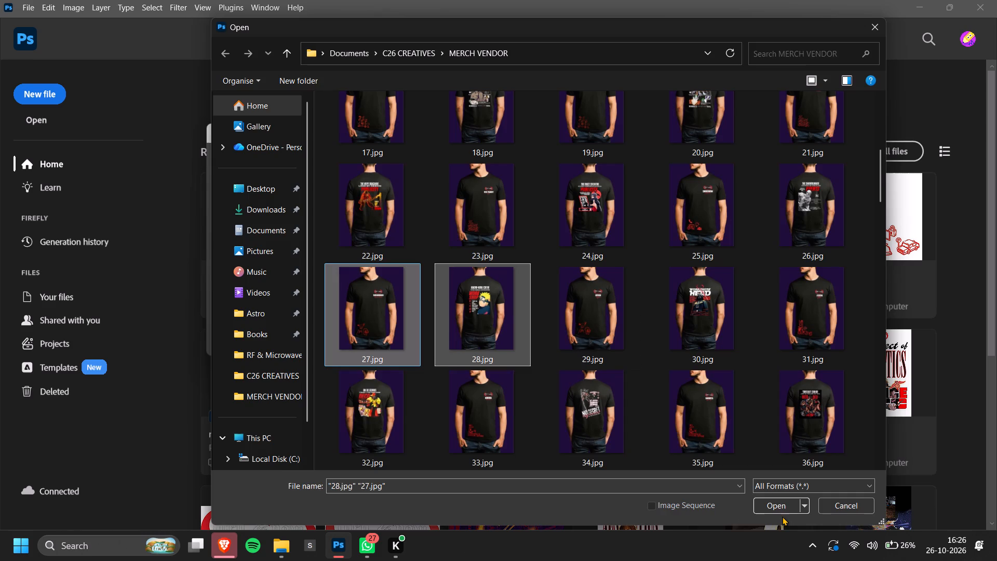
{"action": "left_click", "coordinate": [780, 510]}
{"action": "scroll", "coordinate": [321, 264], "scroll_direction": "down", "scroll_amount": 3}
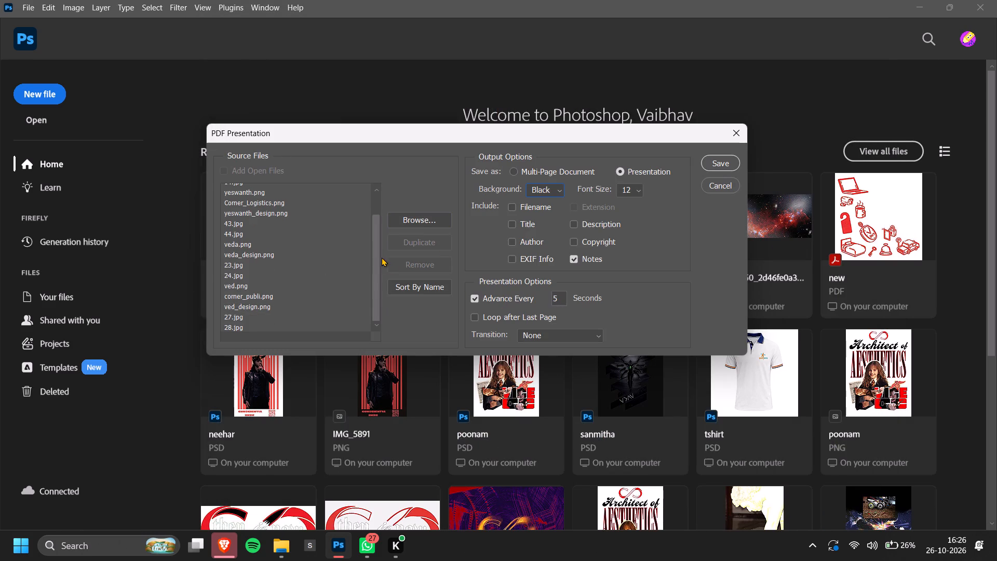
Add sunandhan.png from the MERCH VENDOR folder to the presentation's source files.
{"action": "left_click", "coordinate": [421, 218]}
{"action": "scroll", "coordinate": [619, 292], "scroll_direction": "down", "scroll_amount": 20}
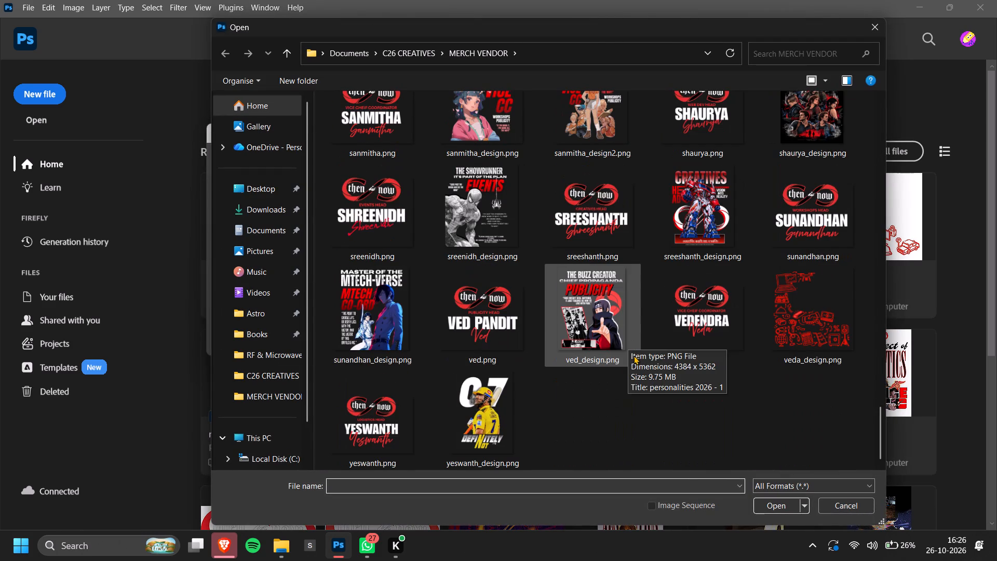
{"action": "double_click", "coordinate": [793, 218]}
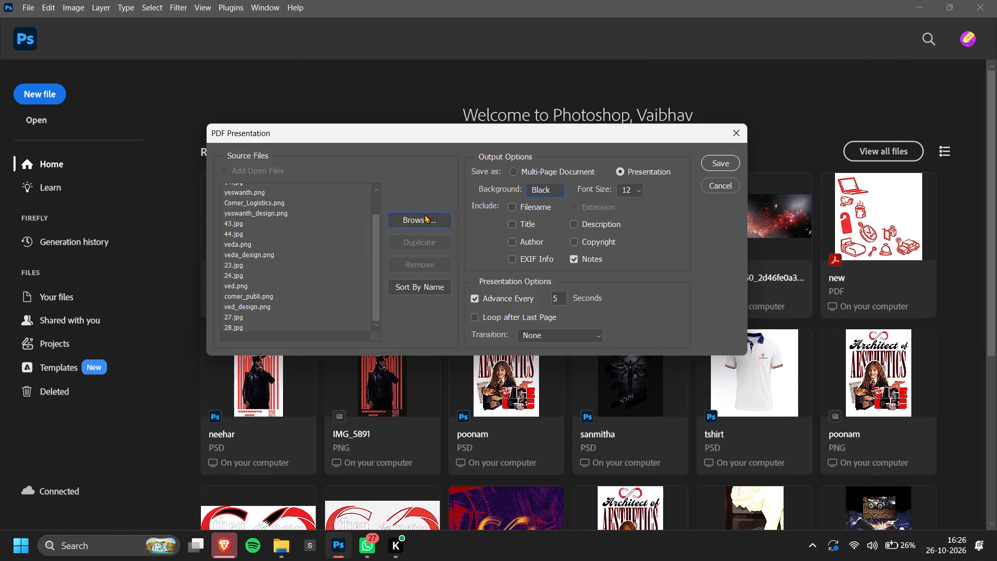
Add the corner artwork corner_workshop.png from the MERCH VENDOR folder to the source files.
{"action": "left_click", "coordinate": [425, 215]}
{"action": "scroll", "coordinate": [685, 274], "scroll_direction": "down", "scroll_amount": 11}
{"action": "scroll", "coordinate": [668, 354], "scroll_direction": "down", "scroll_amount": 4}
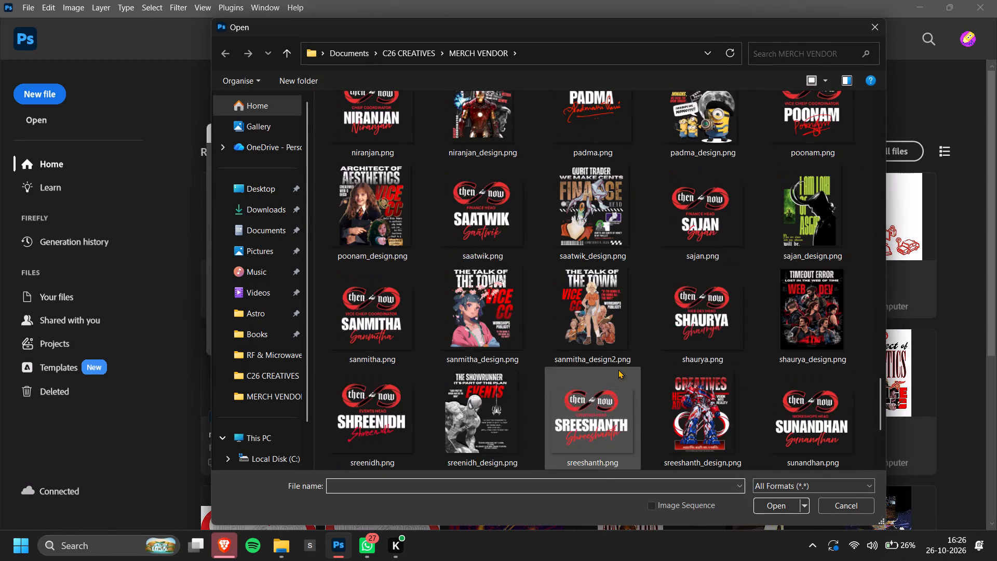
{"action": "scroll", "coordinate": [618, 369], "scroll_direction": "up", "scroll_amount": 3}
{"action": "scroll", "coordinate": [618, 369], "scroll_direction": "down", "scroll_amount": 2}
{"action": "scroll", "coordinate": [618, 369], "scroll_direction": "up", "scroll_amount": 3}
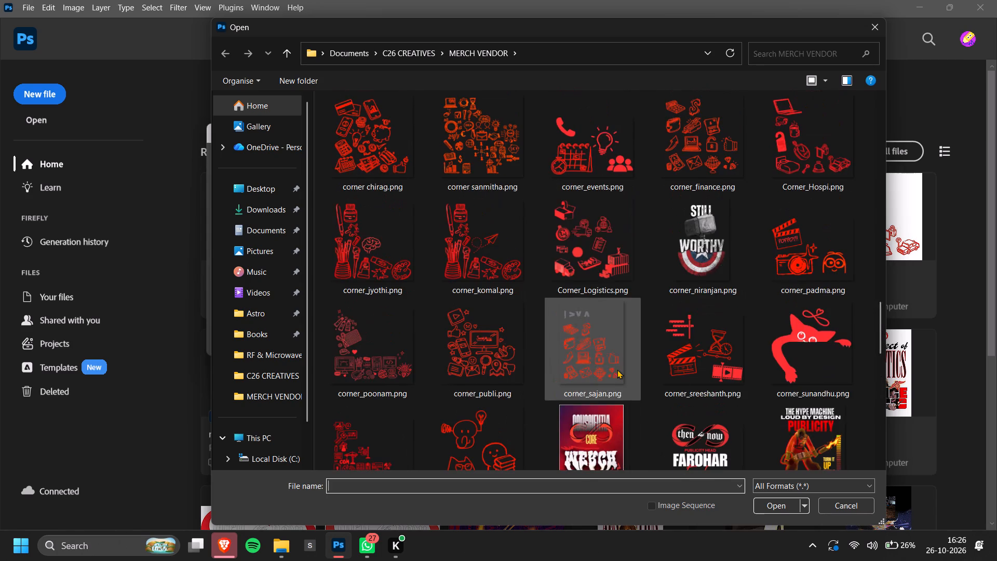
{"action": "scroll", "coordinate": [533, 370], "scroll_direction": "down", "scroll_amount": 1}
{"action": "double_click", "coordinate": [481, 331]}
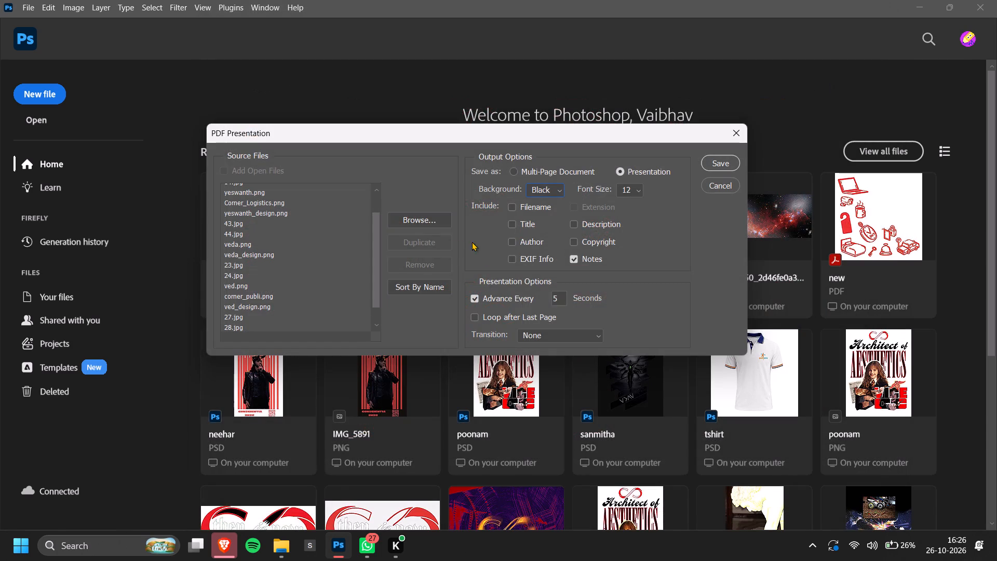
Examine the MERCH VENDOR folder for the design artwork matching the Sunandhan shirt, close it without adding a file, and check the source list.
{"action": "left_click", "coordinate": [446, 222]}
{"action": "scroll", "coordinate": [588, 315], "scroll_direction": "down", "scroll_amount": 20}
{"action": "scroll", "coordinate": [588, 315], "scroll_direction": "down", "scroll_amount": 2}
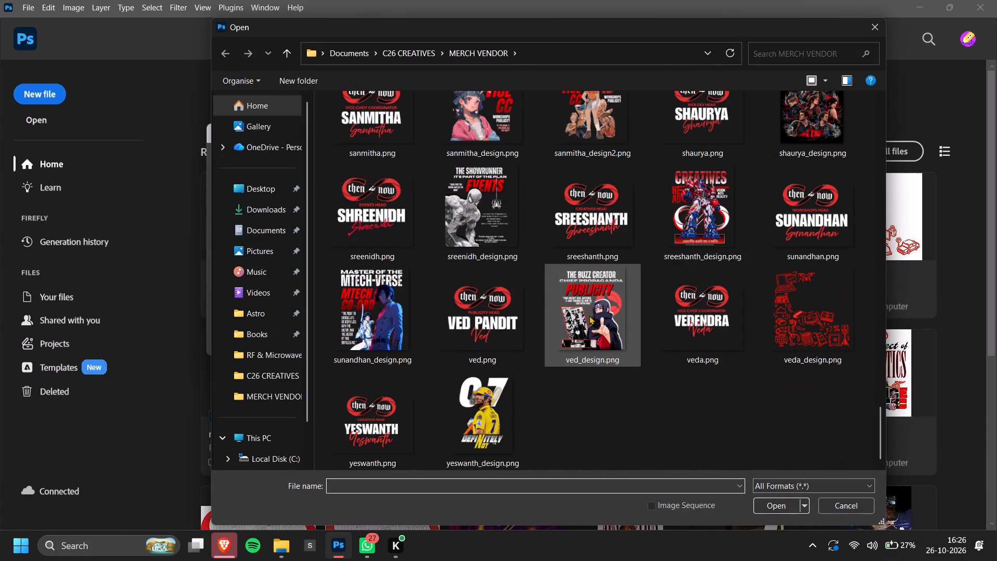
{"action": "scroll", "coordinate": [589, 315], "scroll_direction": "down", "scroll_amount": 2}
{"action": "scroll", "coordinate": [536, 399], "scroll_direction": "up", "scroll_amount": 2}
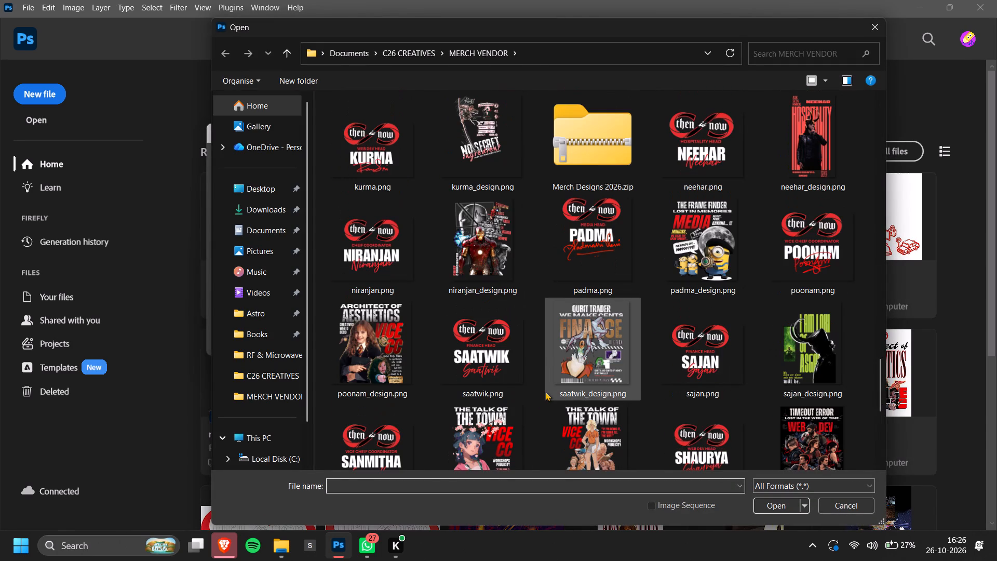
{"action": "scroll", "coordinate": [685, 363], "scroll_direction": "up", "scroll_amount": 1}
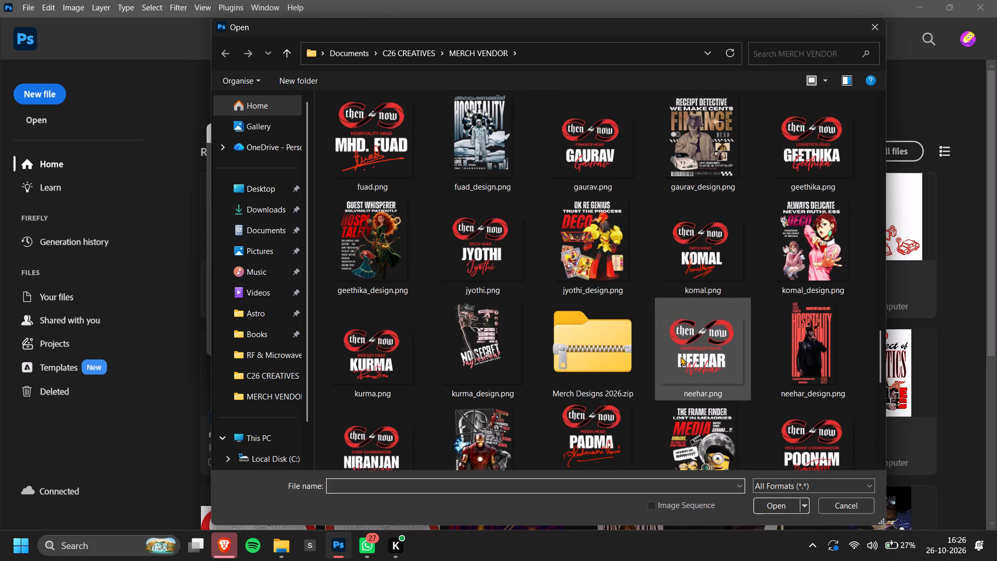
{"action": "scroll", "coordinate": [681, 356], "scroll_direction": "up", "scroll_amount": 1}
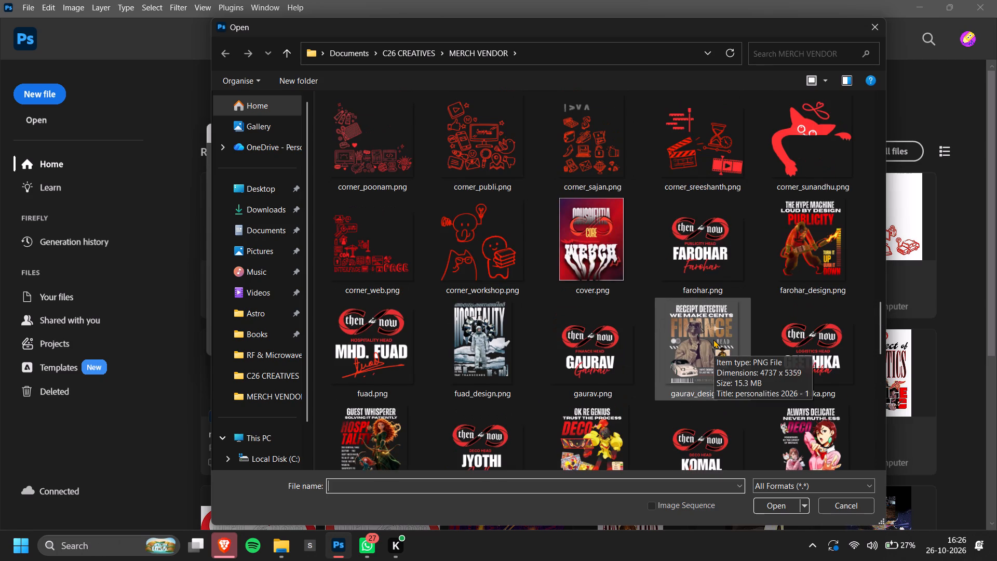
{"action": "scroll", "coordinate": [713, 339], "scroll_direction": "down", "scroll_amount": 1}
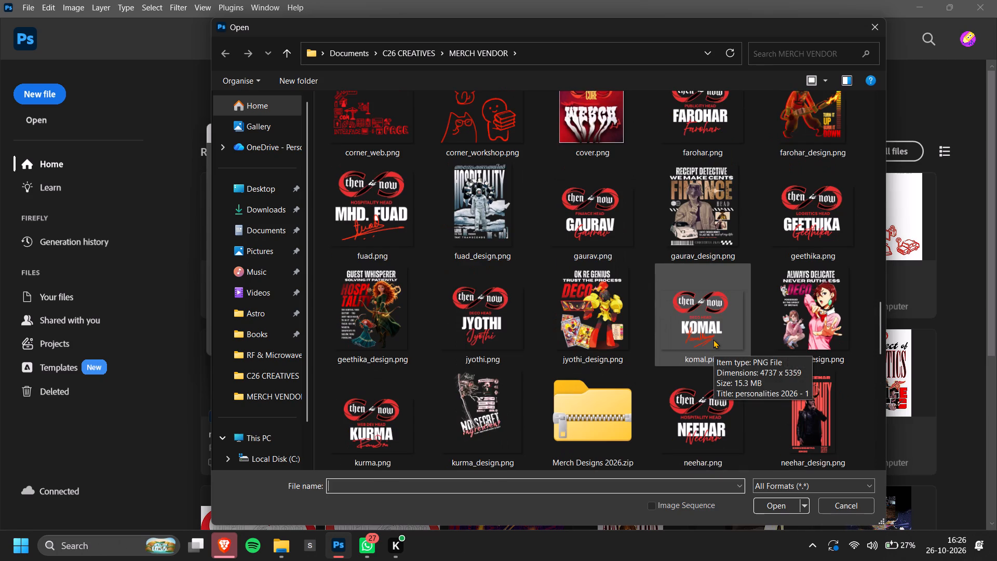
{"action": "scroll", "coordinate": [680, 279], "scroll_direction": "down", "scroll_amount": 1}
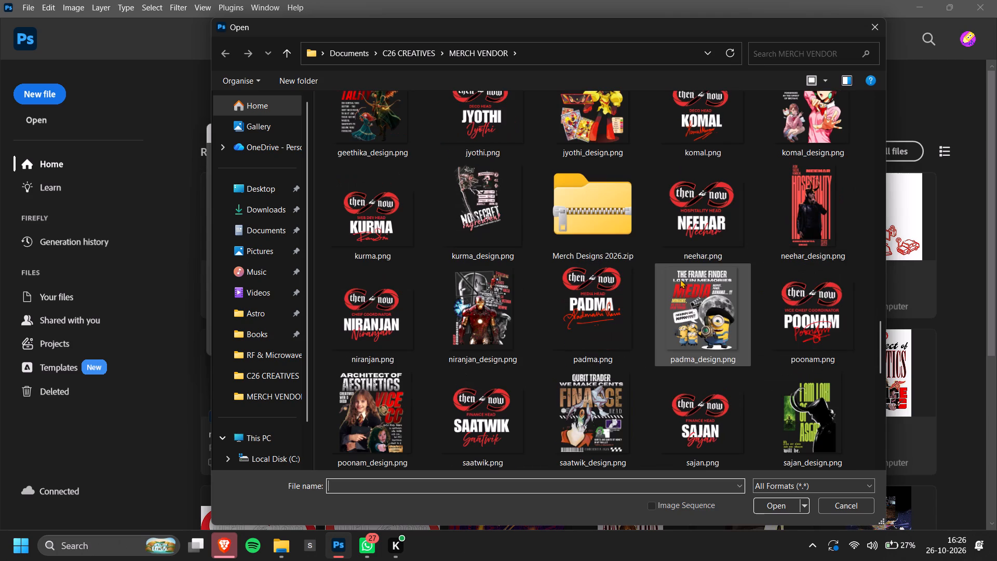
{"action": "scroll", "coordinate": [761, 342], "scroll_direction": "down", "scroll_amount": 1}
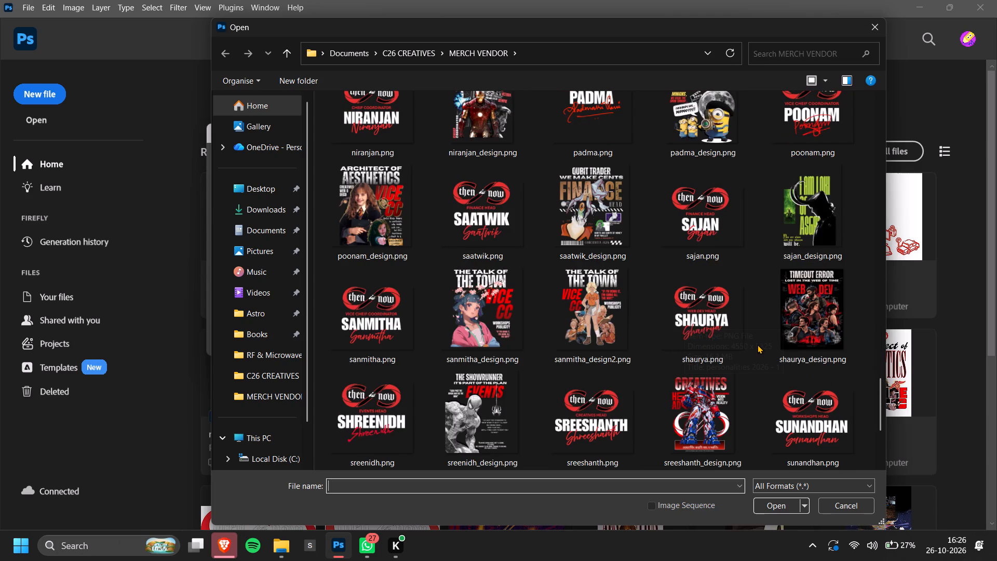
{"action": "scroll", "coordinate": [758, 344], "scroll_direction": "down", "scroll_amount": 1}
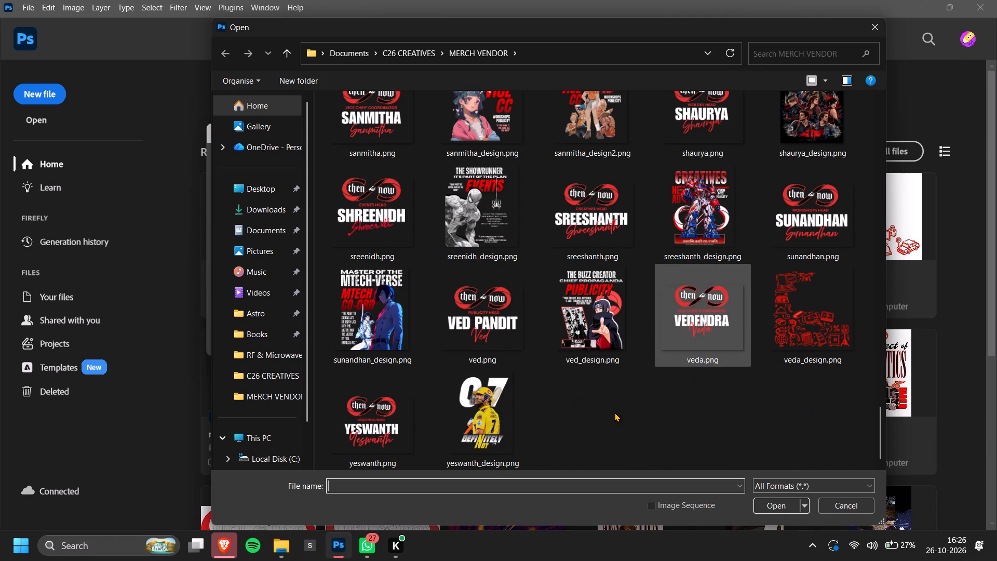
{"action": "scroll", "coordinate": [615, 412], "scroll_direction": "up", "scroll_amount": 1}
{"action": "scroll", "coordinate": [594, 375], "scroll_direction": "up", "scroll_amount": 1}
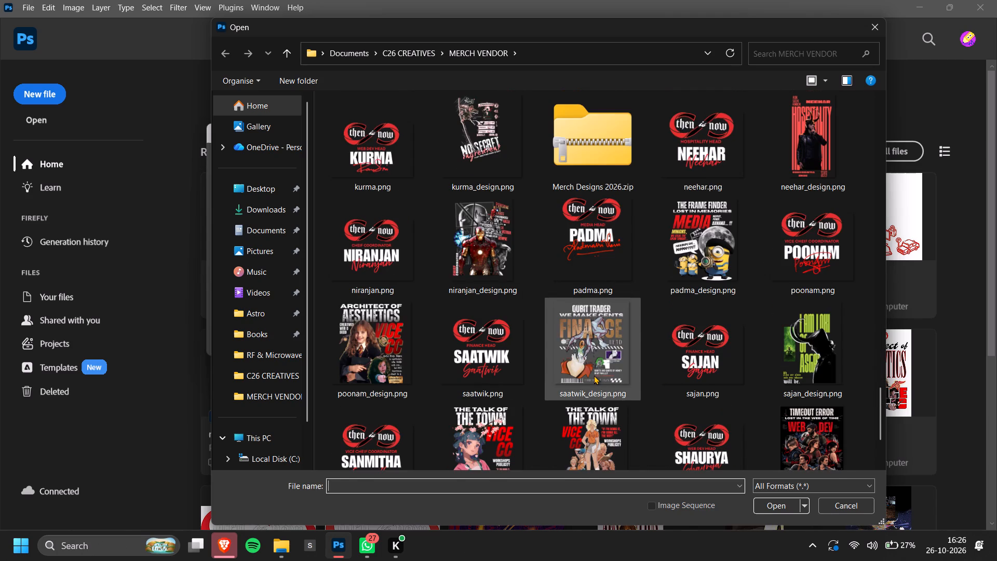
{"action": "scroll", "coordinate": [661, 397], "scroll_direction": "up", "scroll_amount": 1}
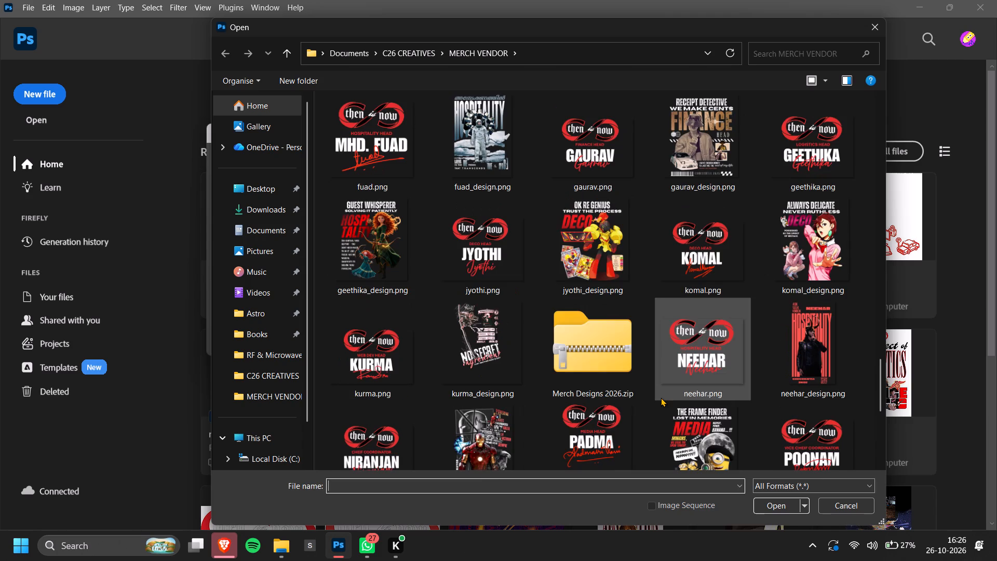
{"action": "scroll", "coordinate": [691, 372], "scroll_direction": "up", "scroll_amount": 12}
{"action": "scroll", "coordinate": [691, 372], "scroll_direction": "down", "scroll_amount": 5}
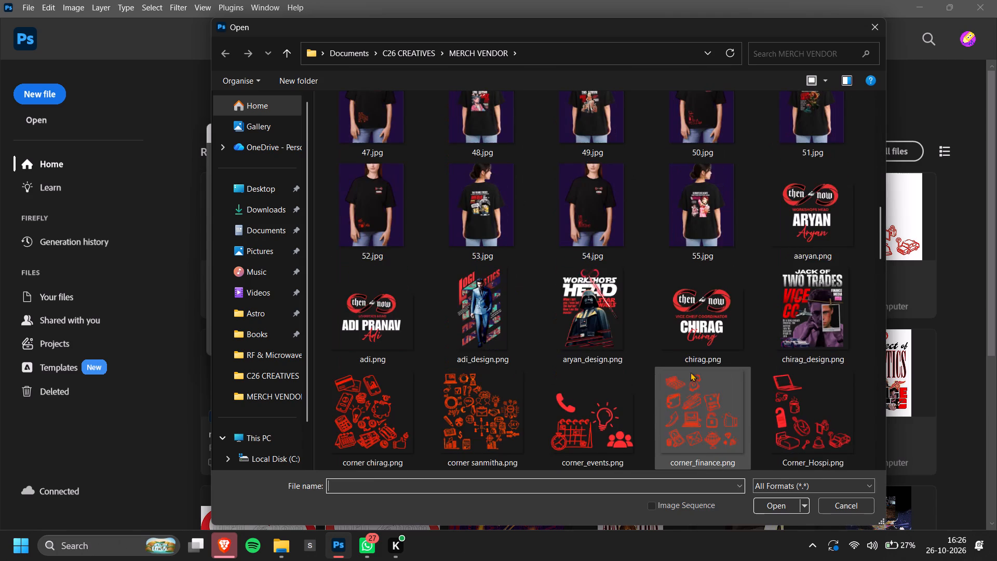
{"action": "scroll", "coordinate": [691, 372], "scroll_direction": "down", "scroll_amount": 1}
{"action": "scroll", "coordinate": [691, 372], "scroll_direction": "up", "scroll_amount": 1}
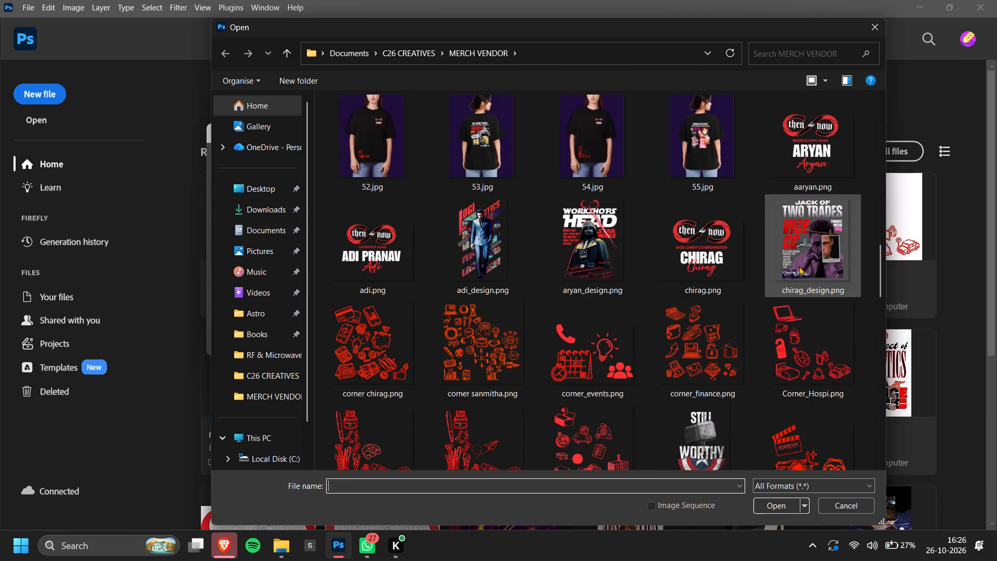
{"action": "scroll", "coordinate": [629, 278], "scroll_direction": "down", "scroll_amount": 2}
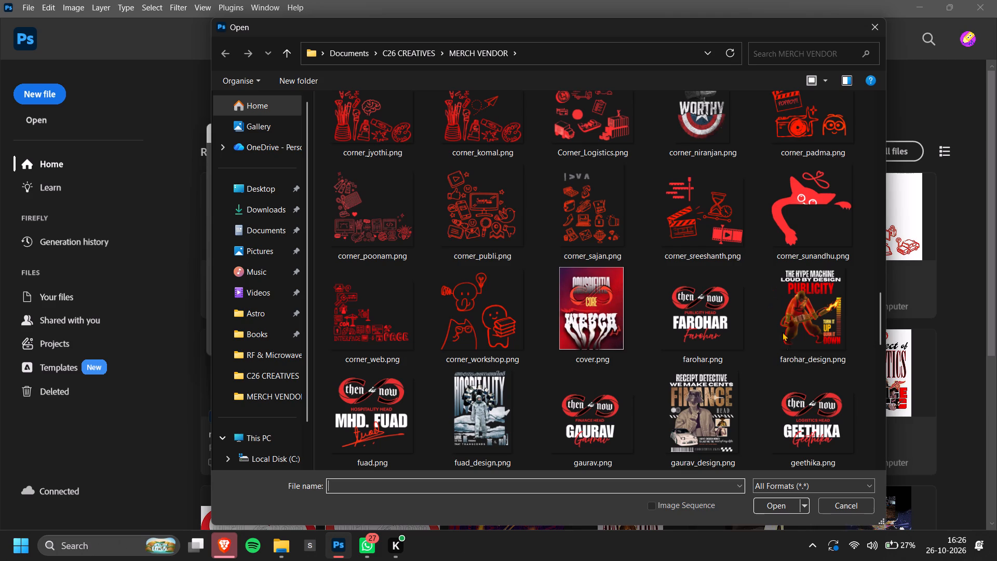
{"action": "scroll", "coordinate": [588, 352], "scroll_direction": "down", "scroll_amount": 1}
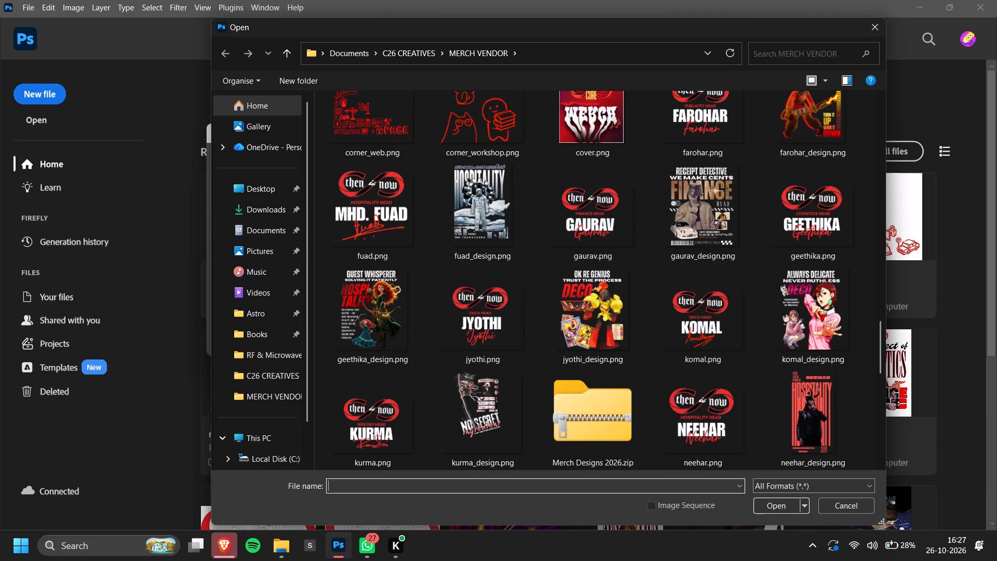
{"action": "scroll", "coordinate": [735, 308], "scroll_direction": "down", "scroll_amount": 1}
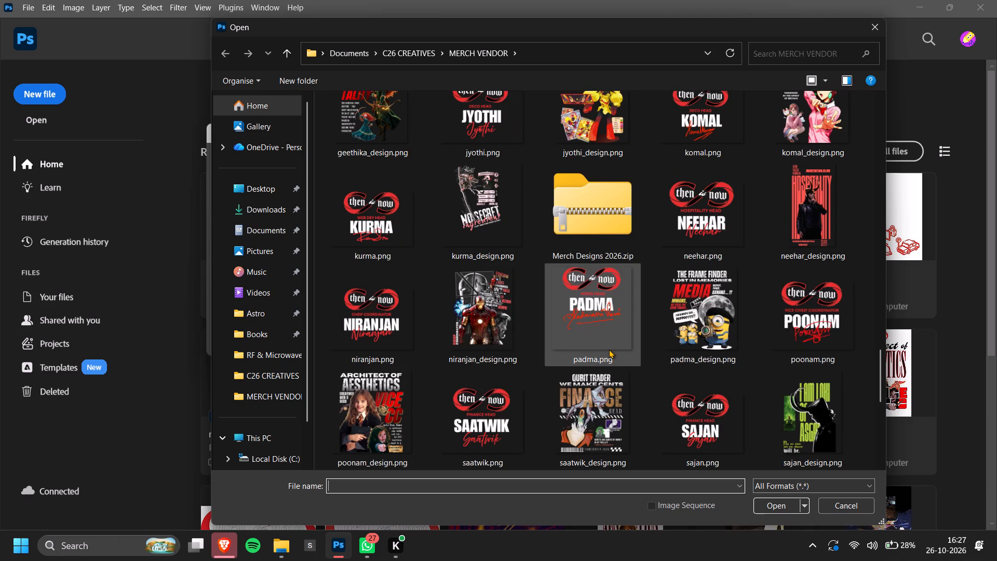
{"action": "scroll", "coordinate": [609, 349], "scroll_direction": "down", "scroll_amount": 1}
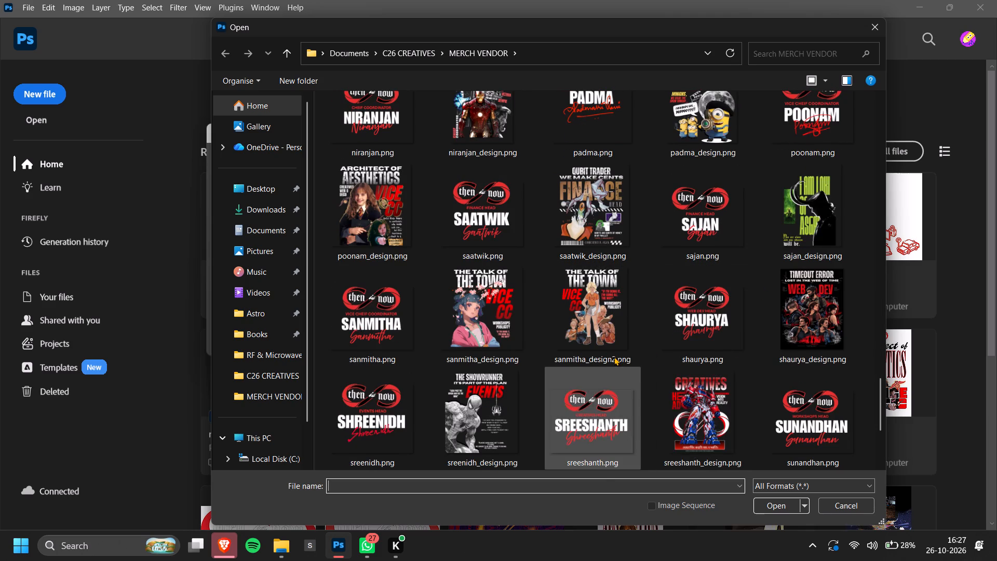
{"action": "scroll", "coordinate": [614, 356], "scroll_direction": "down", "scroll_amount": 1}
{"action": "scroll", "coordinate": [658, 414], "scroll_direction": "down", "scroll_amount": 1}
{"action": "scroll", "coordinate": [658, 414], "scroll_direction": "up", "scroll_amount": 1}
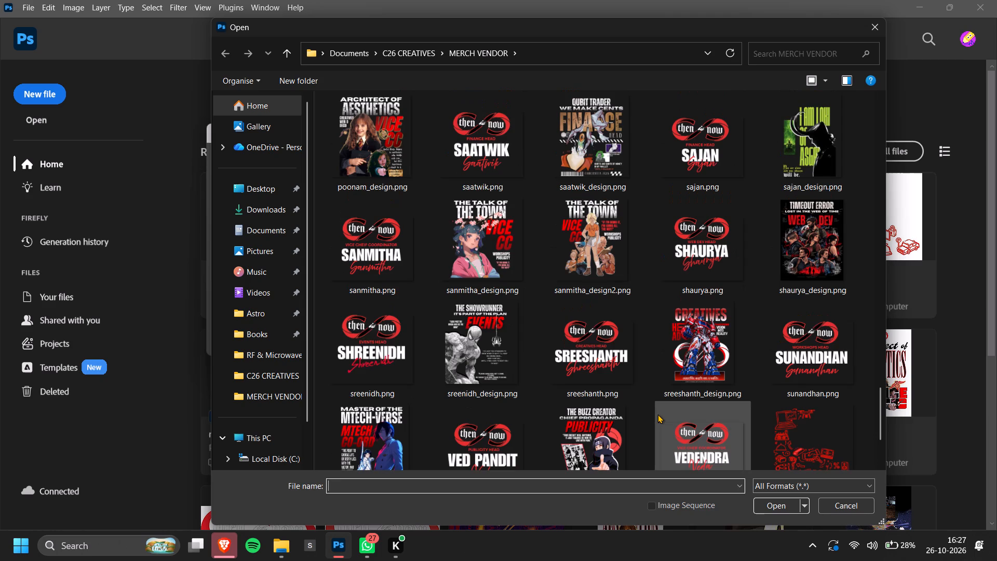
{"action": "scroll", "coordinate": [658, 413], "scroll_direction": "up", "scroll_amount": 1}
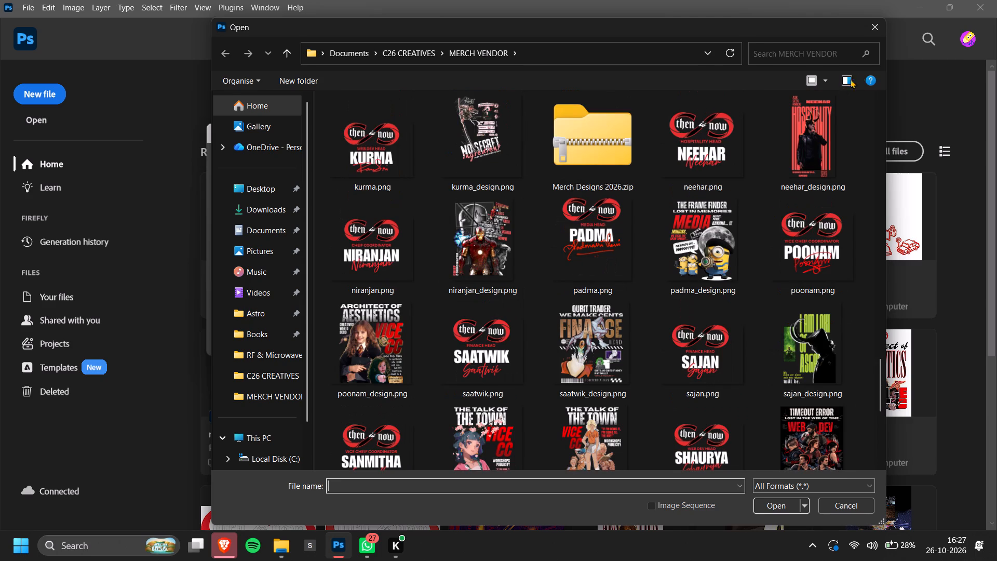
{"action": "left_click", "coordinate": [875, 31]}
{"action": "scroll", "coordinate": [339, 263], "scroll_direction": "down", "scroll_amount": 3}
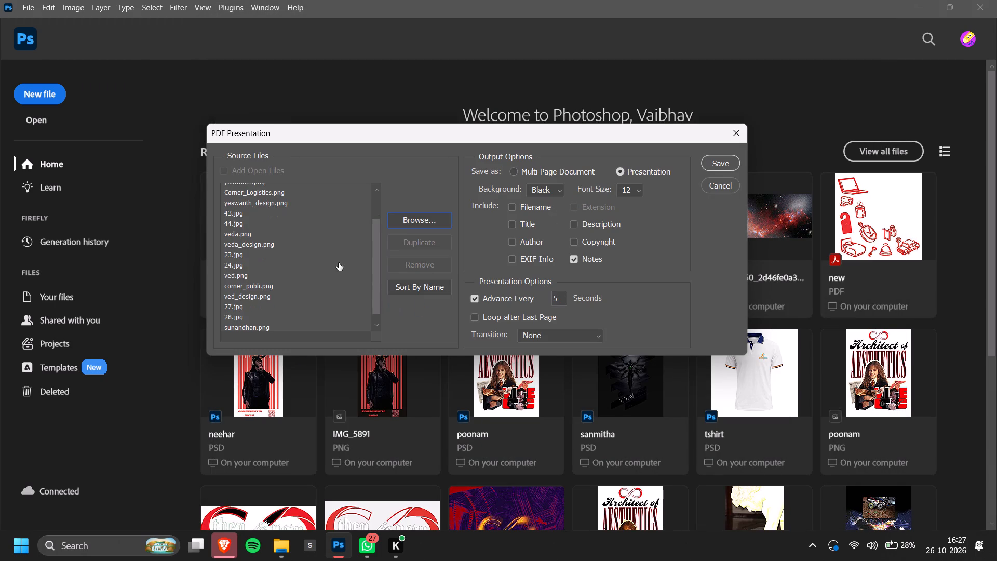
{"action": "scroll", "coordinate": [339, 263], "scroll_direction": "down", "scroll_amount": 3}
Switch to Brave and save the pending Canva name artwork download as sunandhu in the MERCH VENDOR folder.
{"action": "key", "text": "alt+Tab"}
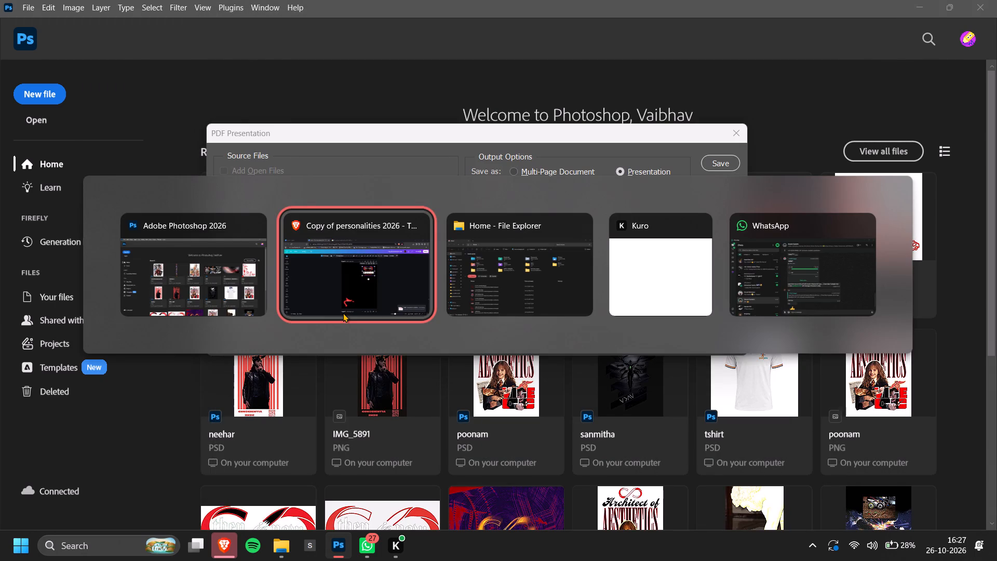
{"action": "type", "text": "sunandhu"}
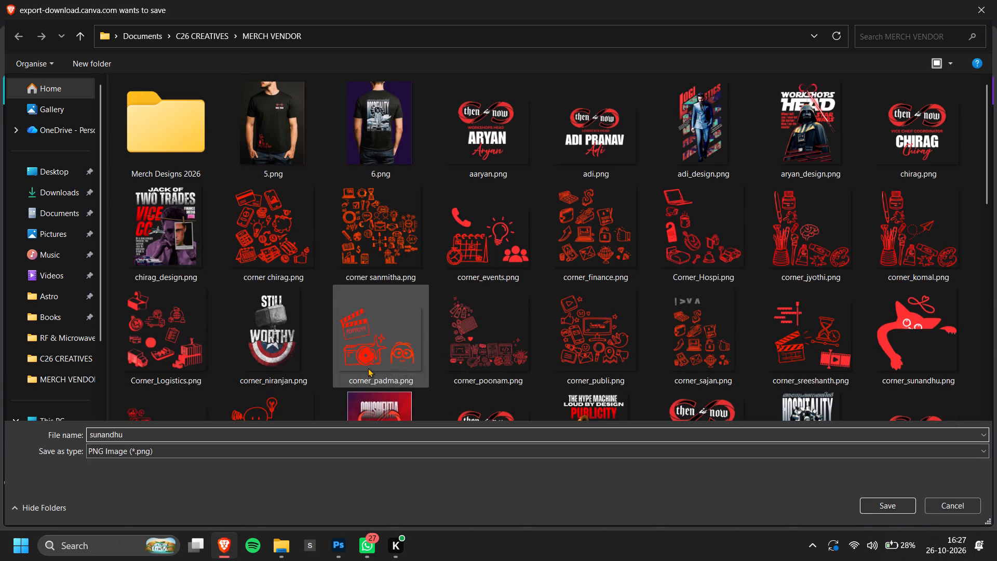
{"action": "key", "text": "Return"}
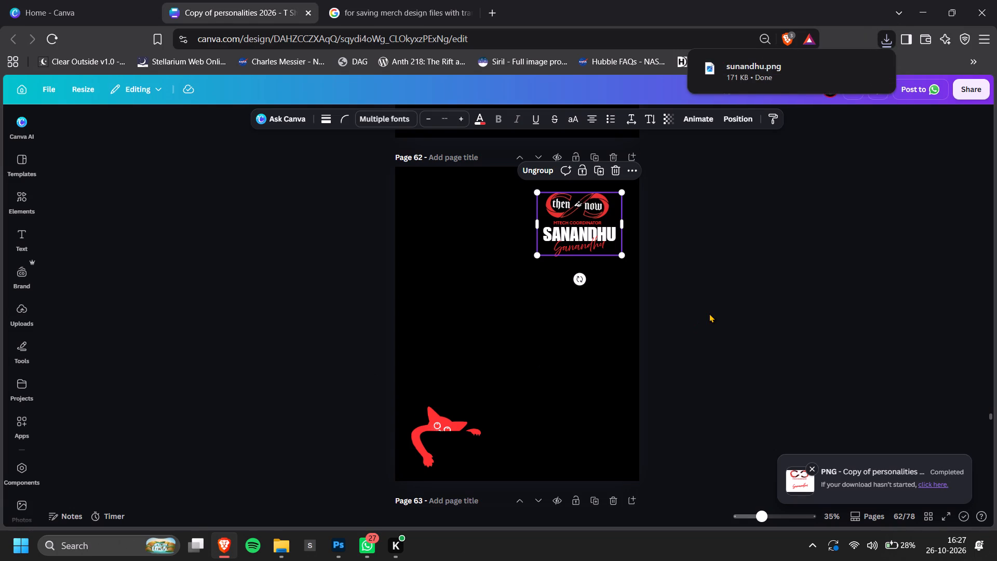
Look through the pages of the Canva design for the artwork still needed.
{"action": "left_click", "coordinate": [709, 313]}
{"action": "scroll", "coordinate": [709, 313], "scroll_direction": "up", "scroll_amount": 17}
{"action": "scroll", "coordinate": [769, 383], "scroll_direction": "down", "scroll_amount": 3, "text": "ctrl"}
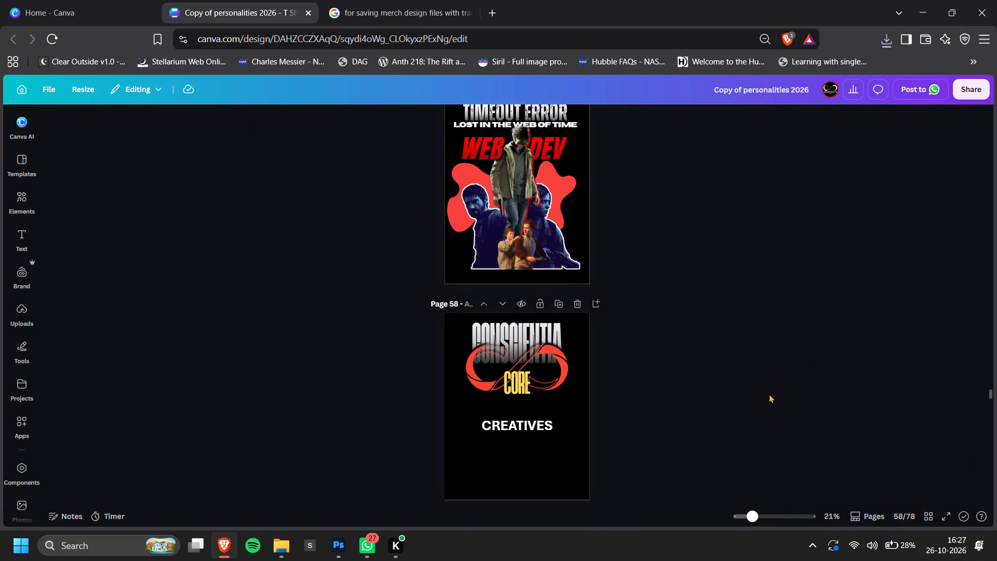
{"action": "middle_click", "coordinate": [769, 395]}
{"action": "scroll", "coordinate": [753, 157], "scroll_direction": "up", "scroll_amount": 1}
{"action": "middle_click", "coordinate": [752, 159]}
{"action": "scroll", "coordinate": [771, 251], "scroll_direction": "down", "scroll_amount": 6}
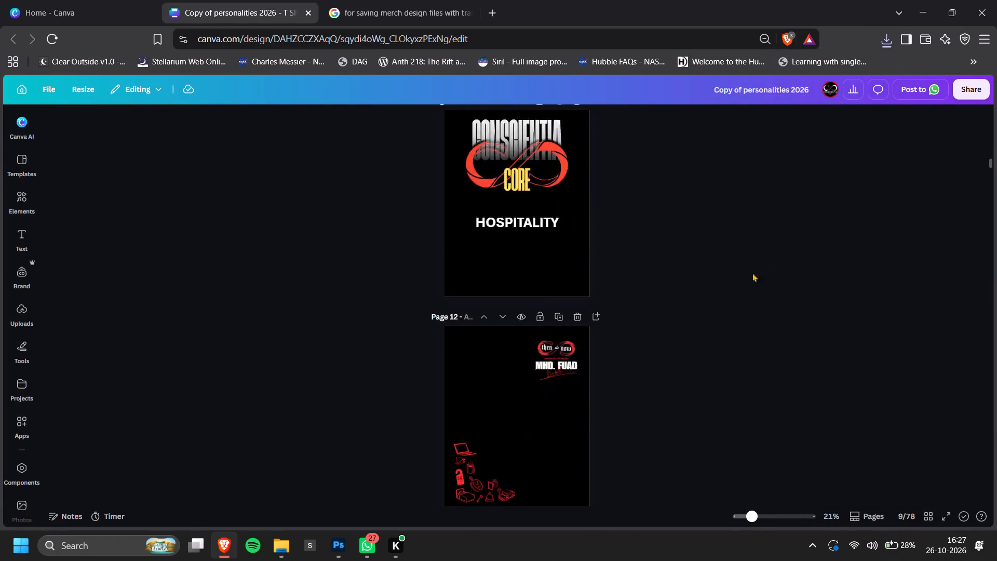
Open Documents > C26 CREATIVES > MERCH VENDOR in File Explorer and examine its mockup and artwork files.
{"action": "left_click", "coordinate": [271, 540]}
{"action": "left_click", "coordinate": [39, 228]}
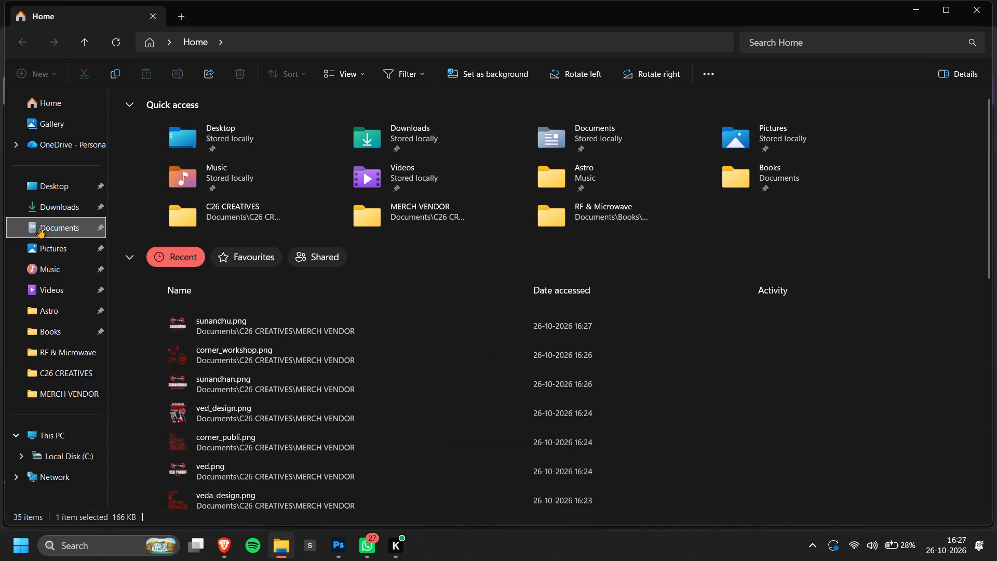
{"action": "double_click", "coordinate": [475, 128]}
{"action": "double_click", "coordinate": [483, 128]}
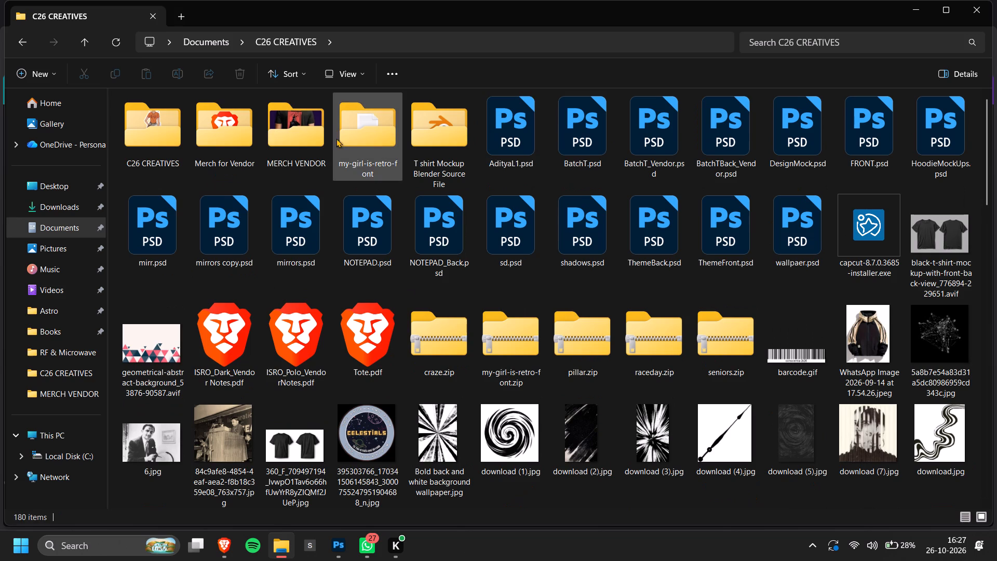
{"action": "double_click", "coordinate": [275, 141]}
{"action": "scroll", "coordinate": [685, 342], "scroll_direction": "down", "scroll_amount": 5}
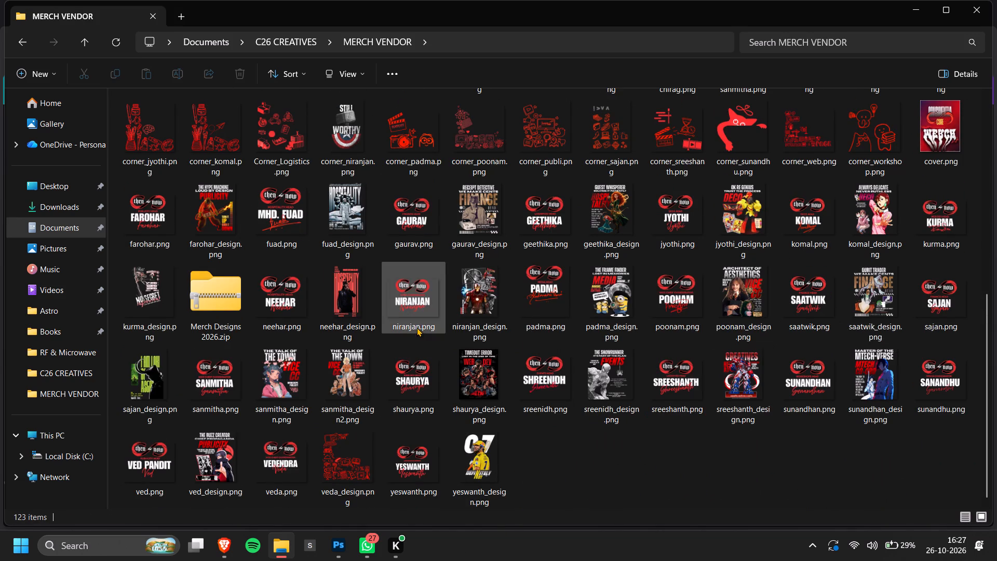
{"action": "scroll", "coordinate": [638, 465], "scroll_direction": "up", "scroll_amount": 2}
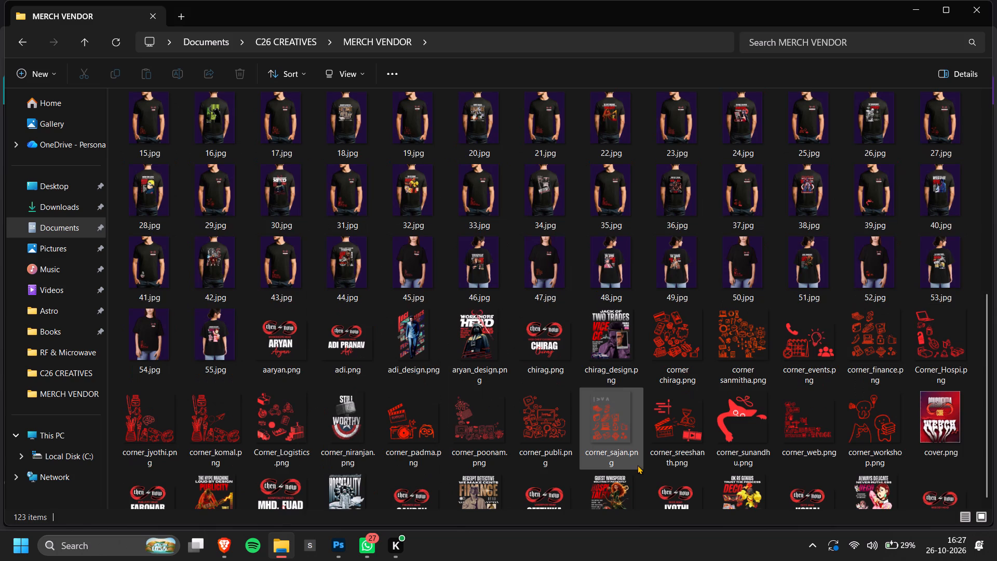
{"action": "scroll", "coordinate": [638, 465], "scroll_direction": "up", "scroll_amount": 2}
{"action": "scroll", "coordinate": [522, 411], "scroll_direction": "down", "scroll_amount": 3}
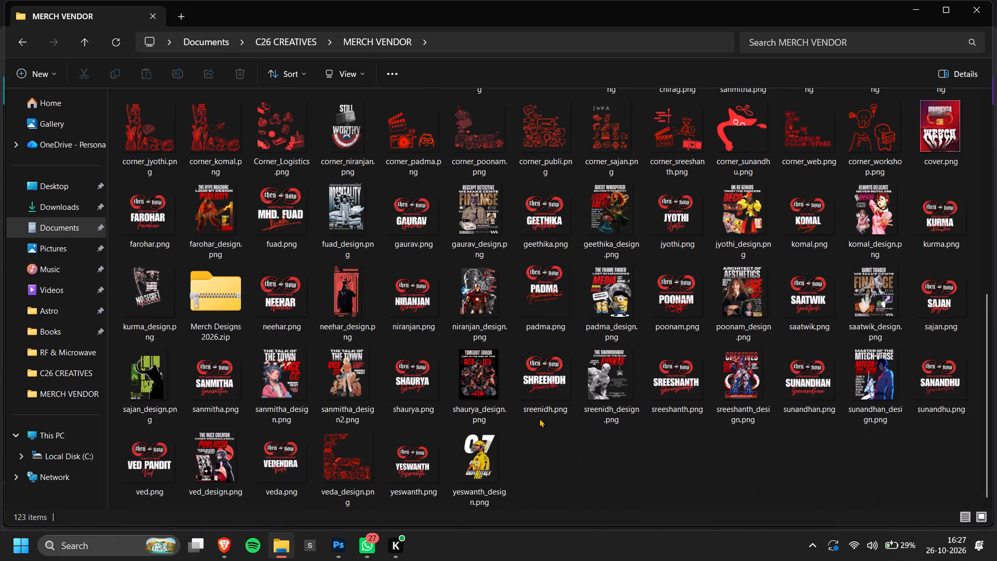
Switch to Brave and look through the pages of the Copy of personalities 2026 design for the artwork still needed.
{"action": "key", "text": "alt+Tab"}
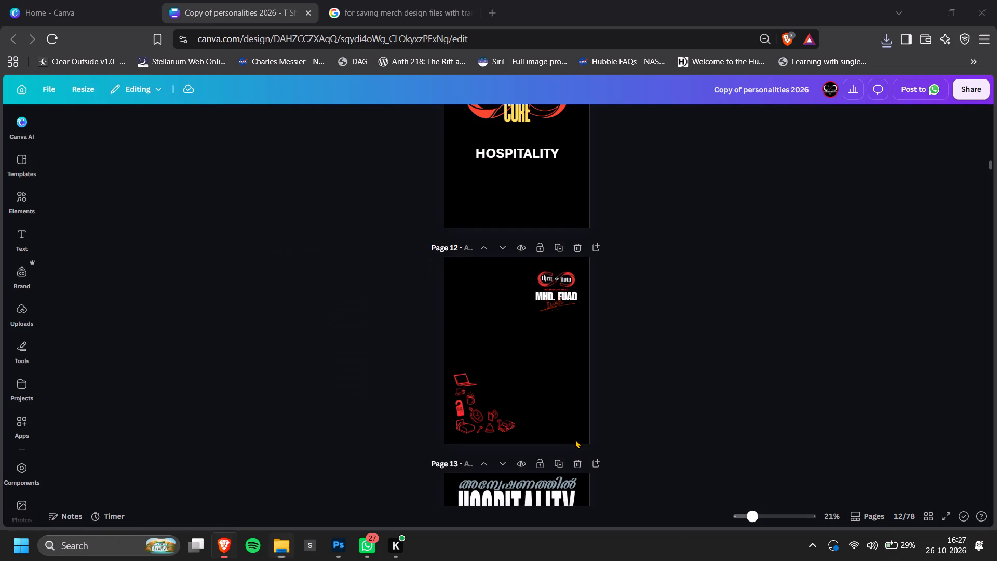
{"action": "scroll", "coordinate": [730, 351], "scroll_direction": "up", "scroll_amount": 19}
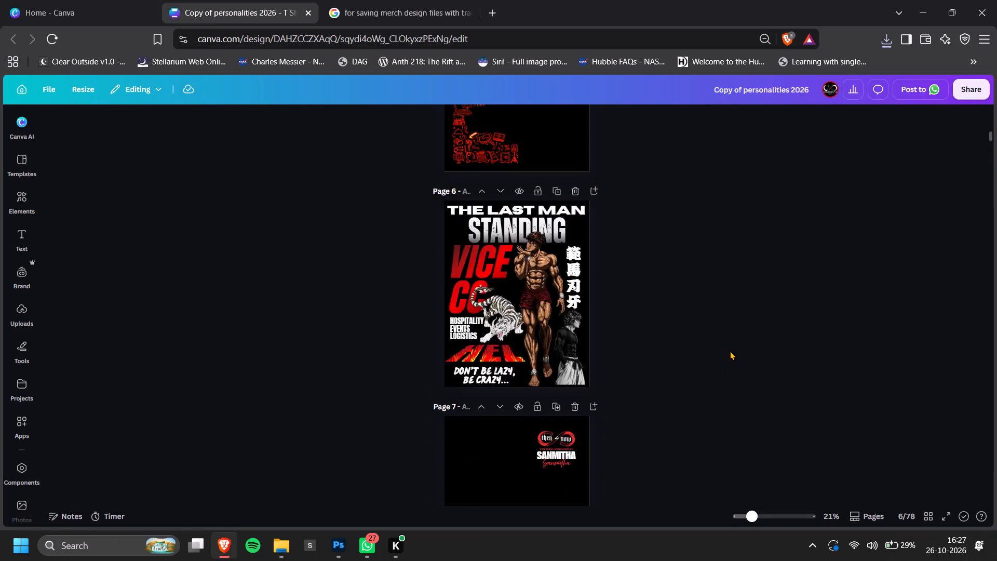
{"action": "scroll", "coordinate": [730, 351], "scroll_direction": "up", "scroll_amount": 13}
{"action": "scroll", "coordinate": [730, 356], "scroll_direction": "down", "scroll_amount": 20}
{"action": "scroll", "coordinate": [730, 356], "scroll_direction": "down", "scroll_amount": 11}
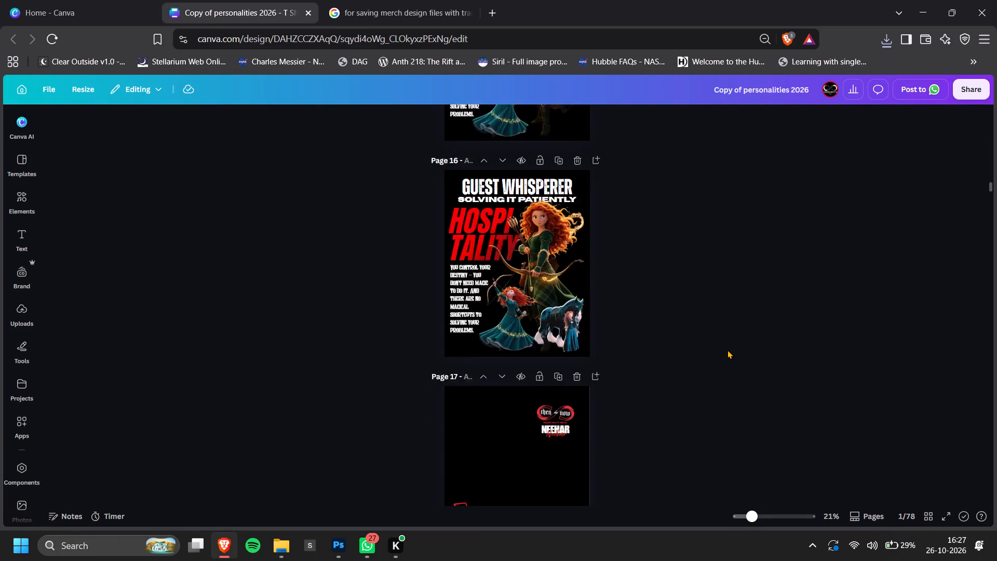
{"action": "scroll", "coordinate": [727, 350], "scroll_direction": "down", "scroll_amount": 20}
{"action": "scroll", "coordinate": [727, 350], "scroll_direction": "down", "scroll_amount": 20}
{"action": "scroll", "coordinate": [727, 350], "scroll_direction": "down", "scroll_amount": 10}
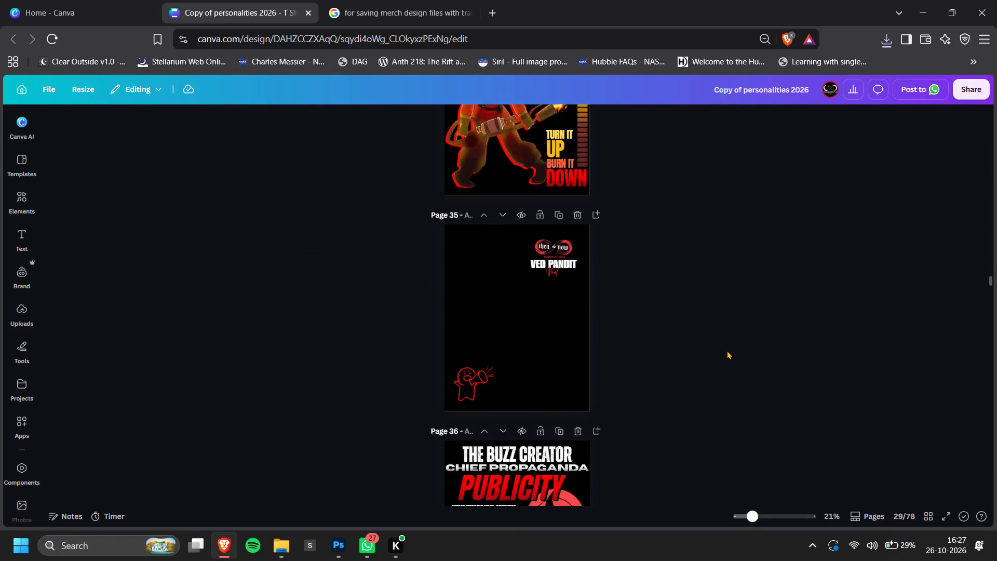
{"action": "scroll", "coordinate": [727, 350], "scroll_direction": "down", "scroll_amount": 20}
{"action": "scroll", "coordinate": [727, 350], "scroll_direction": "down", "scroll_amount": 13}
{"action": "scroll", "coordinate": [727, 351], "scroll_direction": "up", "scroll_amount": 4}
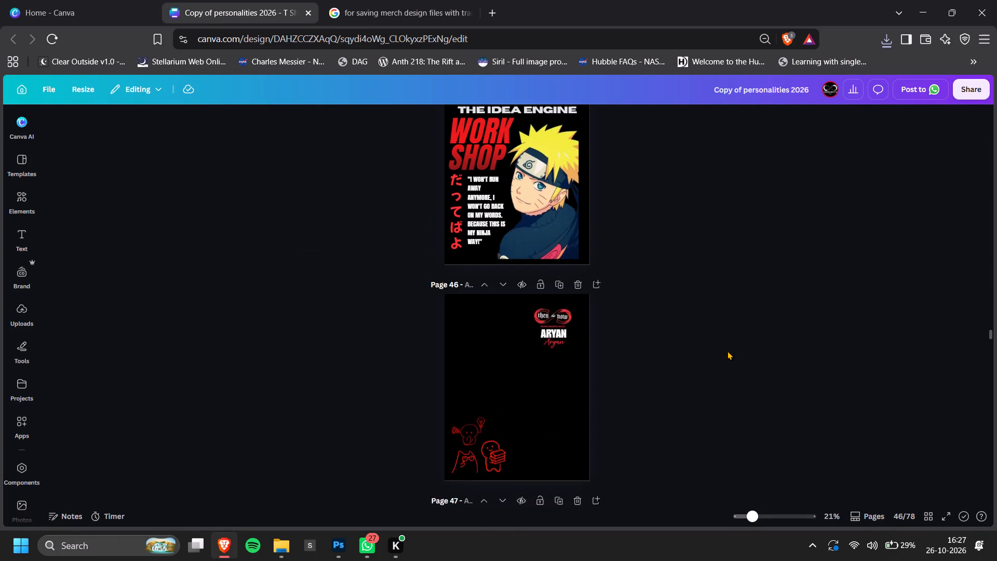
{"action": "scroll", "coordinate": [642, 243], "scroll_direction": "up", "scroll_amount": 2}
Group all the elements of the Know-How Crew workshop artwork on page 45, check the group's further options and deselect it.
{"action": "left_click_drag", "start_coordinate": [427, 228], "coordinate": [588, 397]}
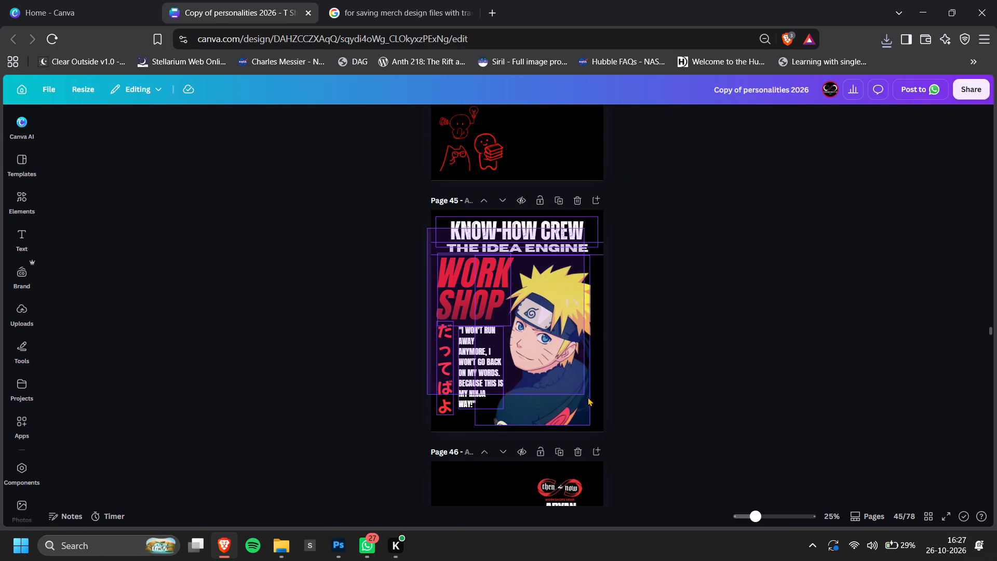
{"action": "left_click_drag", "start_coordinate": [588, 397], "coordinate": [599, 405]}
{"action": "left_click", "coordinate": [491, 191]}
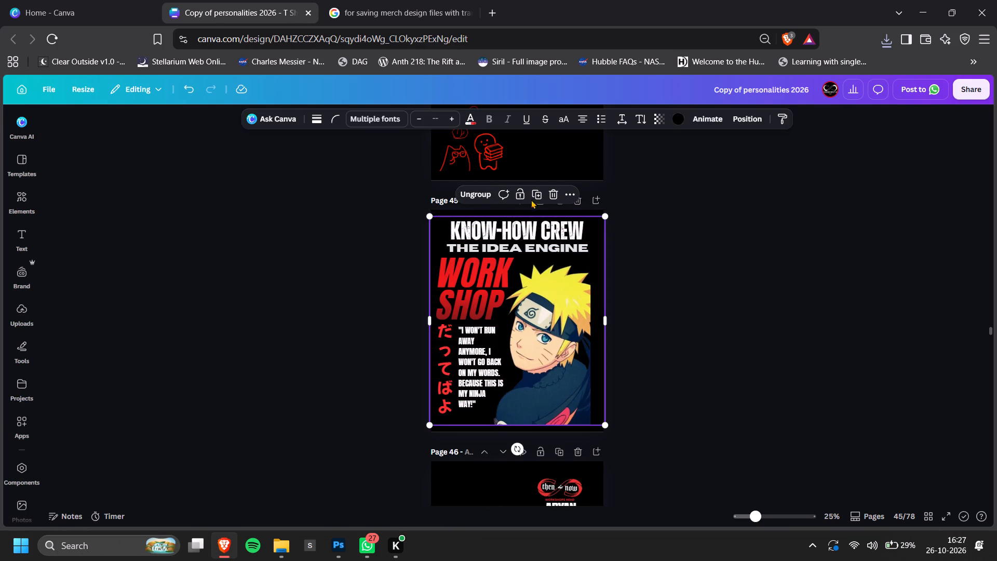
{"action": "left_click", "coordinate": [568, 193]}
{"action": "scroll", "coordinate": [643, 335], "scroll_direction": "down", "scroll_amount": 7}
{"action": "left_click", "coordinate": [830, 321]}
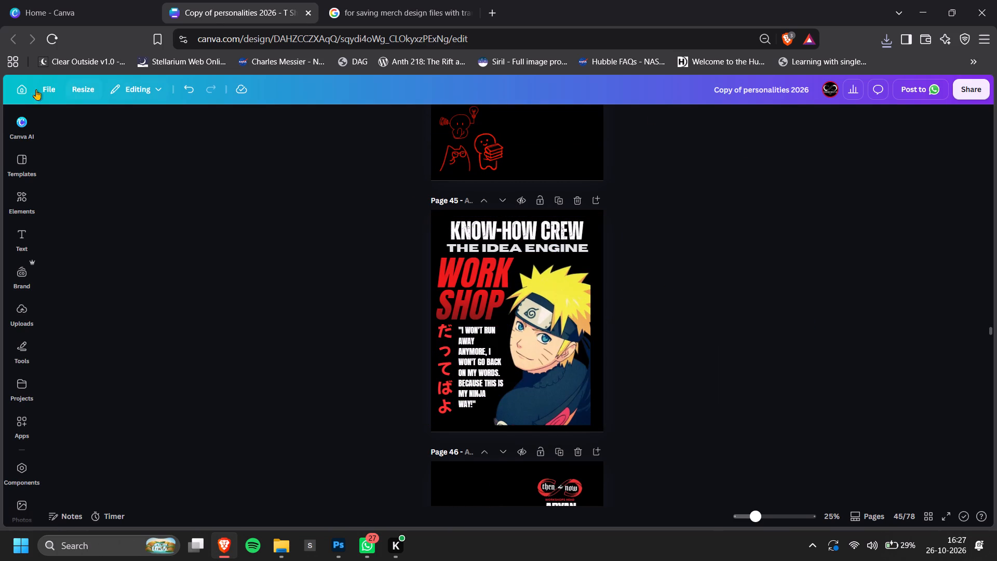
Close the Copy of personalities 2026 design and open the personalities 2026 design from the Canva home page.
{"action": "left_click", "coordinate": [18, 90]}
{"action": "left_click", "coordinate": [311, 9]}
{"action": "left_click", "coordinate": [49, 0]}
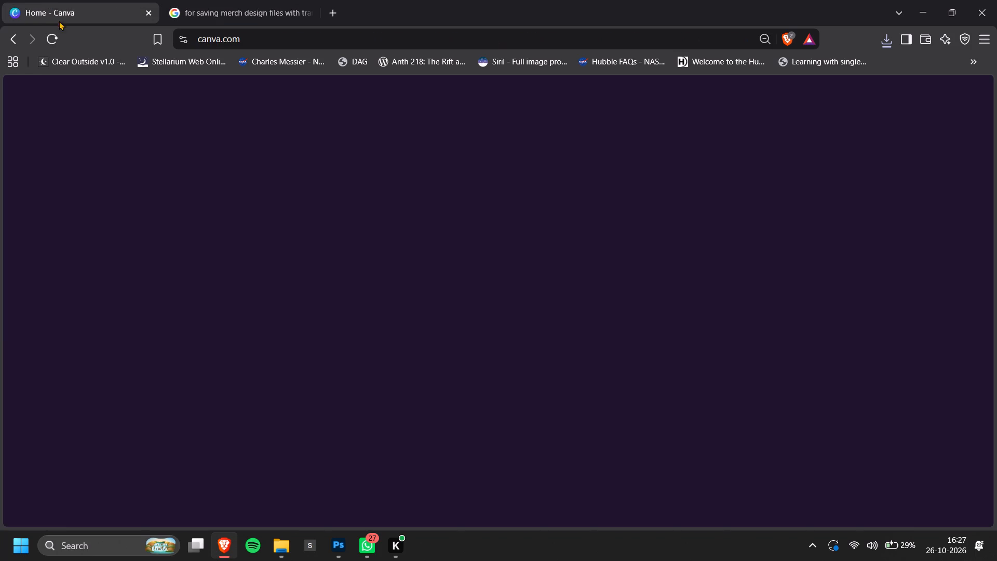
{"action": "scroll", "coordinate": [273, 409], "scroll_direction": "down", "scroll_amount": 2}
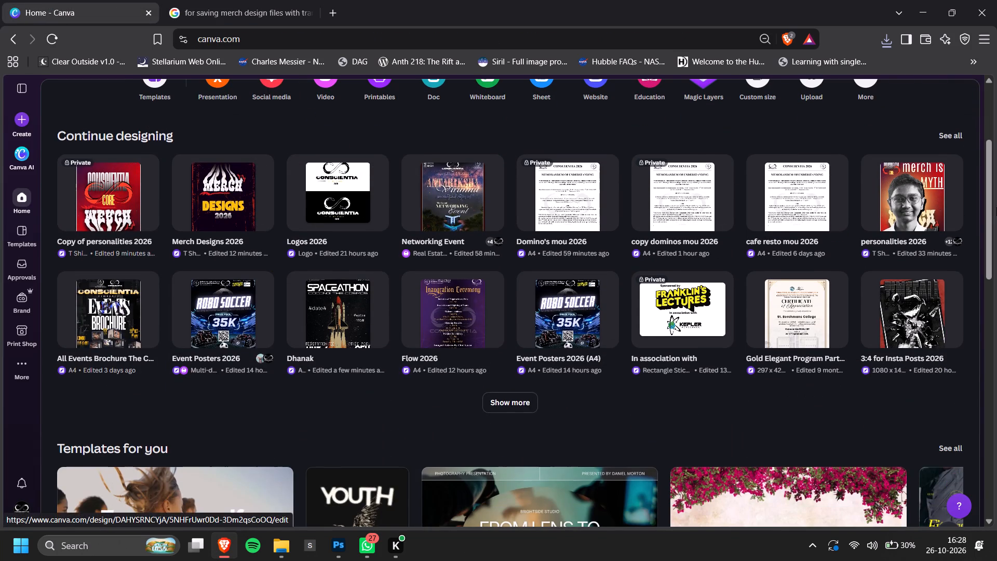
{"action": "left_click", "coordinate": [894, 199]}
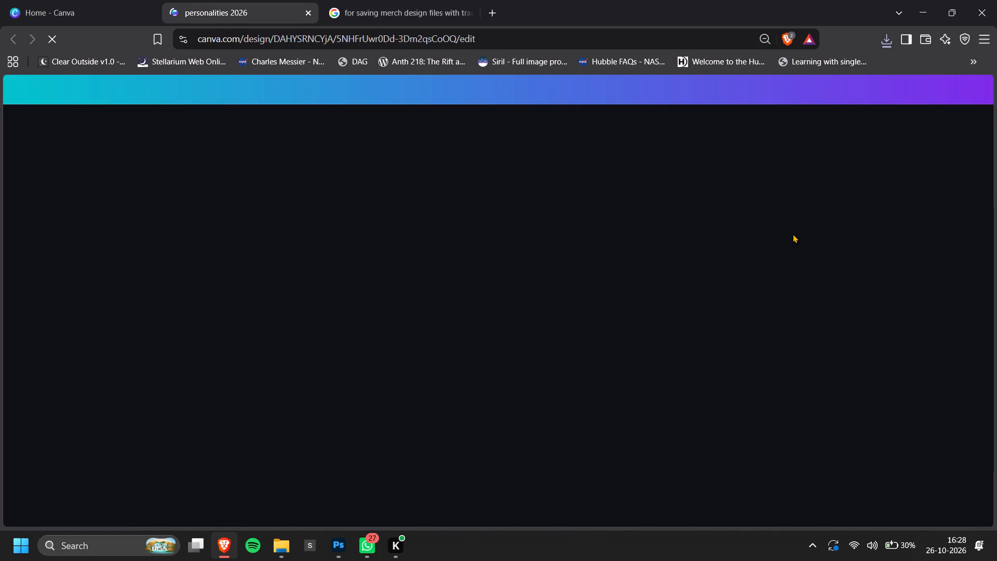
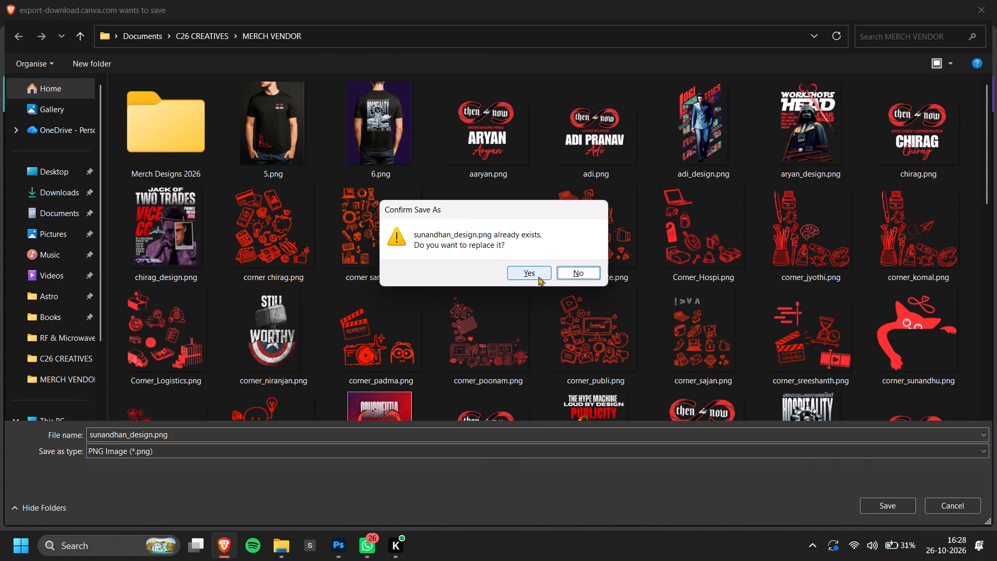
Save the exported artwork over the existing sunandhan_design.png in MERCH VENDOR and close the image viewer that opens.
{"action": "left_click", "coordinate": [537, 275]}
{"action": "left_click", "coordinate": [774, 80]}
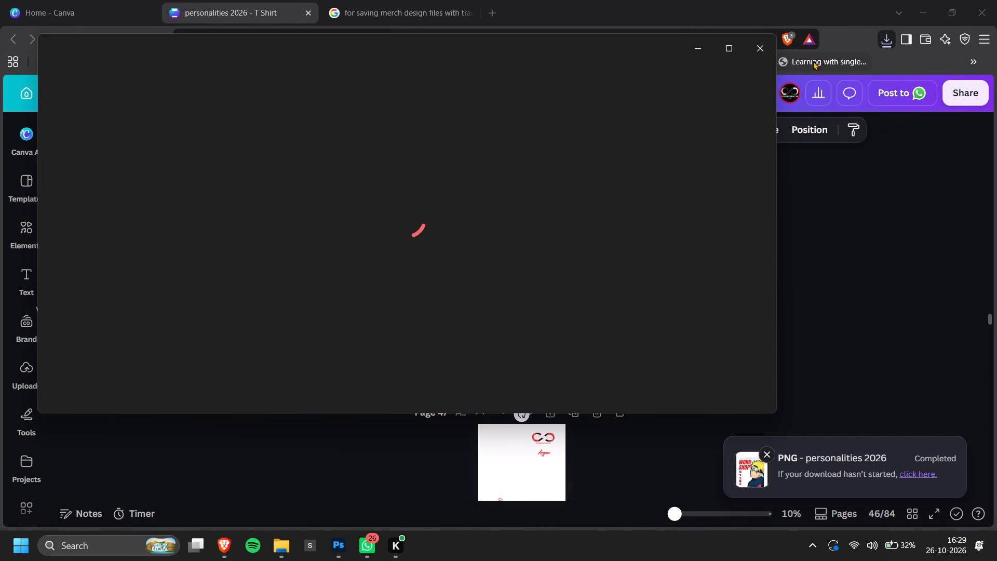
{"action": "left_click", "coordinate": [775, 49]}
{"action": "left_click", "coordinate": [762, 60]}
Switch to Photoshop and add sunandhan_design.png to the PDF presentation's source files.
{"action": "key", "text": "alt+Tab"}
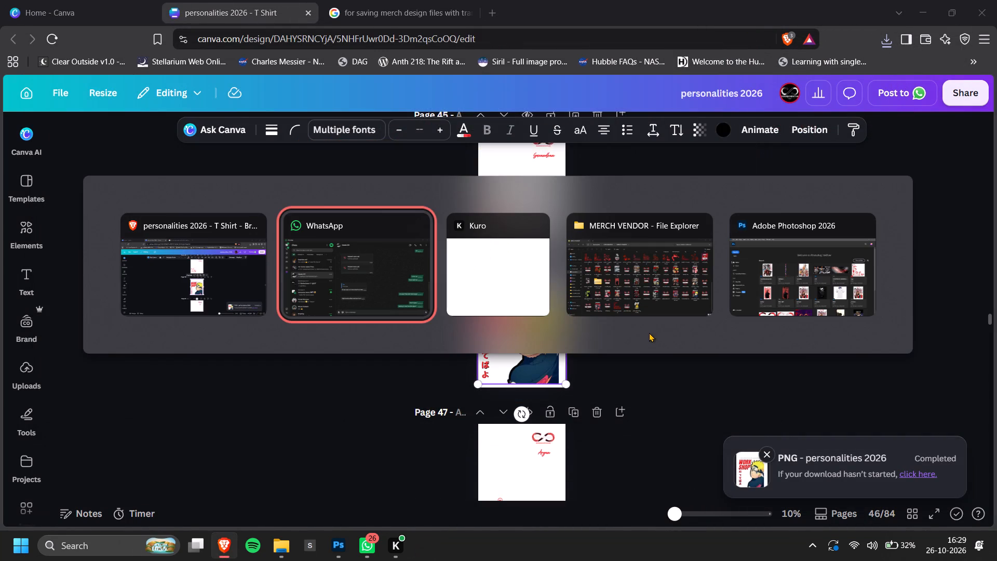
{"action": "key", "text": "alt+Tab"}
{"action": "key", "text": "alt+Tab"}
{"action": "key", "text": "alt+Tab"}
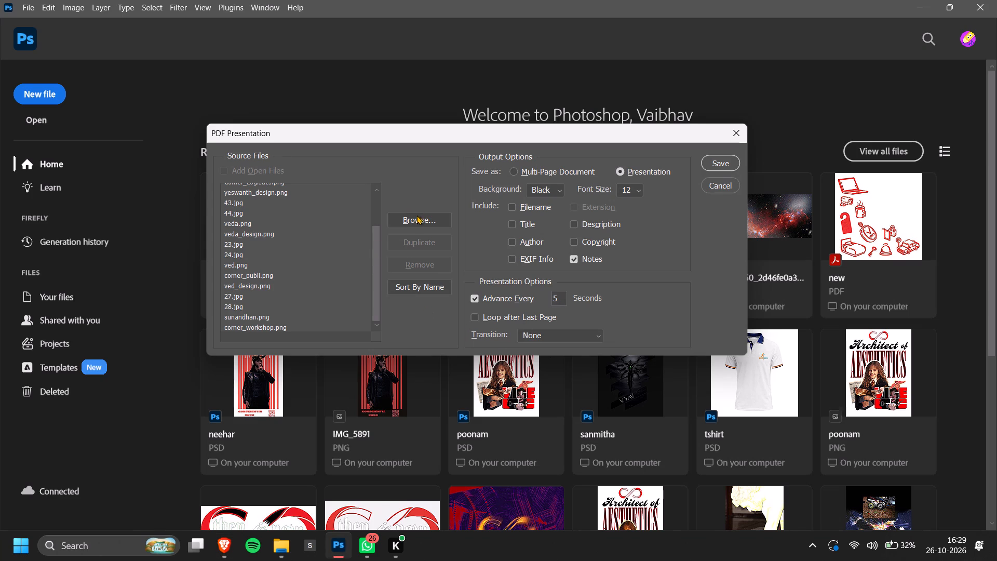
{"action": "left_click", "coordinate": [418, 216]}
{"action": "scroll", "coordinate": [625, 298], "scroll_direction": "down", "scroll_amount": 20}
{"action": "scroll", "coordinate": [625, 298], "scroll_direction": "down", "scroll_amount": 9}
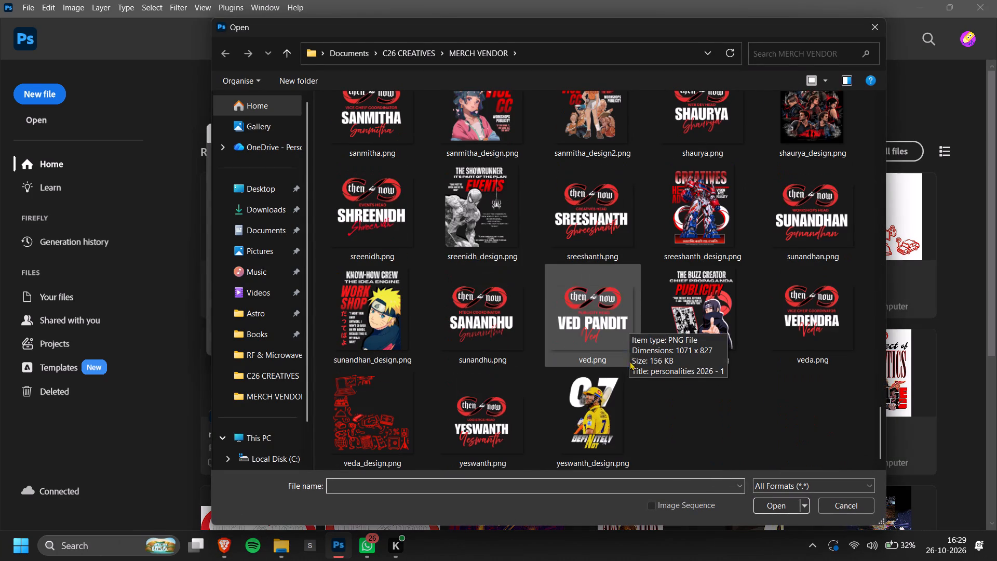
{"action": "double_click", "coordinate": [389, 326]}
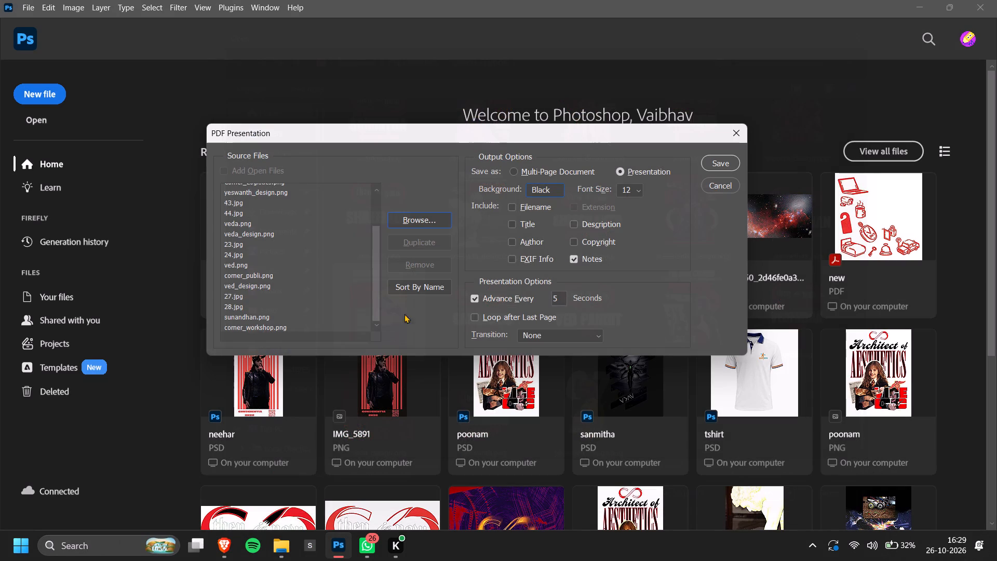
Add the shirt mockups 37.jpg and 38.jpg to the presentation's source files.
{"action": "left_click", "coordinate": [418, 217]}
{"action": "scroll", "coordinate": [592, 318], "scroll_direction": "up", "scroll_amount": 5}
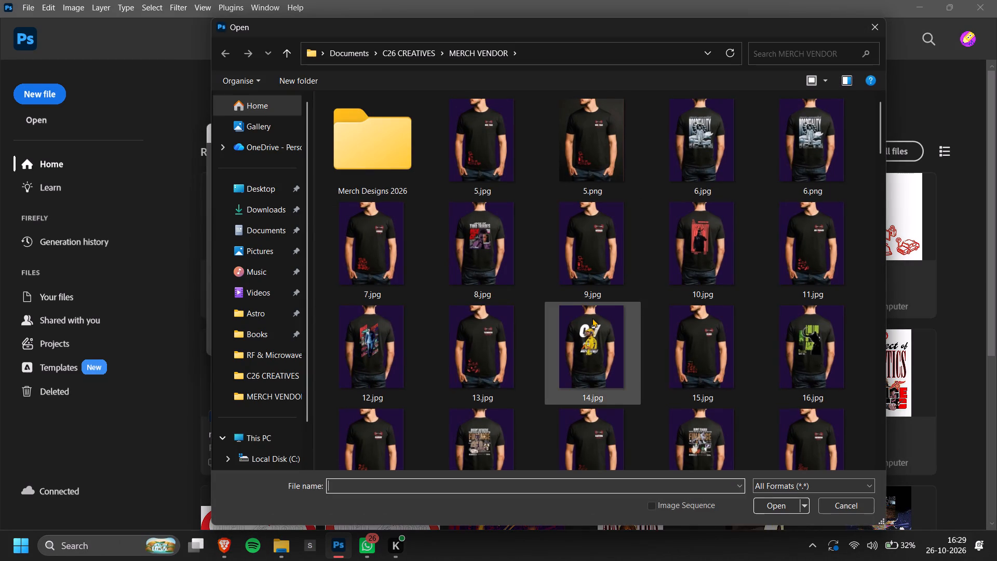
{"action": "scroll", "coordinate": [640, 262], "scroll_direction": "down", "scroll_amount": 17}
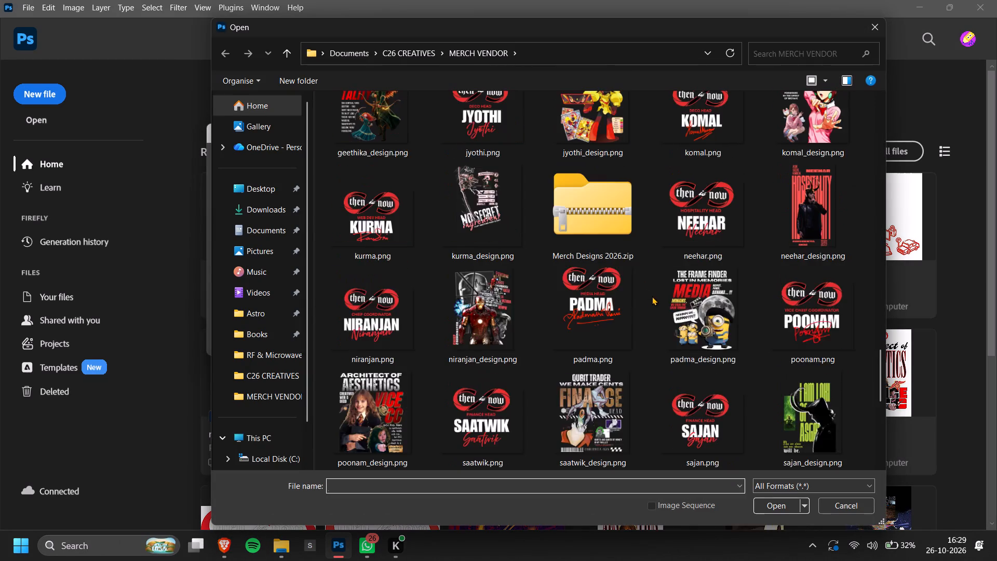
{"action": "scroll", "coordinate": [654, 300], "scroll_direction": "down", "scroll_amount": 10}
{"action": "left_click", "coordinate": [733, 402]}
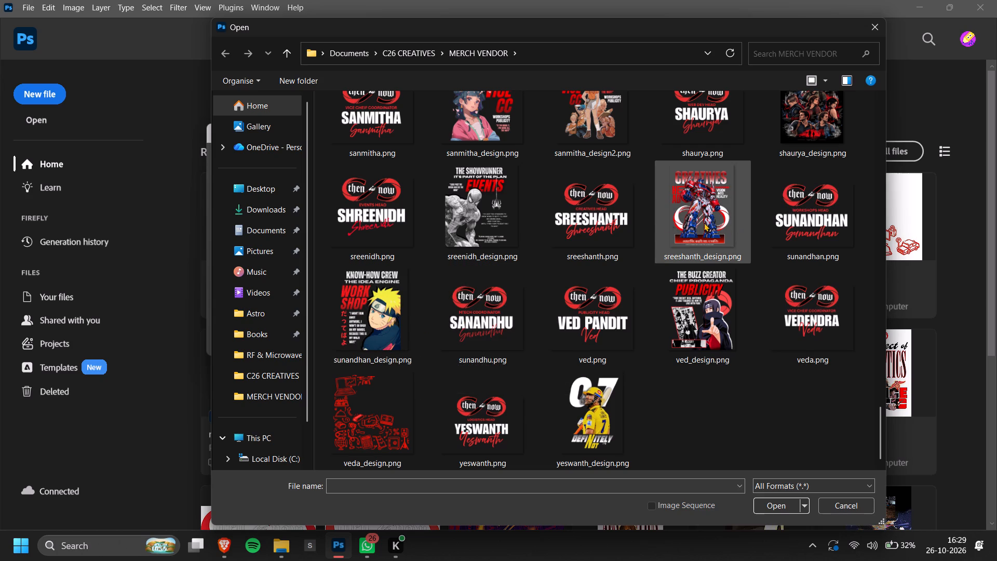
{"action": "scroll", "coordinate": [635, 293], "scroll_direction": "up", "scroll_amount": 11}
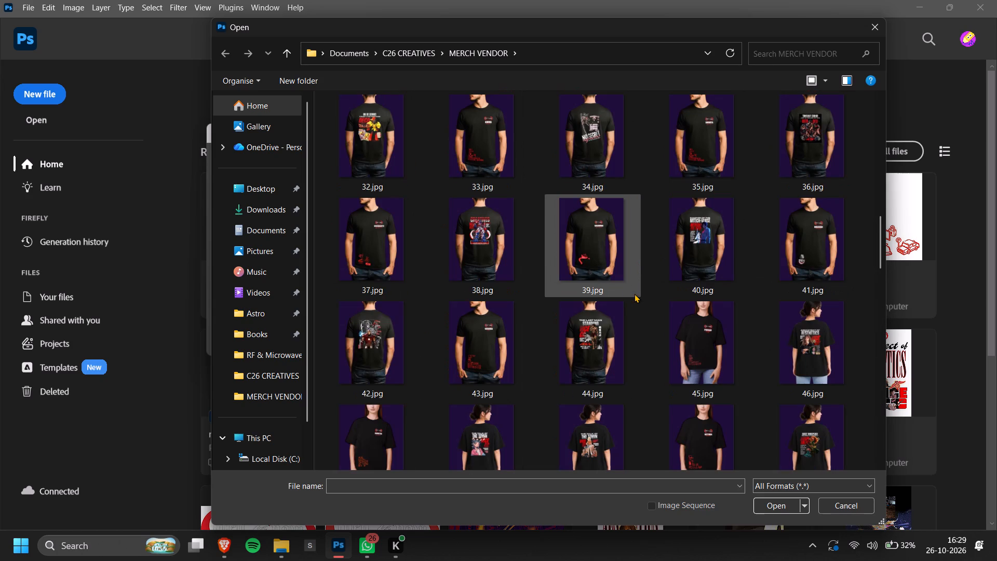
{"action": "scroll", "coordinate": [635, 293], "scroll_direction": "down", "scroll_amount": 2}
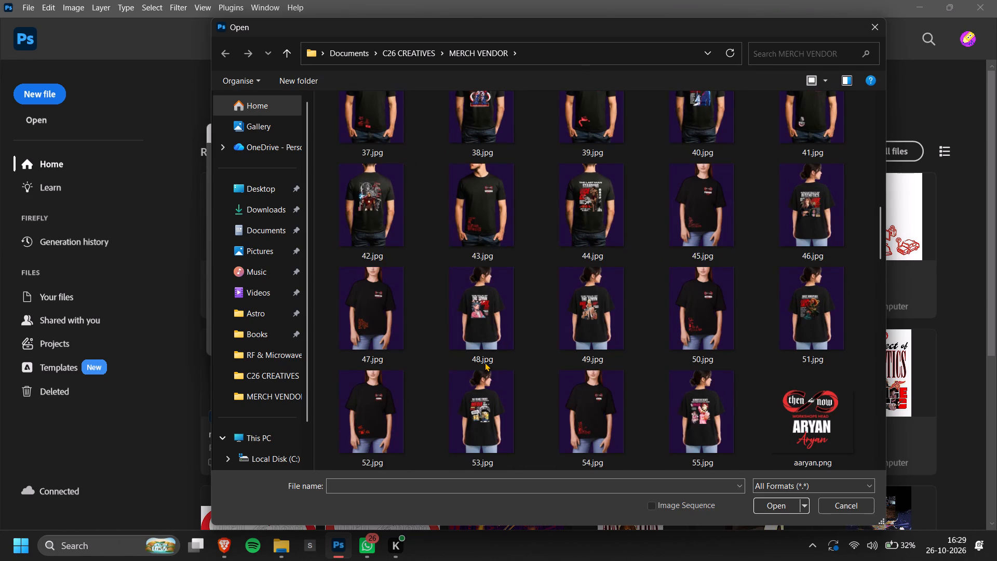
{"action": "scroll", "coordinate": [485, 362], "scroll_direction": "up", "scroll_amount": 1}
{"action": "left_click", "coordinate": [398, 246]}
{"action": "left_click", "coordinate": [467, 237], "text": "shift"}
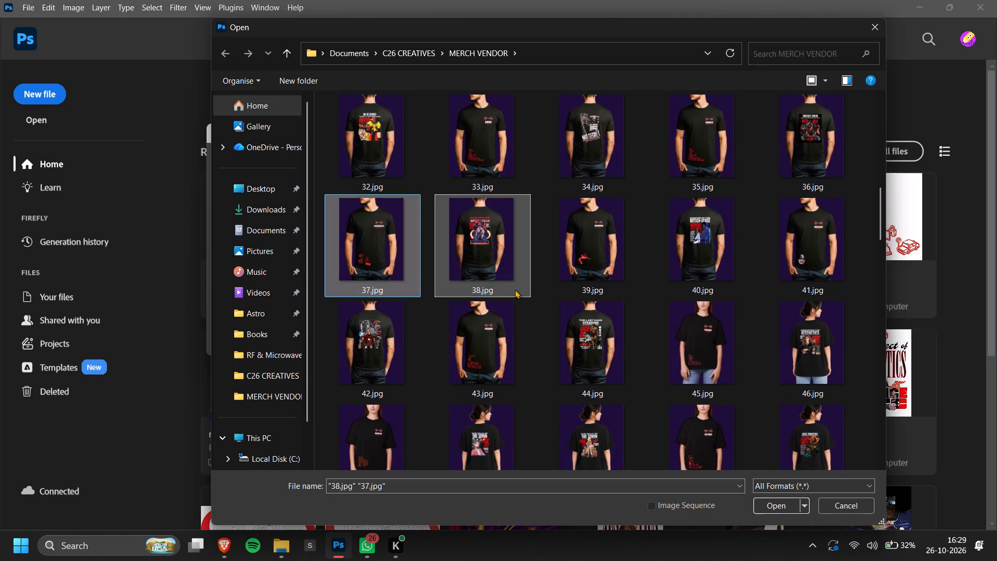
{"action": "left_click", "coordinate": [763, 500]}
Add the matching artwork sreeshanth.png, corner_sreeshanth.png and sreeshanth_design.png, in that order, to the presentation's source files.
{"action": "left_click", "coordinate": [432, 220]}
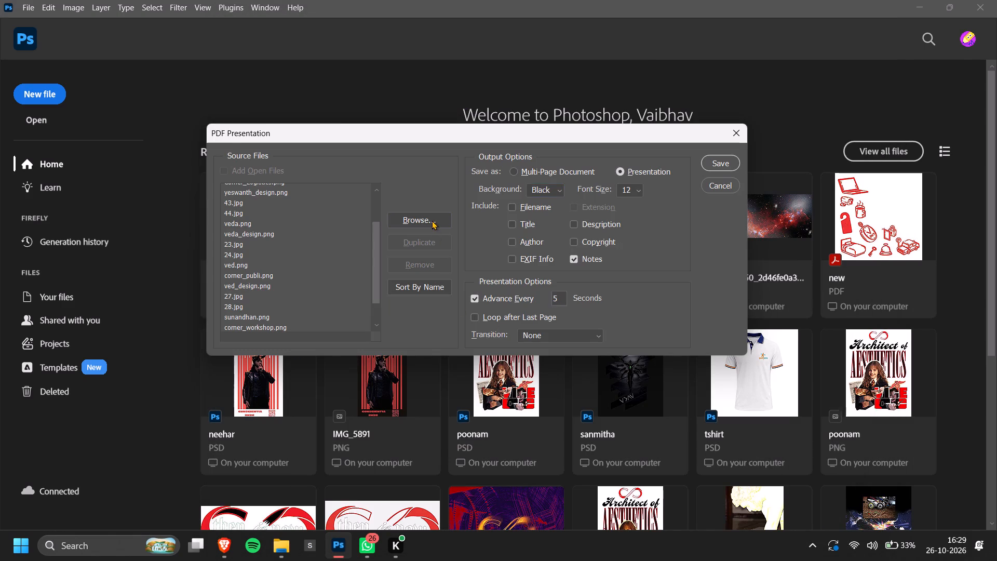
{"action": "scroll", "coordinate": [639, 268], "scroll_direction": "down", "scroll_amount": 20}
{"action": "scroll", "coordinate": [639, 268], "scroll_direction": "down", "scroll_amount": 1}
{"action": "scroll", "coordinate": [746, 379], "scroll_direction": "down", "scroll_amount": 3}
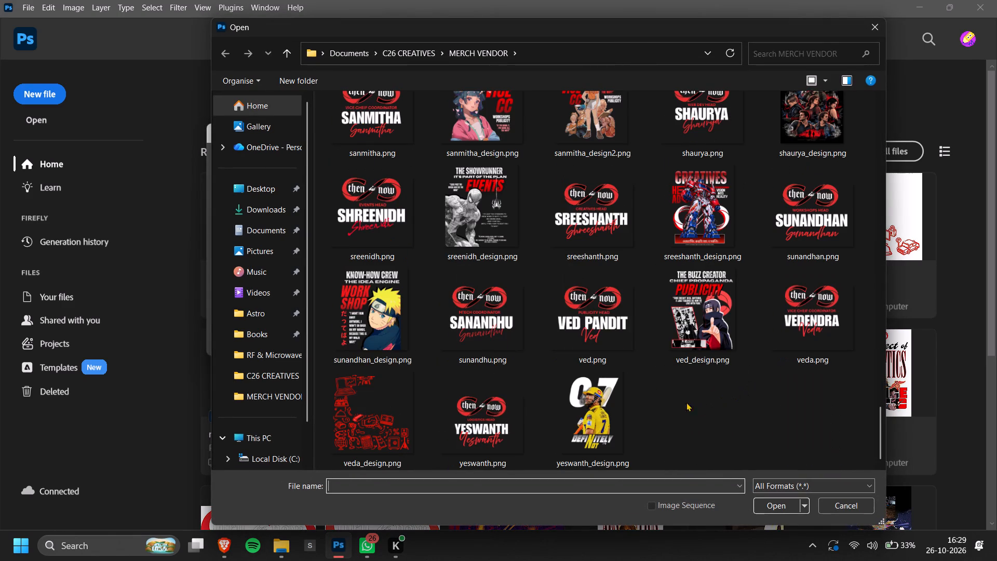
{"action": "double_click", "coordinate": [591, 217]}
{"action": "left_click", "coordinate": [445, 219]}
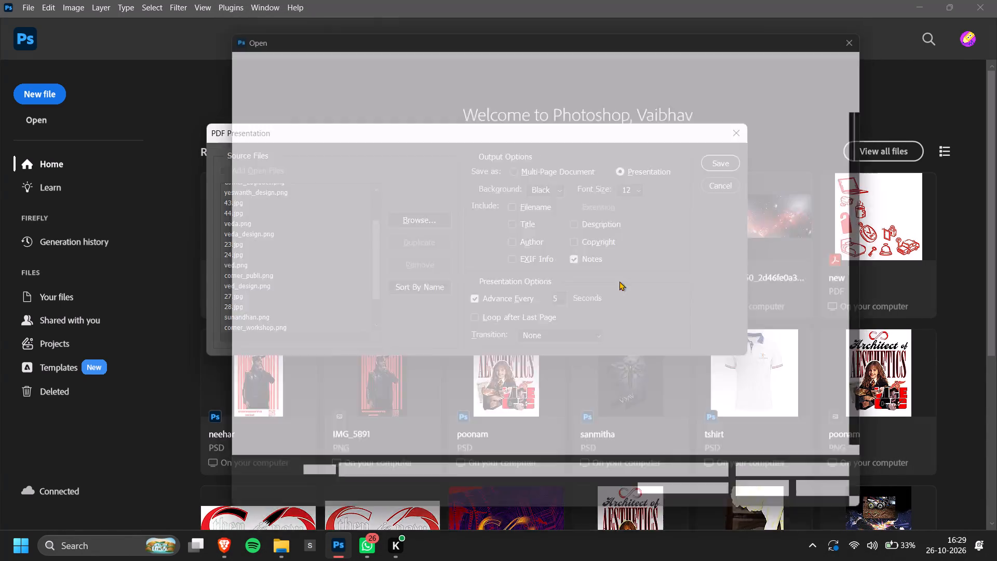
{"action": "scroll", "coordinate": [699, 317], "scroll_direction": "down", "scroll_amount": 10}
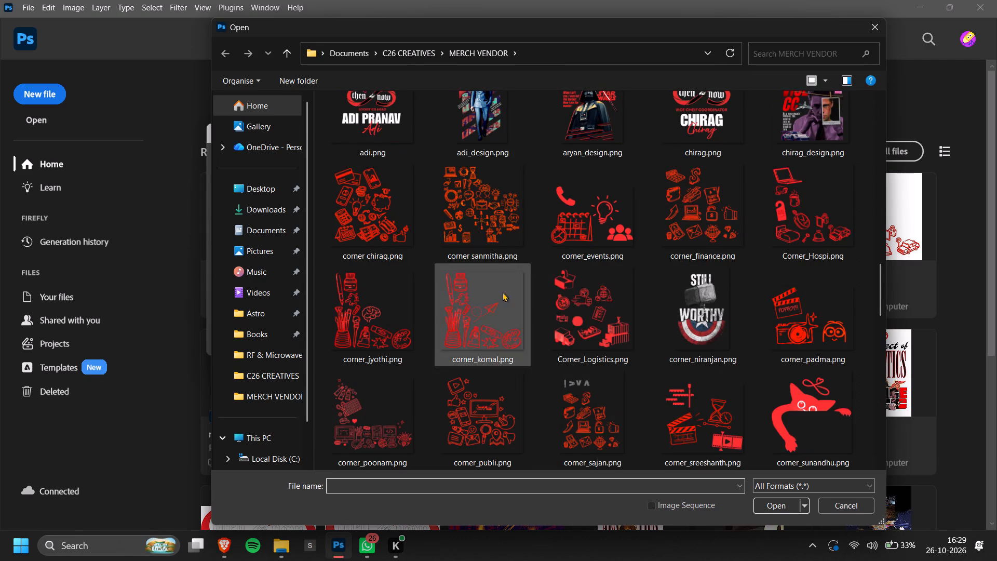
{"action": "scroll", "coordinate": [491, 330], "scroll_direction": "down", "scroll_amount": 1}
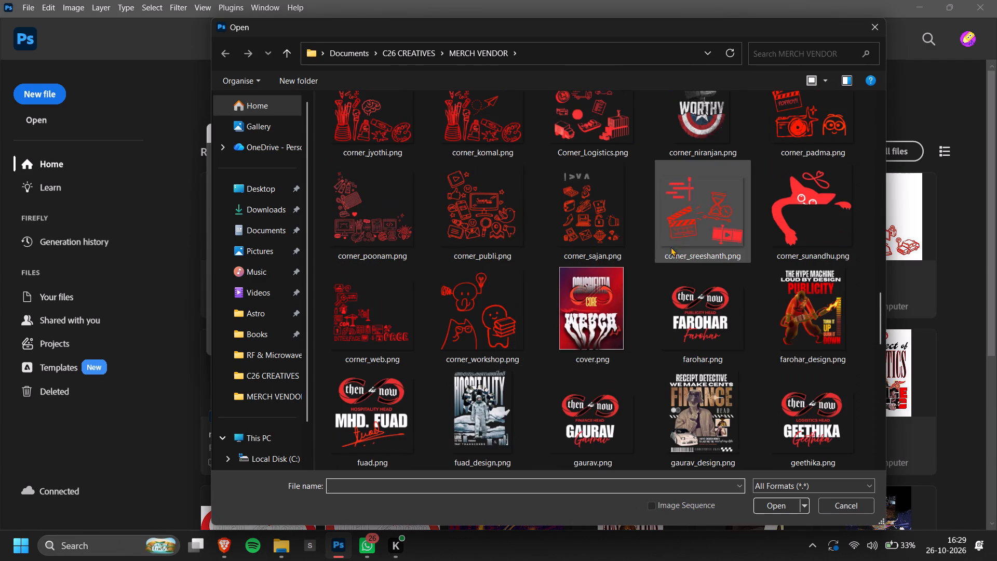
{"action": "double_click", "coordinate": [689, 230]}
{"action": "left_click", "coordinate": [428, 214]}
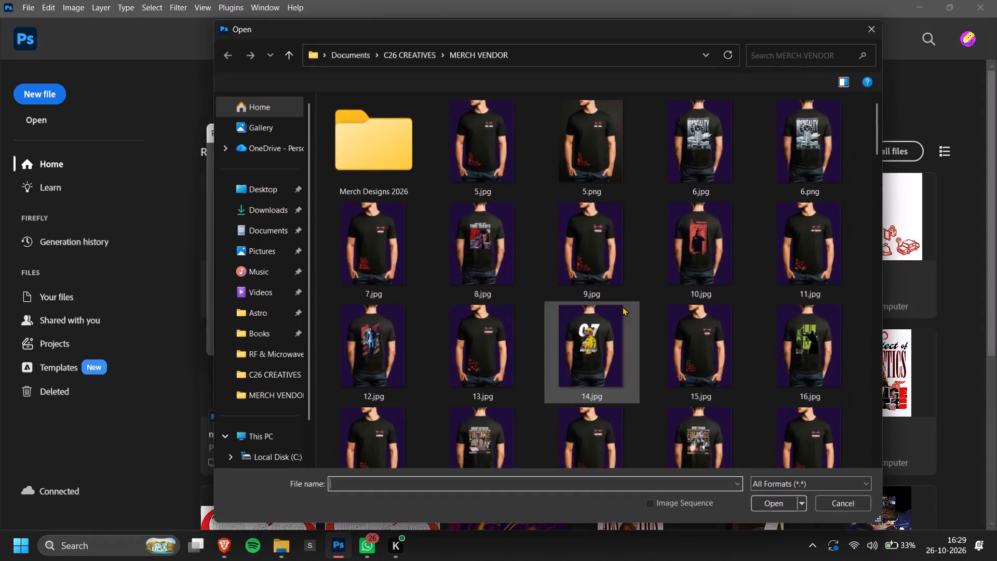
{"action": "scroll", "coordinate": [642, 308], "scroll_direction": "down", "scroll_amount": 20}
{"action": "scroll", "coordinate": [642, 308], "scroll_direction": "down", "scroll_amount": 6}
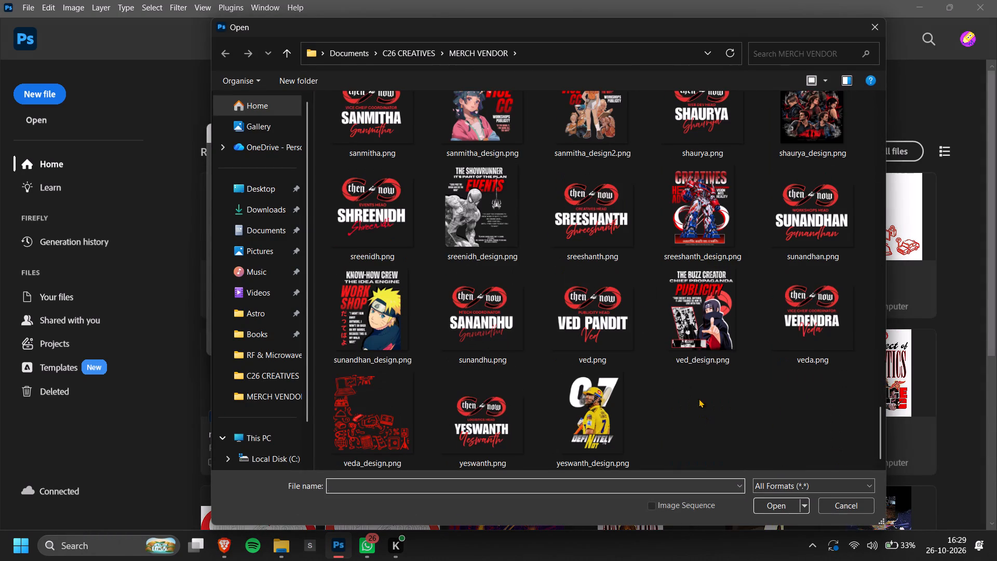
{"action": "double_click", "coordinate": [706, 206]}
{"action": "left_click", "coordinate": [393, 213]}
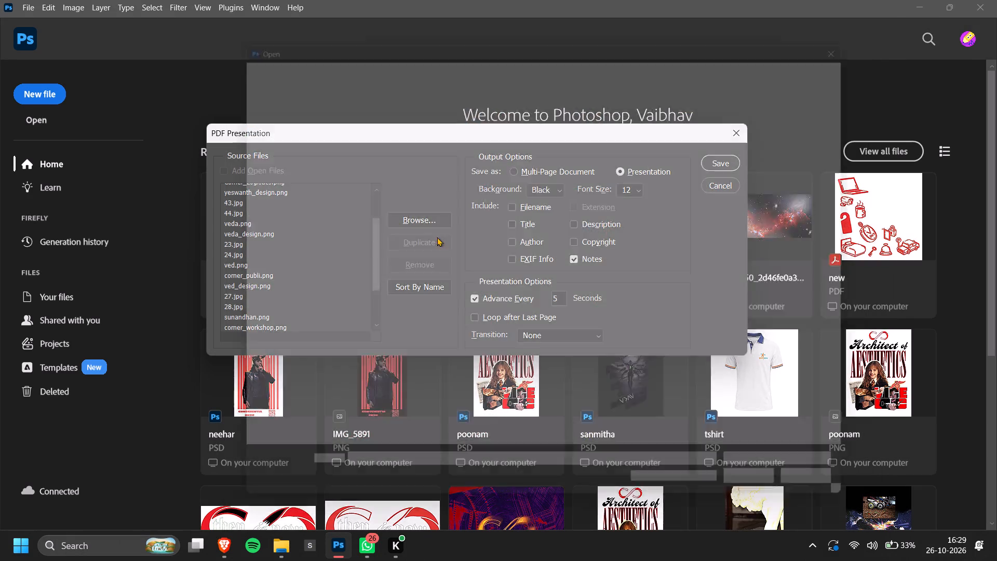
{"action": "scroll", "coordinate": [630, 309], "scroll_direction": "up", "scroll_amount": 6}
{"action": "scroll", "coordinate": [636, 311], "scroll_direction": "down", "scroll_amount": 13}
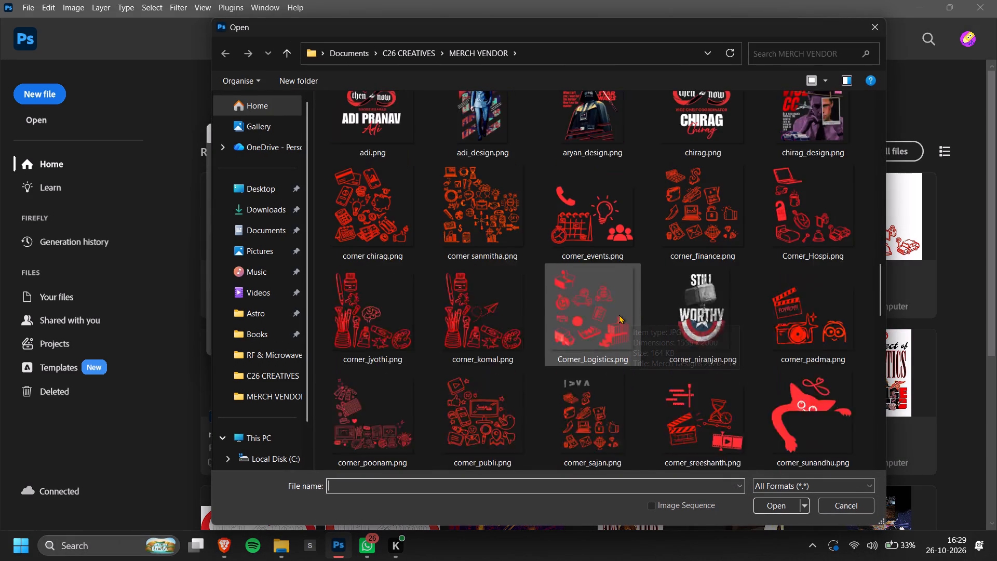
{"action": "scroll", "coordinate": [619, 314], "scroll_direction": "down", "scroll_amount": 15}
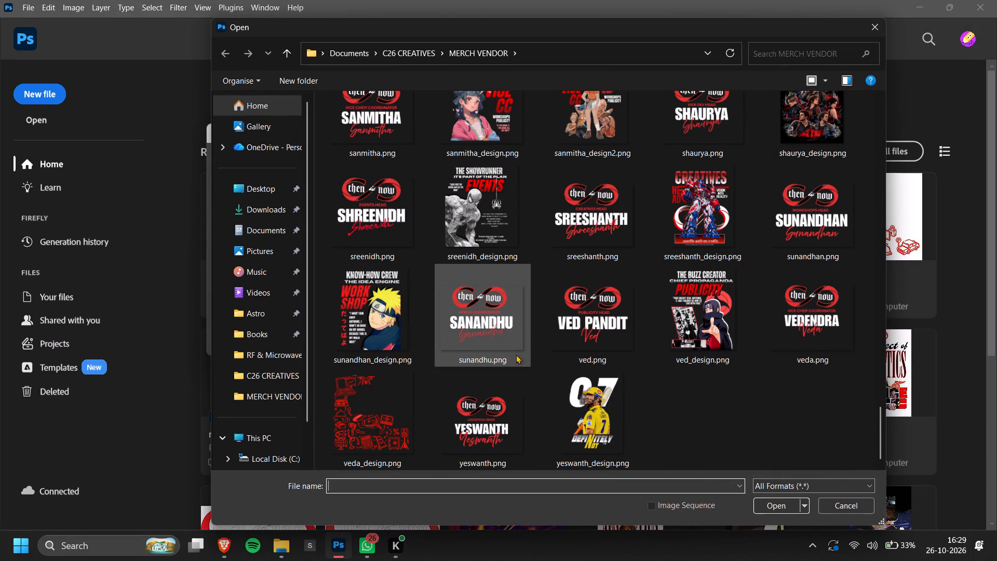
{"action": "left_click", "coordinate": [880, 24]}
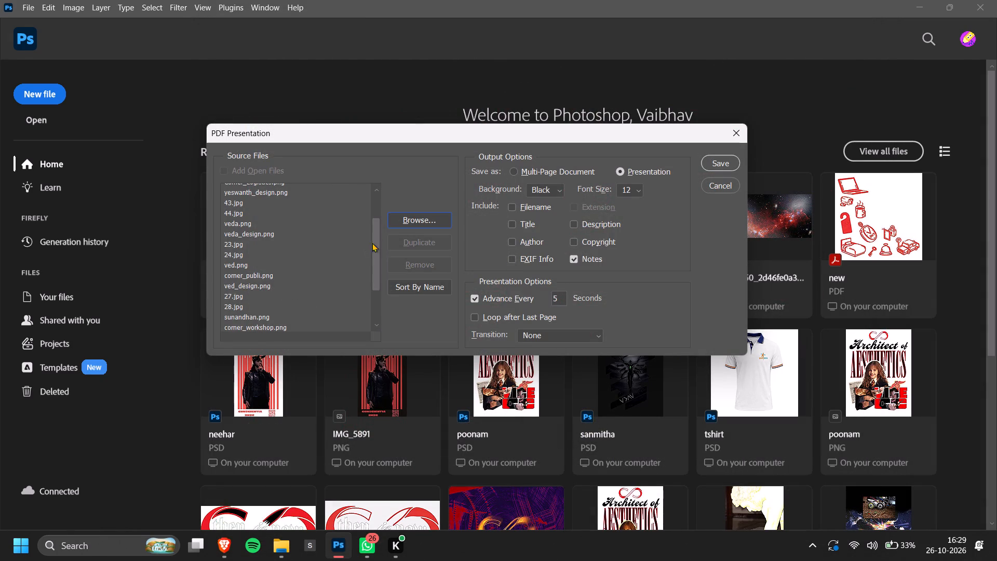
Add the shirt mockups 39.jpg and 40.jpg to the presentation's source files.
{"action": "left_click", "coordinate": [413, 219]}
{"action": "scroll", "coordinate": [670, 310], "scroll_direction": "down", "scroll_amount": 20}
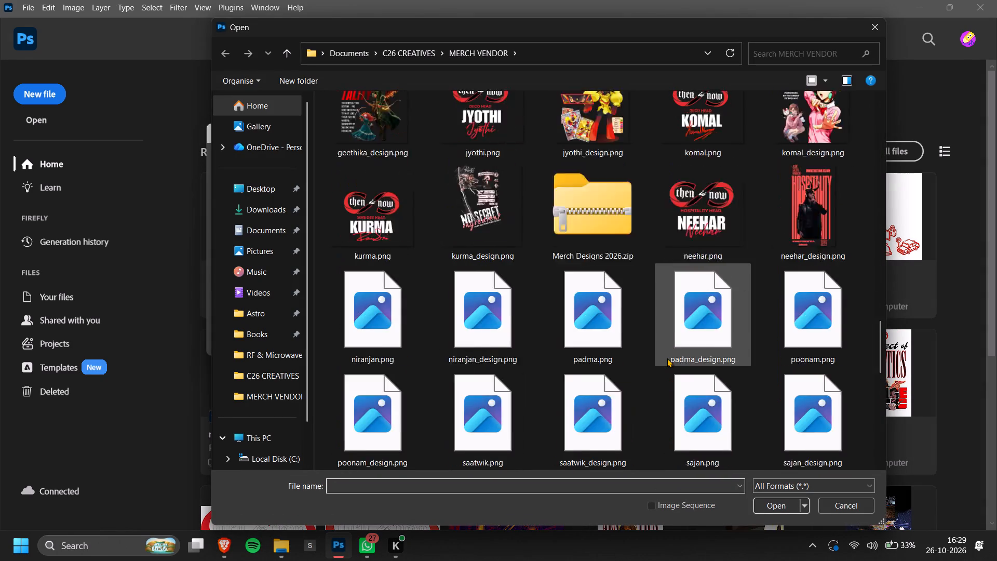
{"action": "scroll", "coordinate": [667, 358], "scroll_direction": "down", "scroll_amount": 8}
{"action": "scroll", "coordinate": [667, 371], "scroll_direction": "up", "scroll_amount": 8}
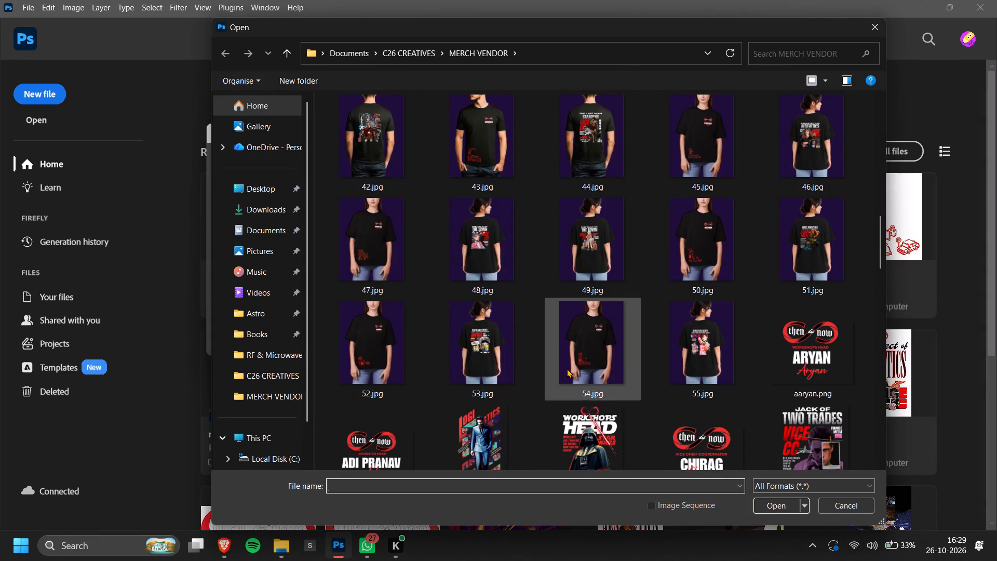
{"action": "scroll", "coordinate": [503, 378], "scroll_direction": "up", "scroll_amount": 2}
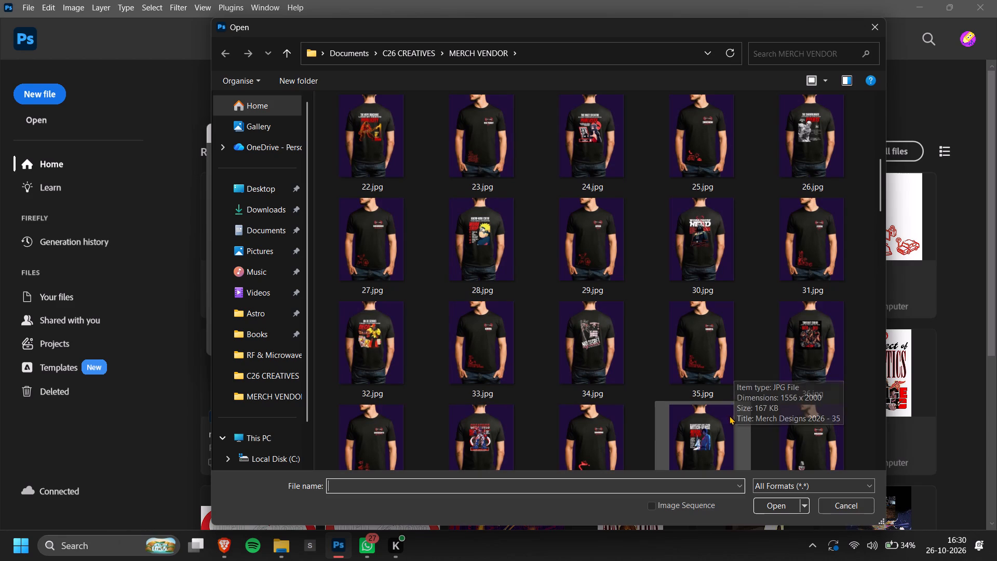
{"action": "left_click", "coordinate": [602, 420]}
{"action": "left_click", "coordinate": [698, 410], "text": "shift"}
{"action": "left_click", "coordinate": [776, 503]}
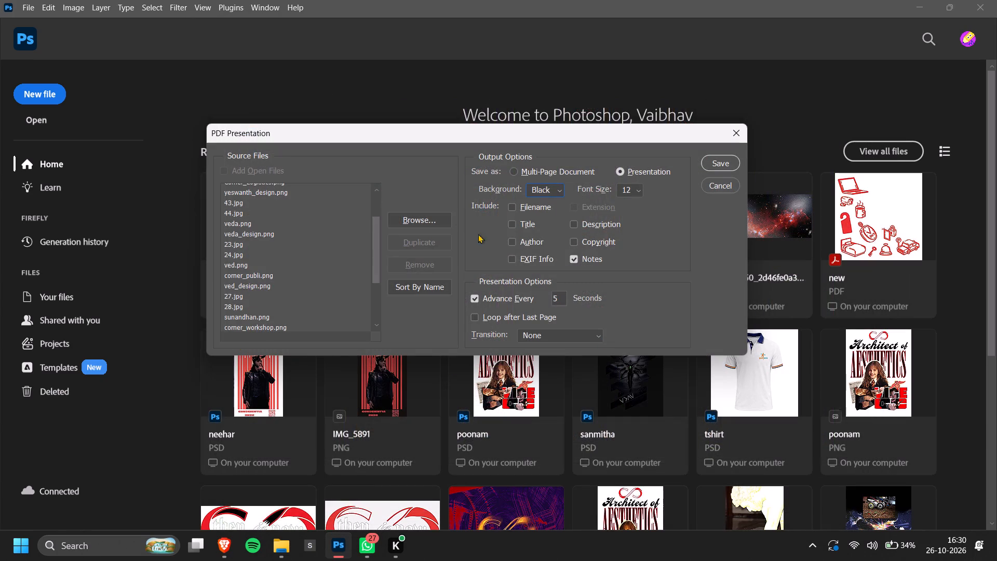
Add the corner artwork corner_sunandhu.png to the source files and go to the end of the list.
{"action": "left_click", "coordinate": [434, 218]}
{"action": "scroll", "coordinate": [623, 313], "scroll_direction": "down", "scroll_amount": 19}
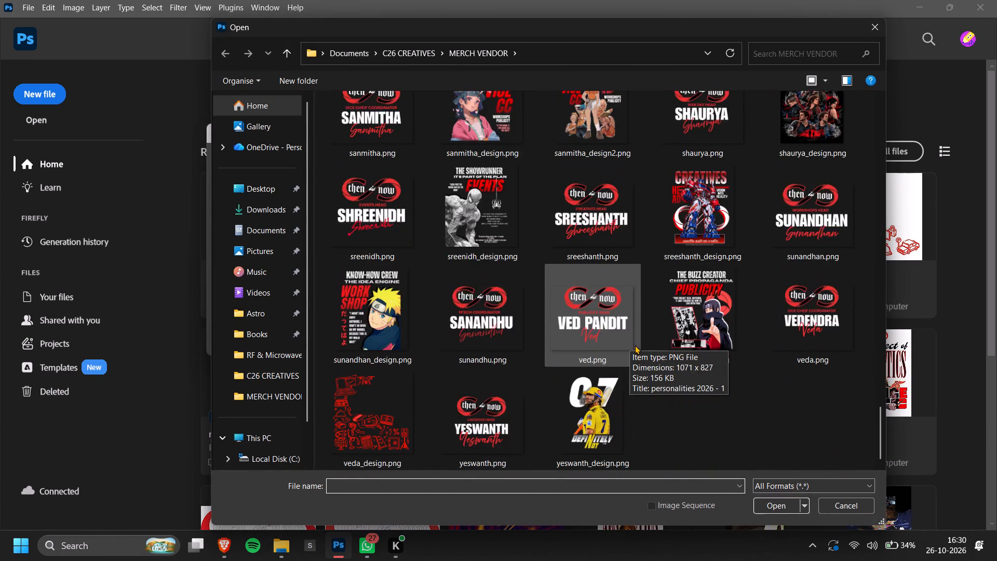
{"action": "scroll", "coordinate": [635, 345], "scroll_direction": "up", "scroll_amount": 4}
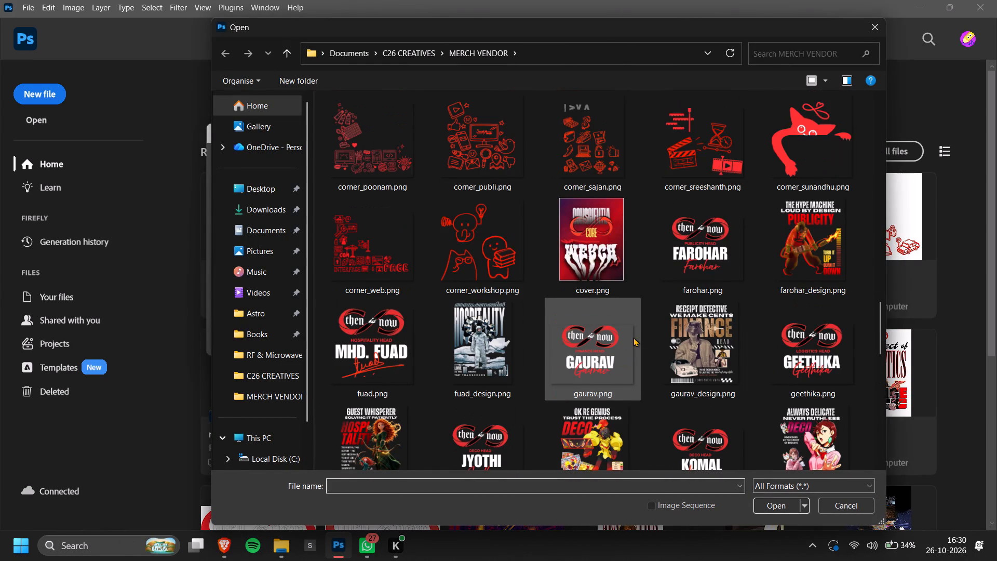
{"action": "double_click", "coordinate": [808, 171]}
{"action": "scroll", "coordinate": [262, 265], "scroll_direction": "down", "scroll_amount": 3}
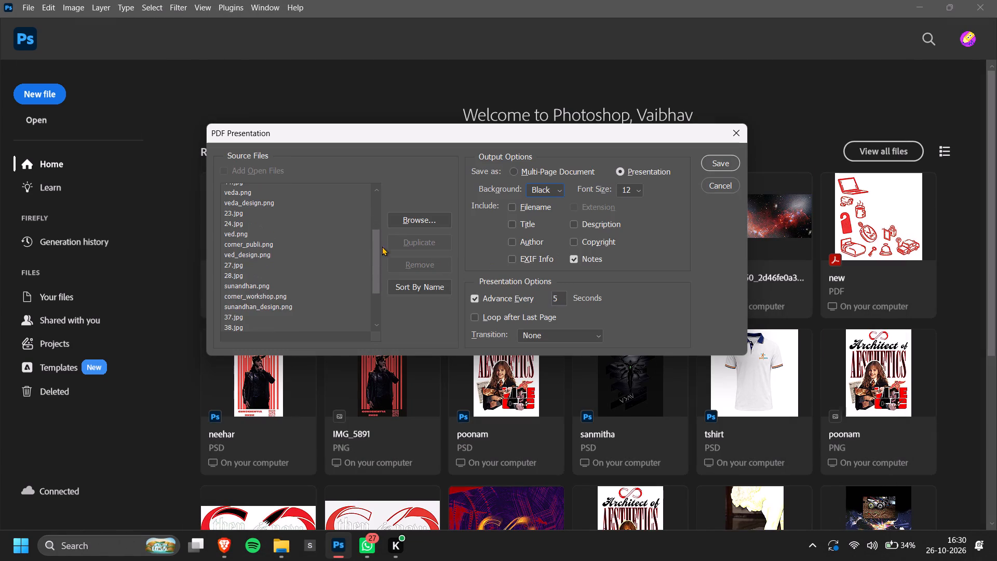
{"action": "scroll", "coordinate": [328, 248], "scroll_direction": "down", "scroll_amount": 2}
{"action": "scroll", "coordinate": [318, 293], "scroll_direction": "down", "scroll_amount": 12}
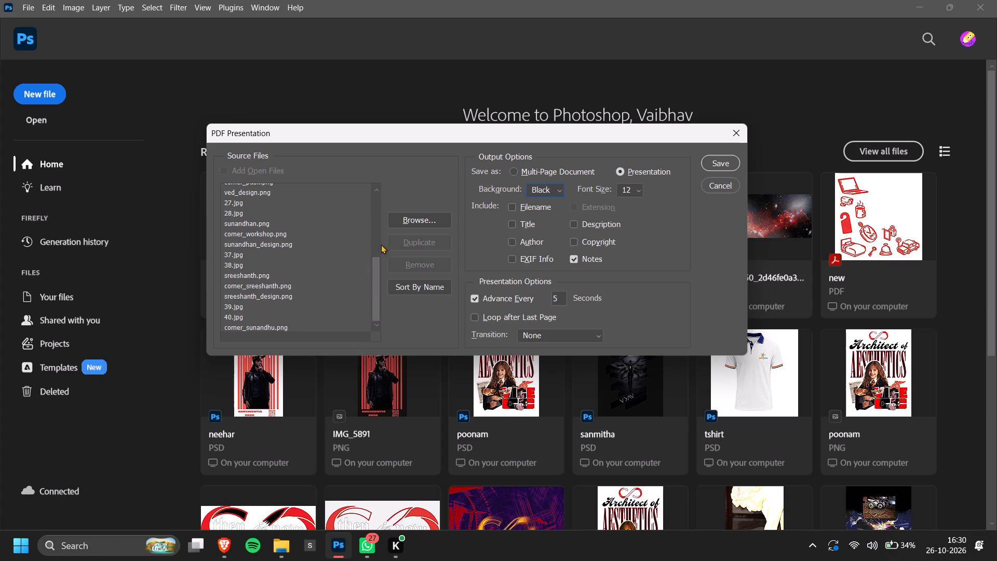
Add the name artwork sunandhu.png to the presentation's source files.
{"action": "left_click", "coordinate": [413, 223]}
{"action": "scroll", "coordinate": [634, 293], "scroll_direction": "down", "scroll_amount": 11}
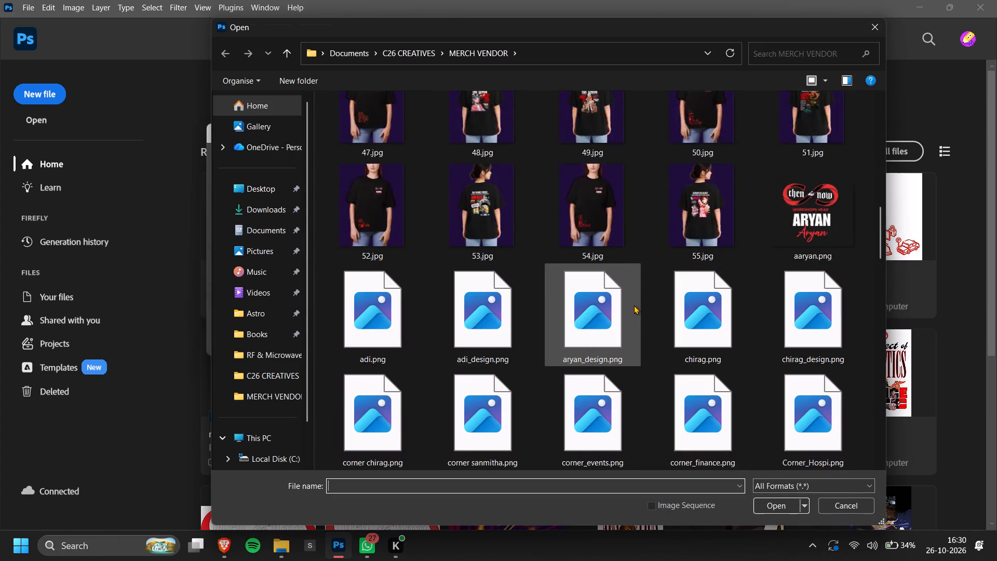
{"action": "scroll", "coordinate": [634, 305], "scroll_direction": "down", "scroll_amount": 20}
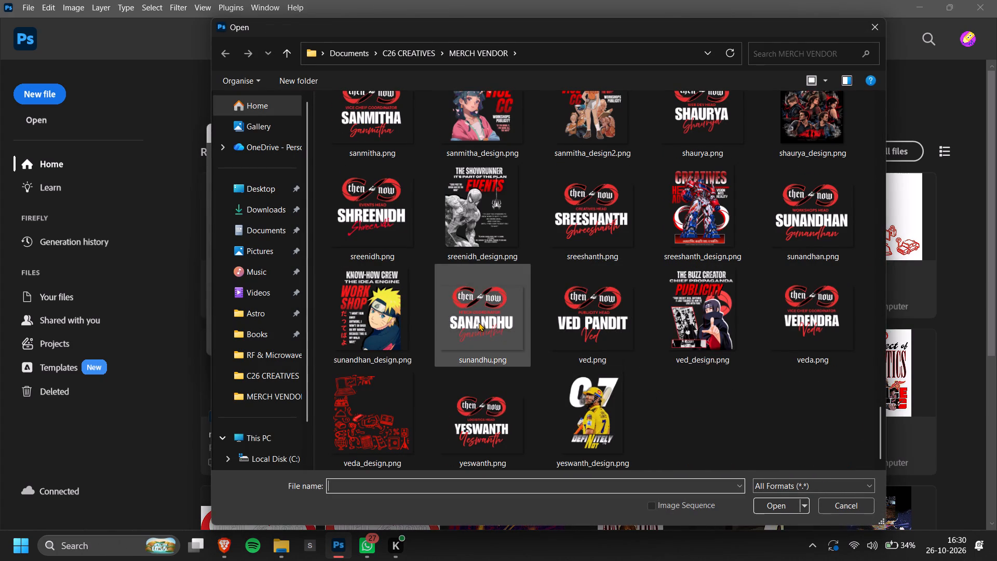
{"action": "double_click", "coordinate": [479, 322]}
{"action": "scroll", "coordinate": [270, 309], "scroll_direction": "down", "scroll_amount": 7}
Reorder the source files so that sunandhu.png comes before corner_sunandhu.png.
{"action": "left_click_drag", "start_coordinate": [253, 328], "coordinate": [244, 320]}
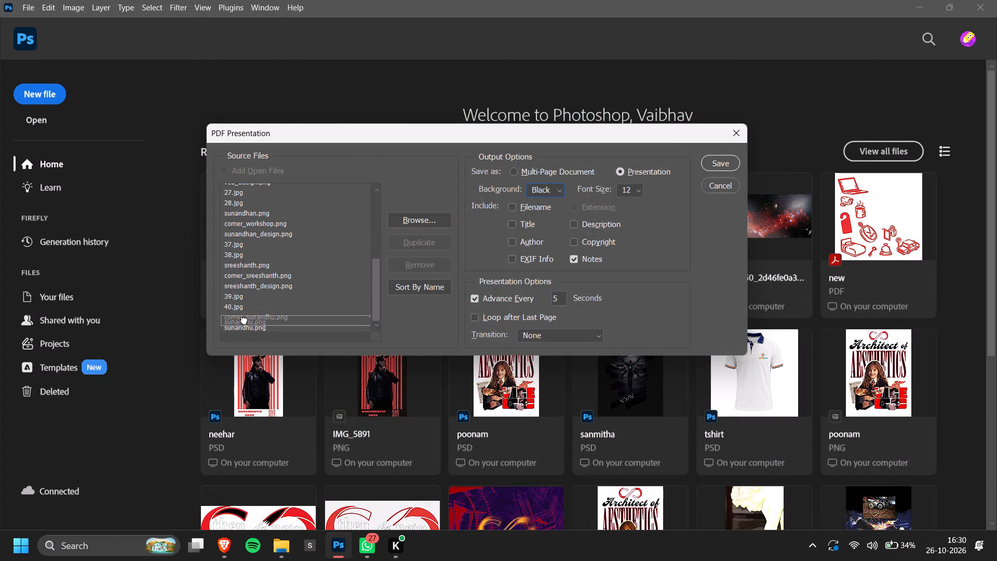
{"action": "left_click_drag", "start_coordinate": [244, 320], "coordinate": [244, 318]}
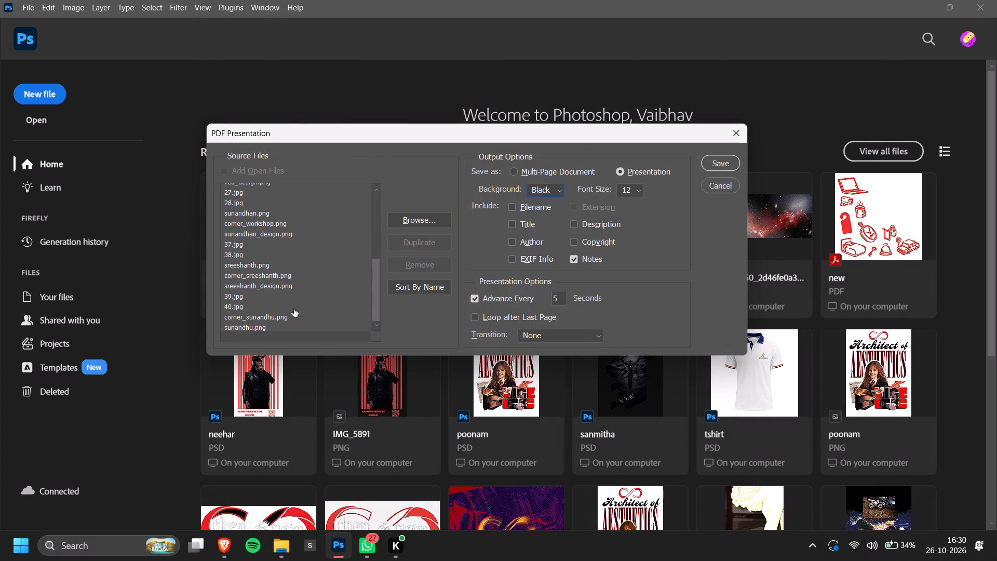
{"action": "left_click_drag", "start_coordinate": [265, 314], "coordinate": [265, 331]}
{"action": "scroll", "coordinate": [285, 304], "scroll_direction": "down", "scroll_amount": 5}
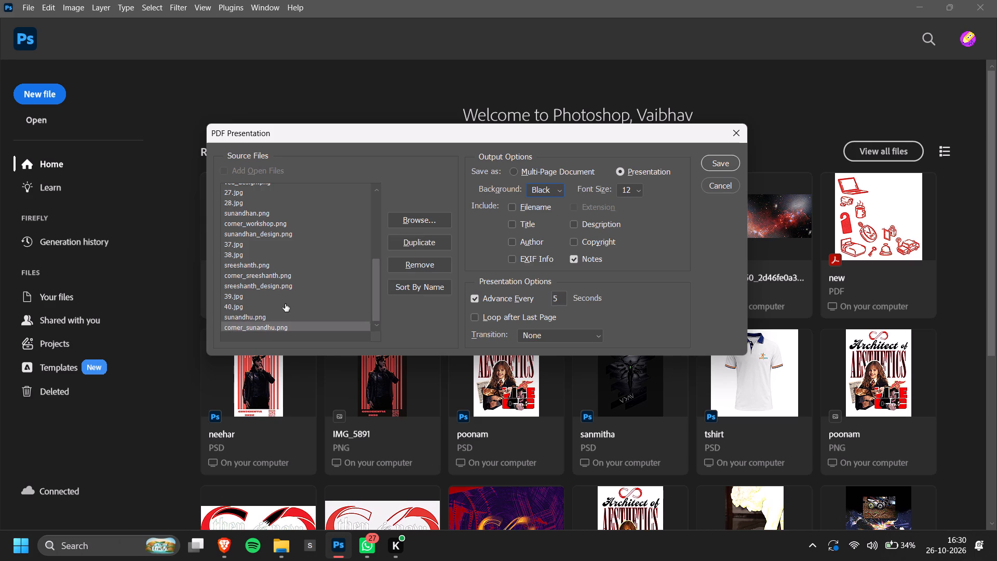
Look through the MERCH VENDOR folder for the design artwork that goes with sunandhu.png and corner_sunandhu.png.
{"action": "scroll", "coordinate": [285, 304], "scroll_direction": "down", "scroll_amount": 4}
{"action": "left_click", "coordinate": [419, 219]}
{"action": "scroll", "coordinate": [598, 287], "scroll_direction": "down", "scroll_amount": 19}
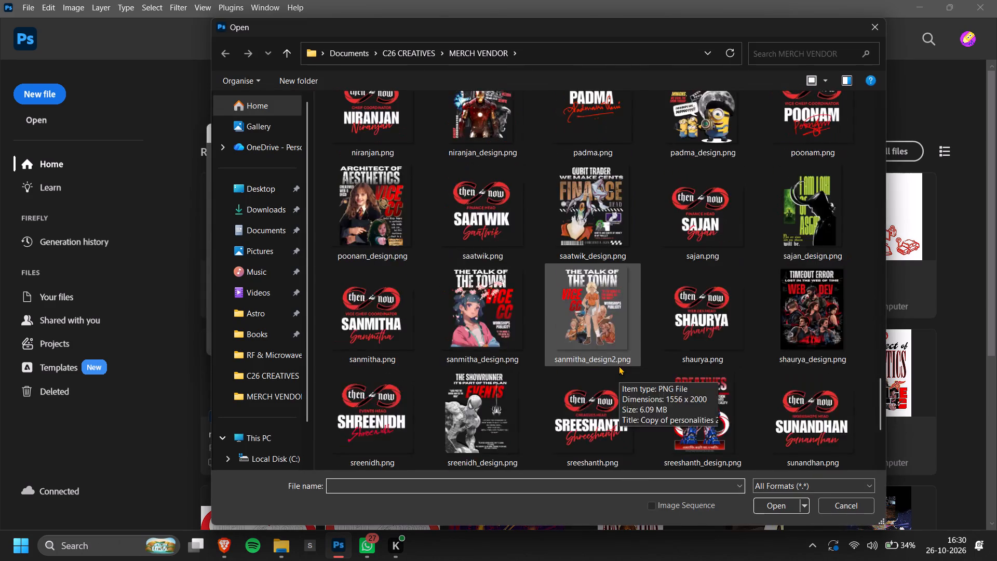
{"action": "scroll", "coordinate": [619, 366], "scroll_direction": "down", "scroll_amount": 11}
{"action": "left_click", "coordinate": [758, 400]}
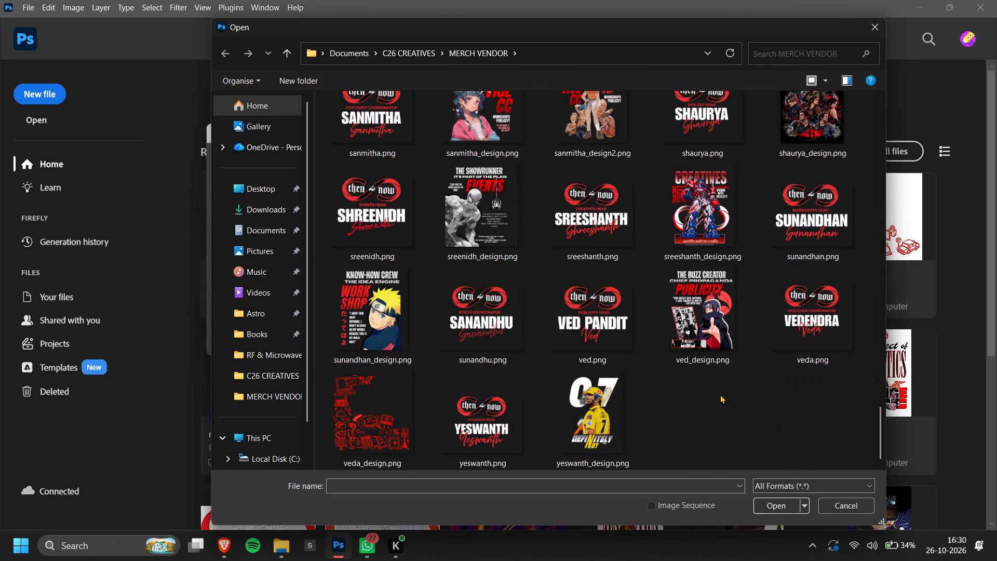
{"action": "scroll", "coordinate": [681, 376], "scroll_direction": "up", "scroll_amount": 1}
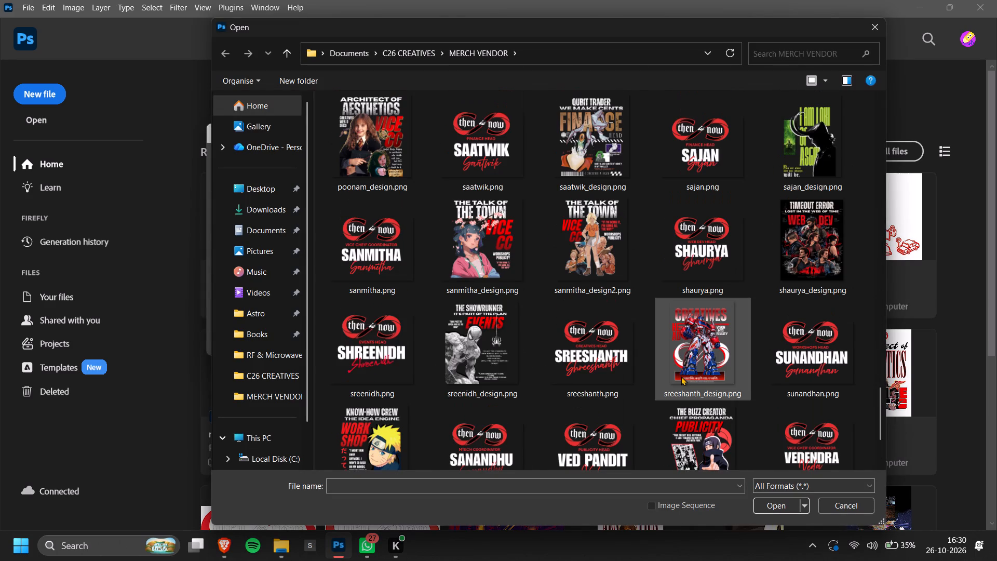
{"action": "scroll", "coordinate": [545, 325], "scroll_direction": "up", "scroll_amount": 1}
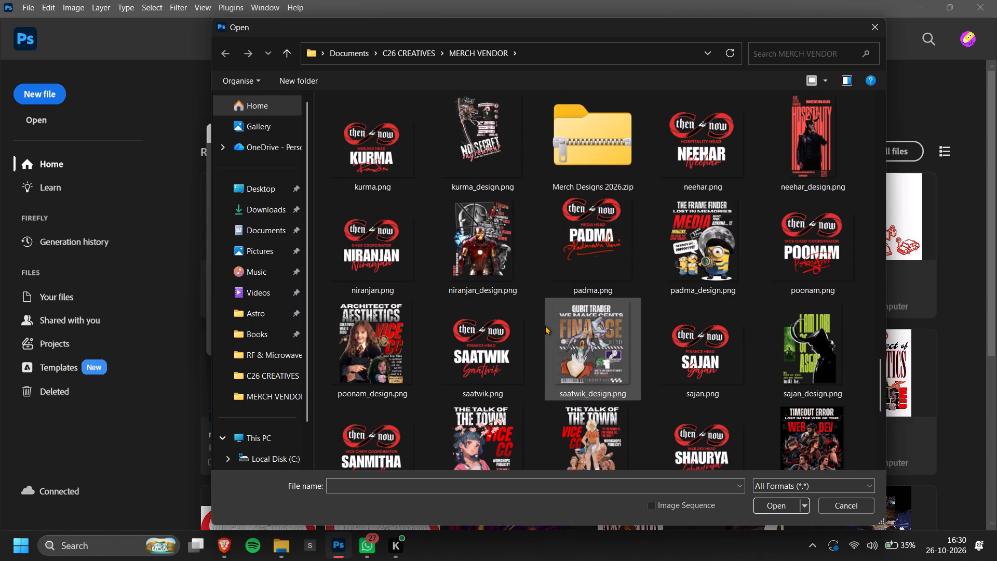
{"action": "scroll", "coordinate": [710, 325], "scroll_direction": "down", "scroll_amount": 1}
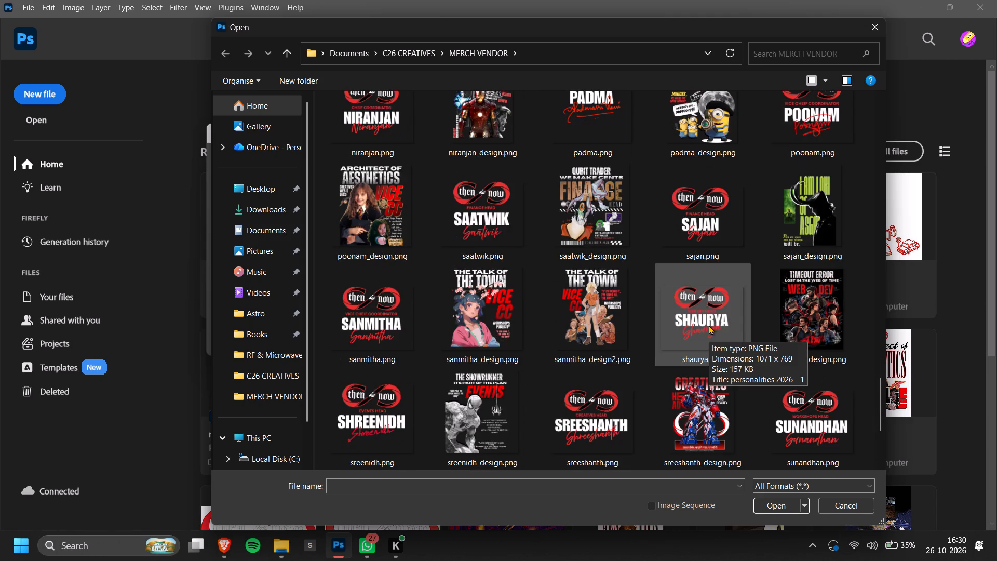
{"action": "scroll", "coordinate": [709, 325], "scroll_direction": "down", "scroll_amount": 2}
{"action": "scroll", "coordinate": [656, 422], "scroll_direction": "up", "scroll_amount": 7}
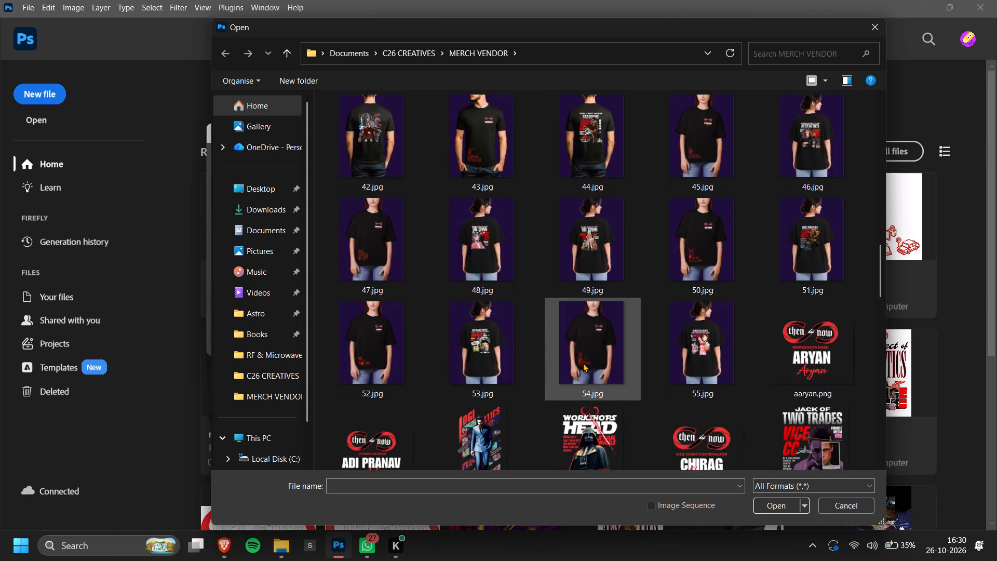
{"action": "scroll", "coordinate": [583, 363], "scroll_direction": "up", "scroll_amount": 2}
{"action": "scroll", "coordinate": [583, 363], "scroll_direction": "down", "scroll_amount": 3}
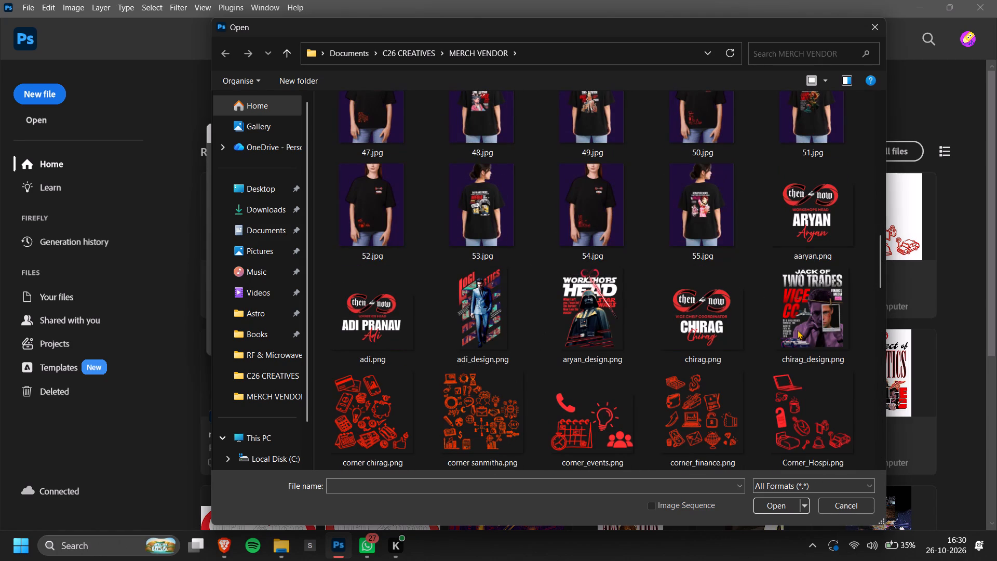
{"action": "scroll", "coordinate": [704, 335], "scroll_direction": "down", "scroll_amount": 2}
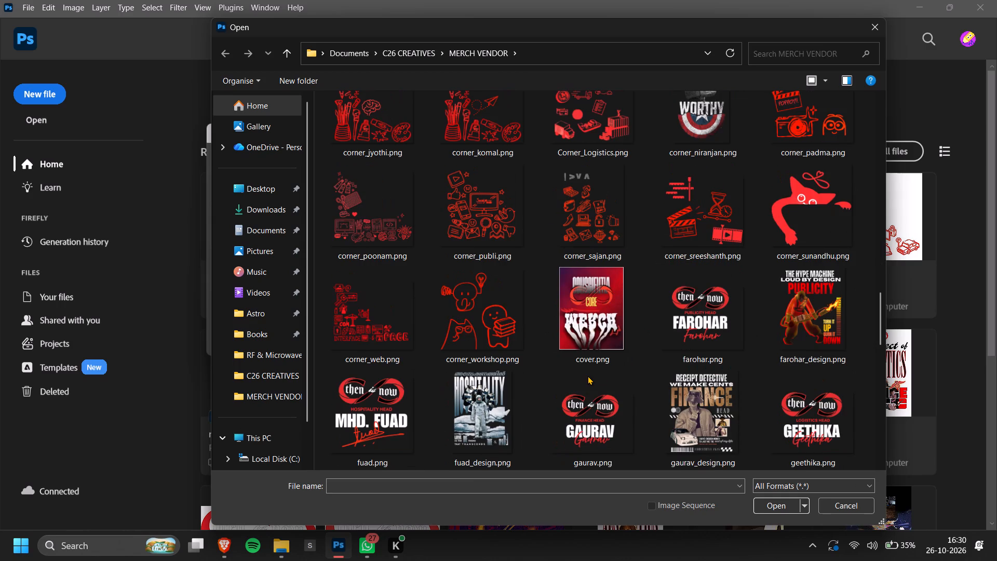
{"action": "scroll", "coordinate": [588, 376], "scroll_direction": "down", "scroll_amount": 1}
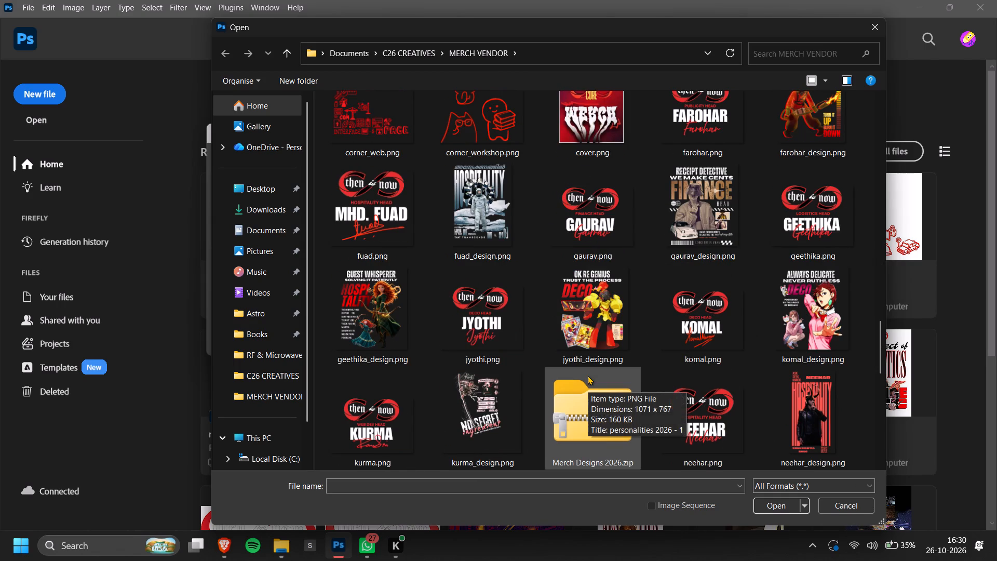
{"action": "scroll", "coordinate": [636, 371], "scroll_direction": "down", "scroll_amount": 3}
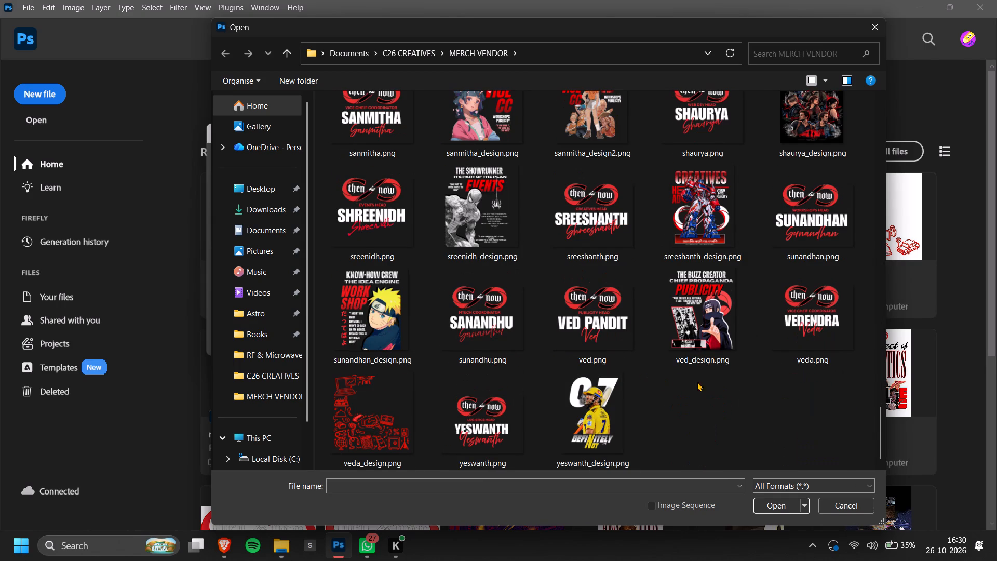
{"action": "scroll", "coordinate": [721, 383], "scroll_direction": "down", "scroll_amount": 1}
{"action": "scroll", "coordinate": [718, 406], "scroll_direction": "up", "scroll_amount": 3}
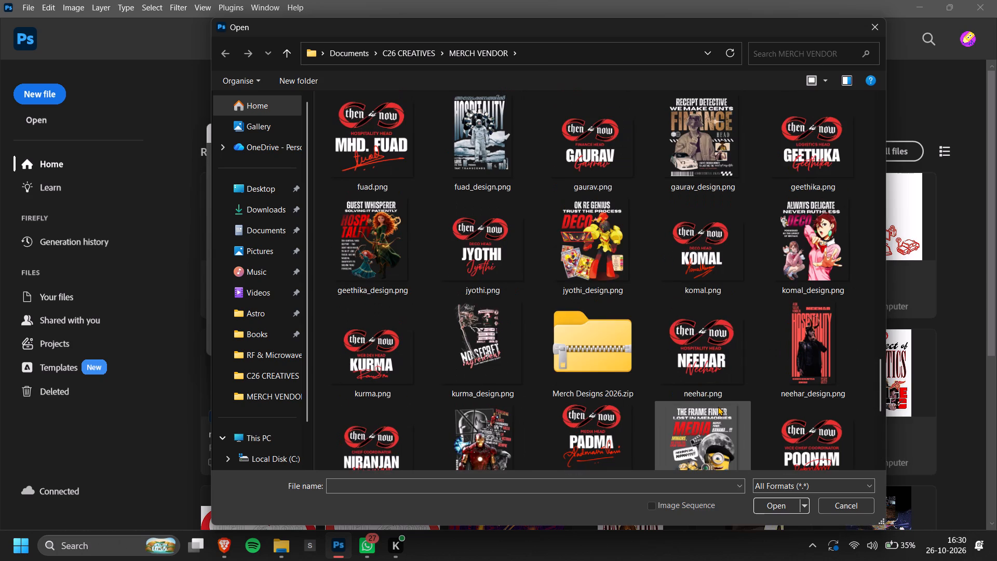
{"action": "scroll", "coordinate": [718, 406], "scroll_direction": "up", "scroll_amount": 1}
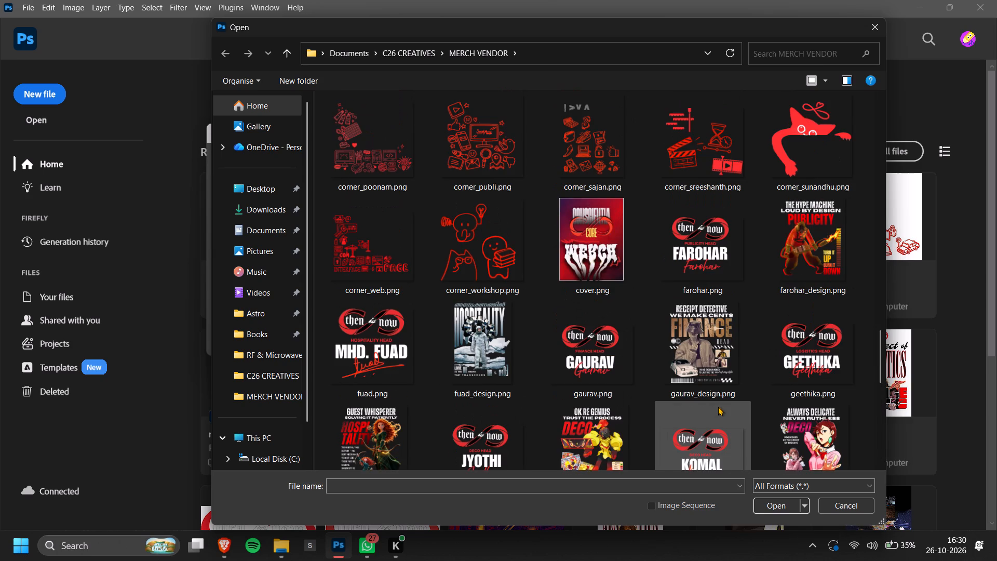
{"action": "scroll", "coordinate": [726, 406], "scroll_direction": "up", "scroll_amount": 1}
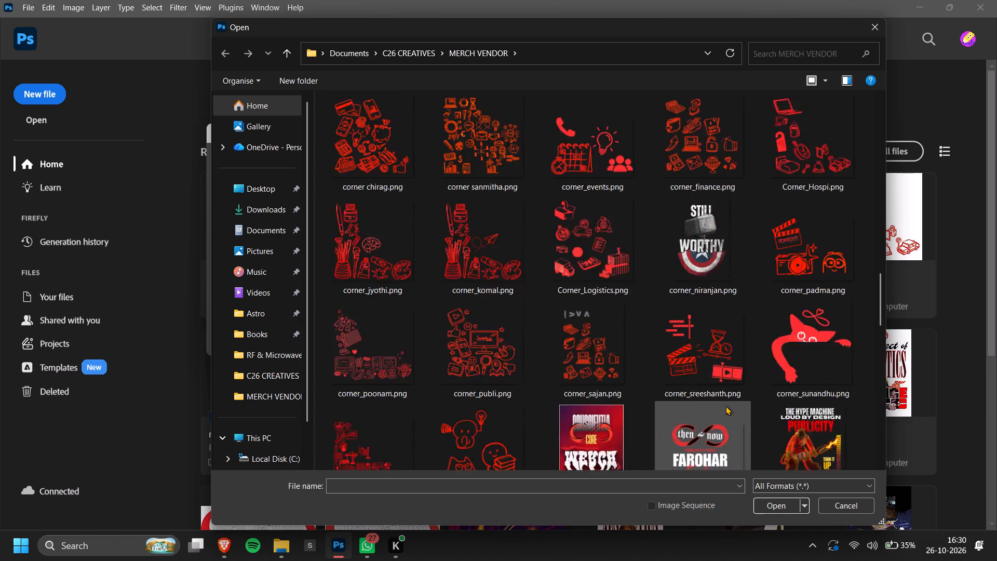
{"action": "scroll", "coordinate": [726, 406], "scroll_direction": "up", "scroll_amount": 2}
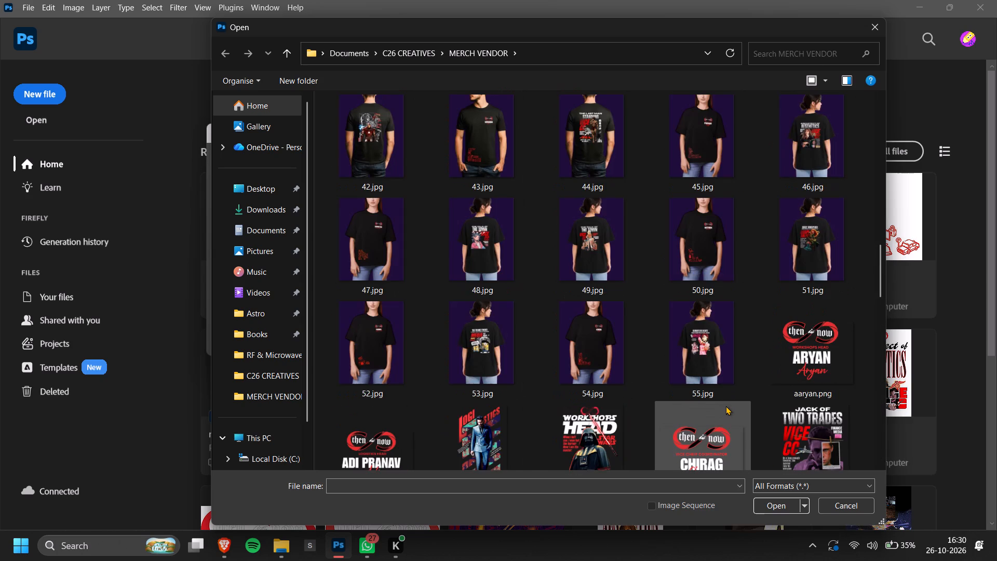
{"action": "scroll", "coordinate": [726, 406], "scroll_direction": "up", "scroll_amount": 9}
Switch to Canva and download the grouped MTECH CO-ORD artwork on page 64 as a high-quality PNG with a transparent background.
{"action": "key", "text": "alt+Tab"}
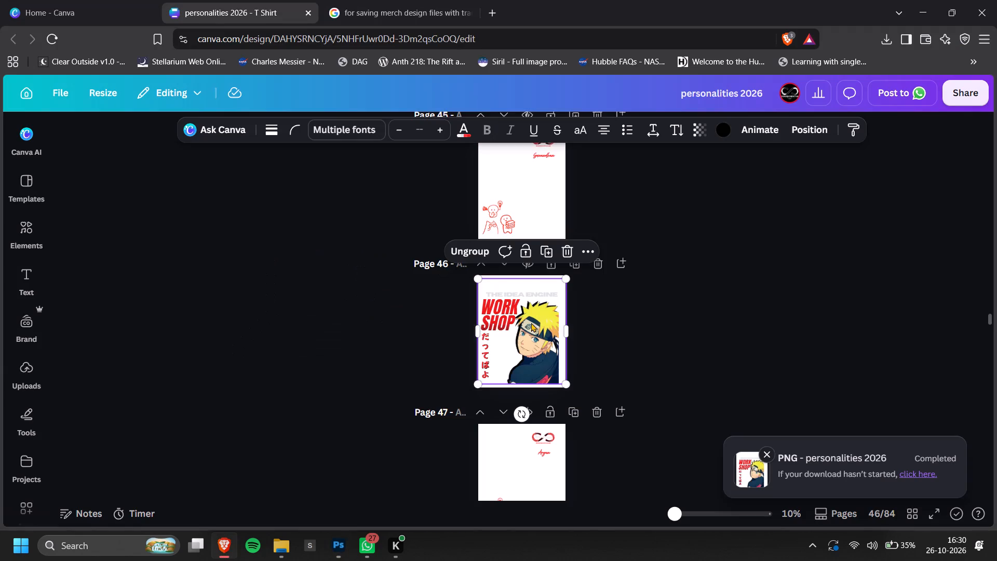
{"action": "scroll", "coordinate": [691, 308], "scroll_direction": "down", "scroll_amount": 2}
{"action": "left_click", "coordinate": [691, 308]}
{"action": "scroll", "coordinate": [691, 308], "scroll_direction": "down", "scroll_amount": 11}
{"action": "middle_click", "coordinate": [717, 190]}
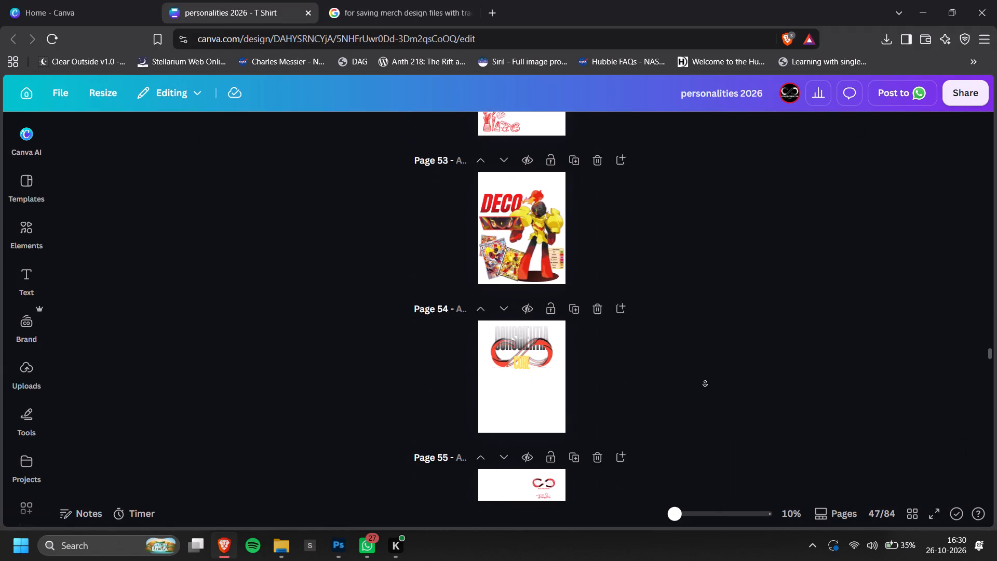
{"action": "middle_click", "coordinate": [705, 382]}
{"action": "scroll", "coordinate": [705, 382], "scroll_direction": "down", "scroll_amount": 9}
{"action": "scroll", "coordinate": [705, 382], "scroll_direction": "up", "scroll_amount": 6}
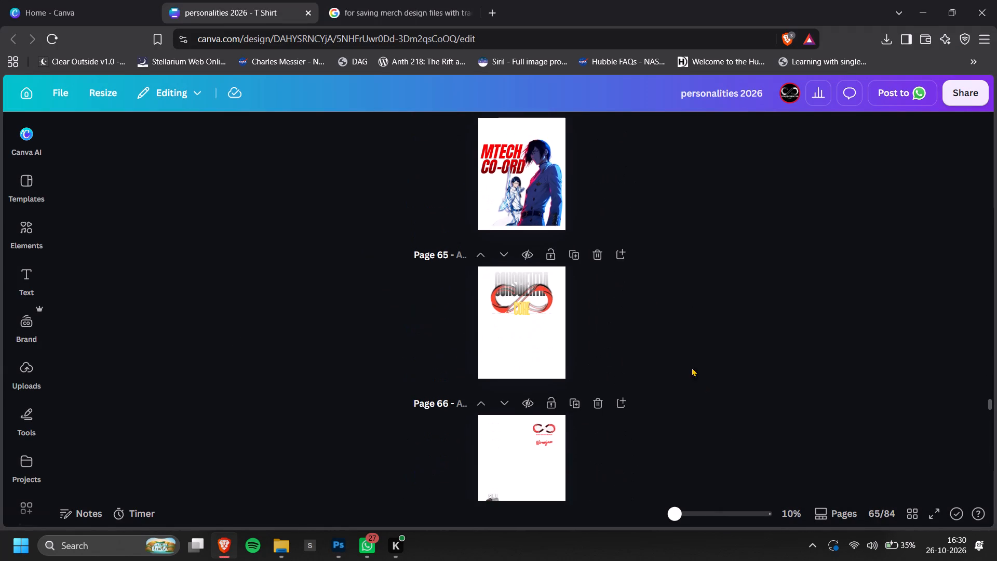
{"action": "left_click", "coordinate": [531, 215]}
{"action": "left_click", "coordinate": [586, 259]}
{"action": "scroll", "coordinate": [694, 348], "scroll_direction": "down", "scroll_amount": 5}
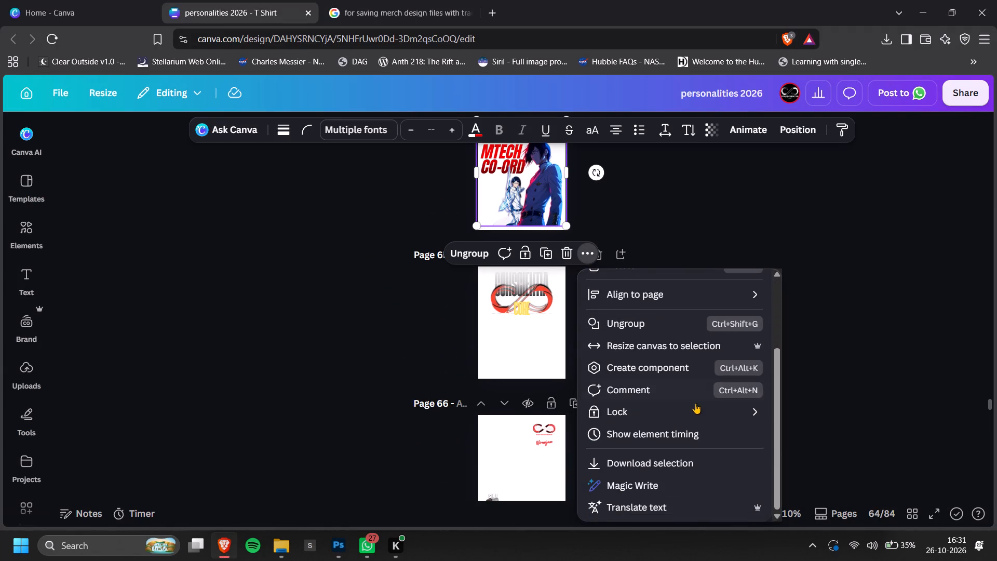
{"action": "left_click", "coordinate": [681, 469]}
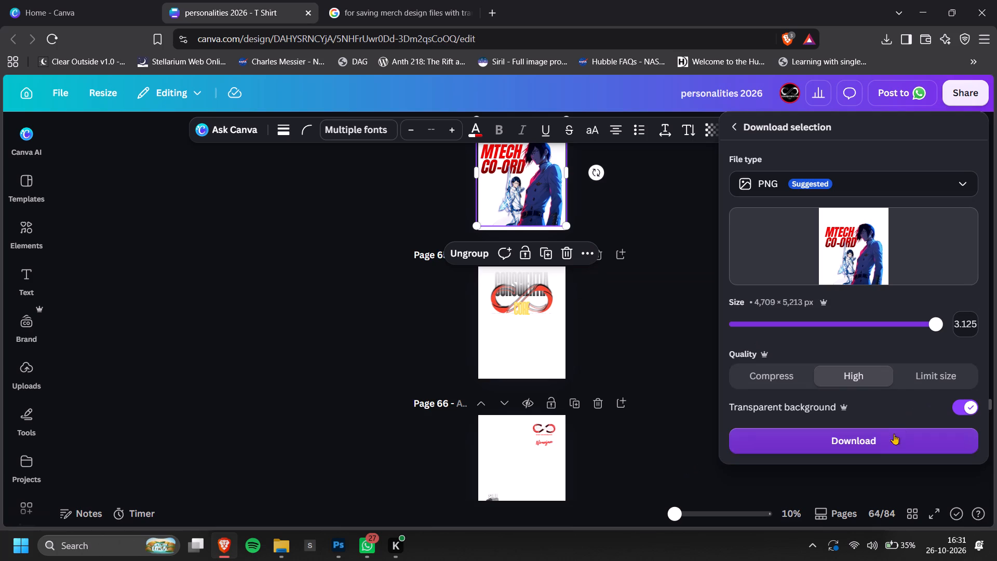
{"action": "left_click", "coordinate": [890, 440]}
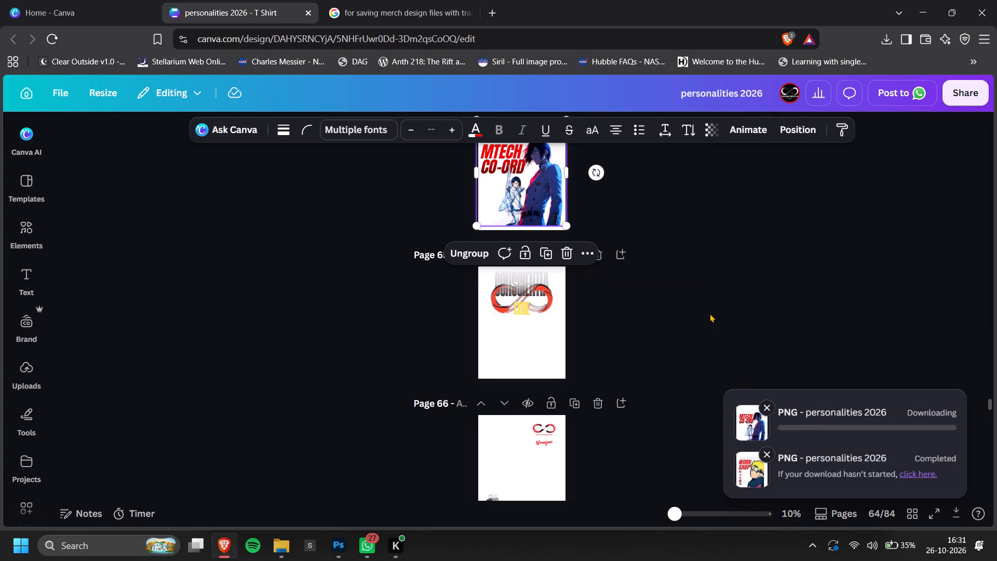
Close Photoshop's open file browser, then save the Canva export as sunandhu_design in the MERCH VENDOR folder.
{"action": "key", "text": "alt+Tab"}
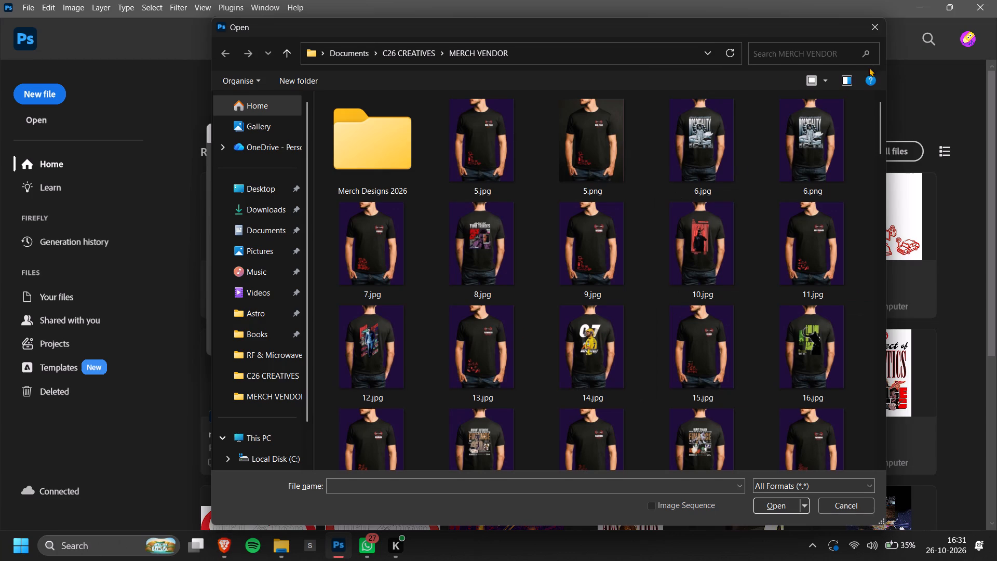
{"action": "left_click", "coordinate": [875, 26]}
{"action": "scroll", "coordinate": [327, 258], "scroll_direction": "down", "scroll_amount": 2}
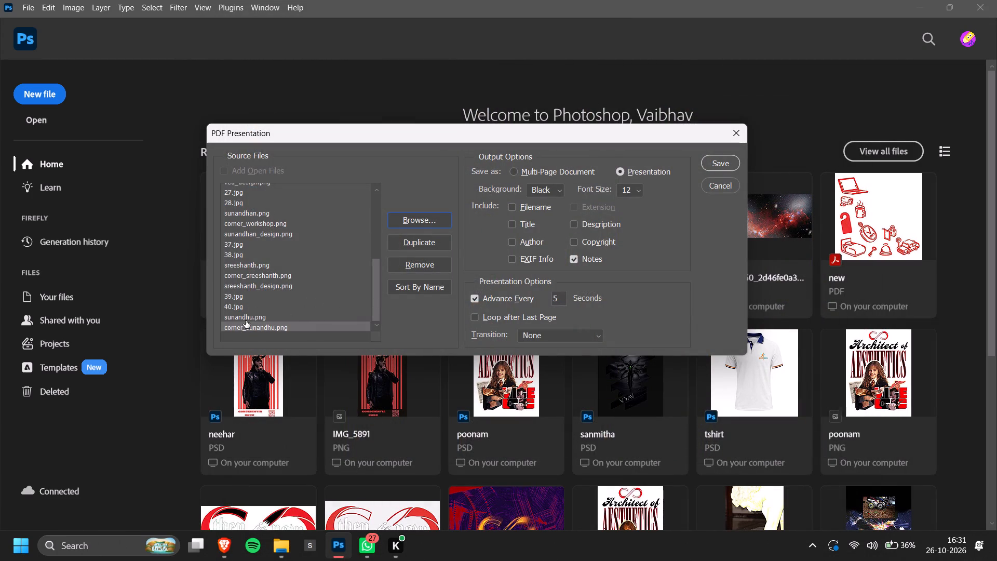
{"action": "key", "text": "alt+Tab"}
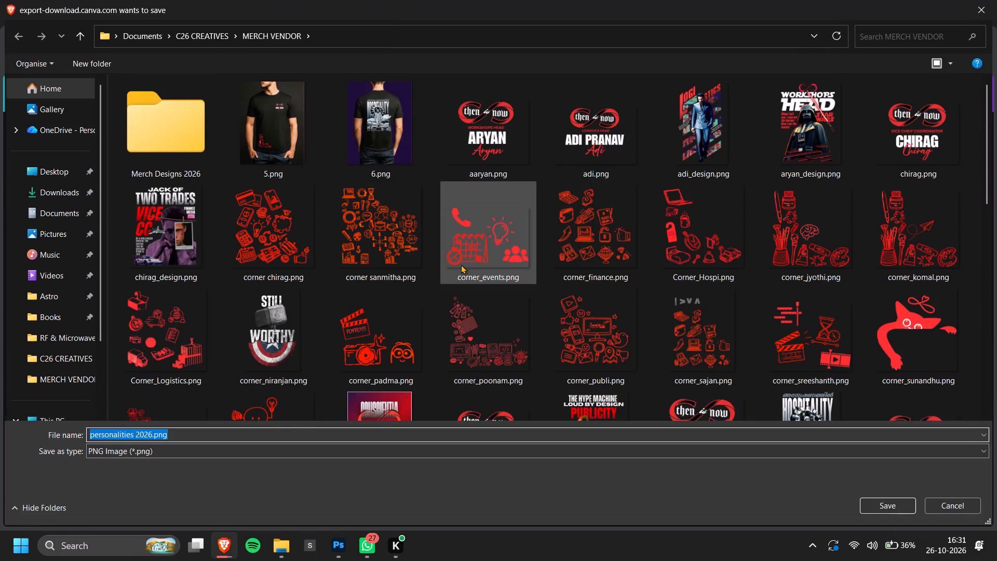
{"action": "type", "text": "sunan"}
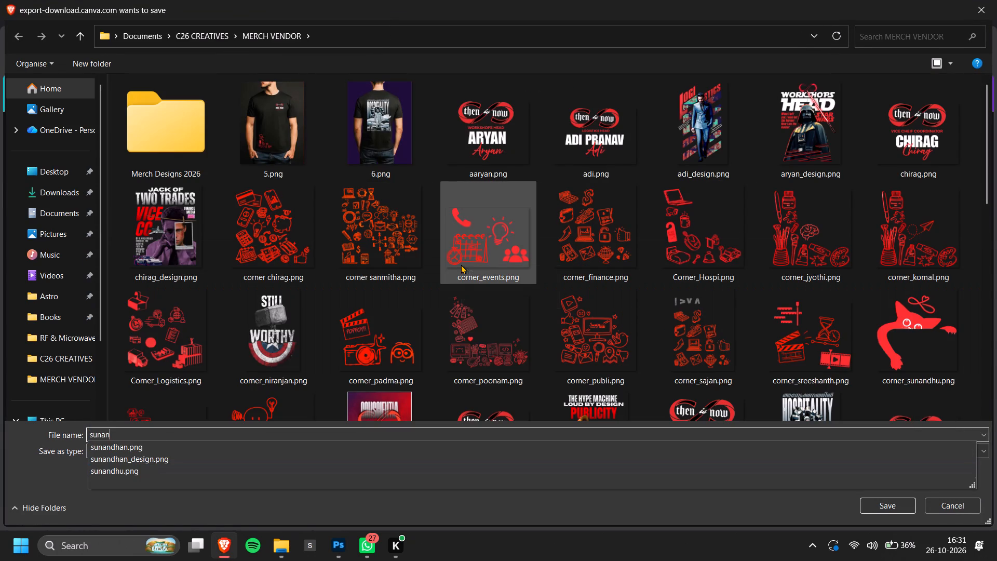
{"action": "type", "text": "dhu"}
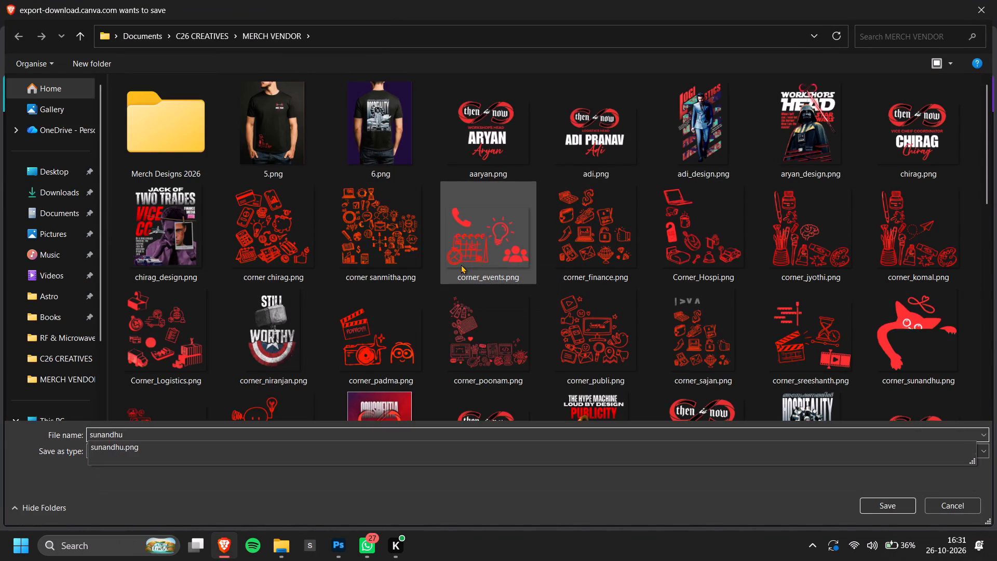
{"action": "type", "text": "_design"}
{"action": "key", "text": "Return"}
Return to Photoshop and add the design artwork sunandhu_design.png to the presentation's source files.
{"action": "key", "text": "alt+Tab"}
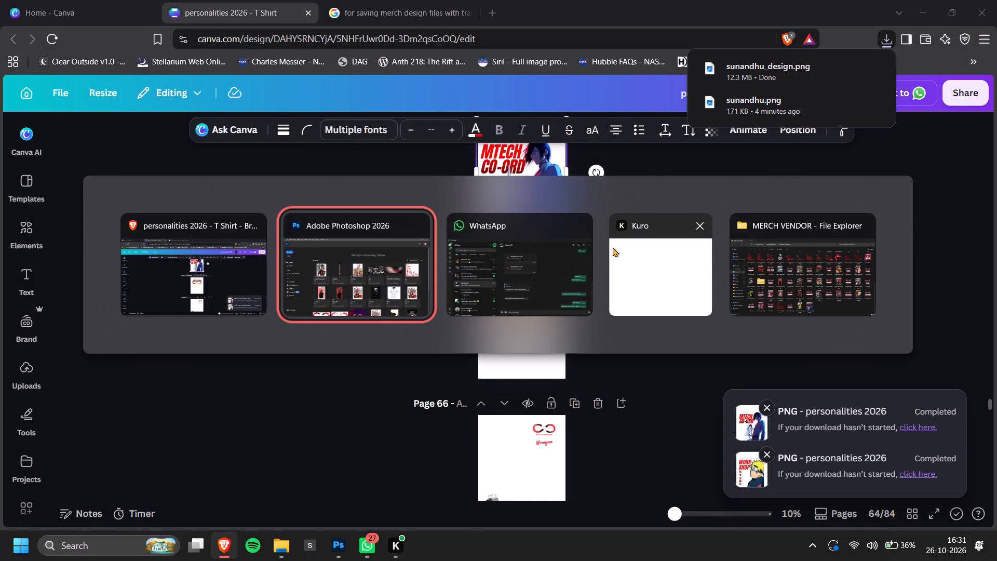
{"action": "left_click", "coordinate": [404, 218]}
{"action": "scroll", "coordinate": [600, 289], "scroll_direction": "down", "scroll_amount": 10}
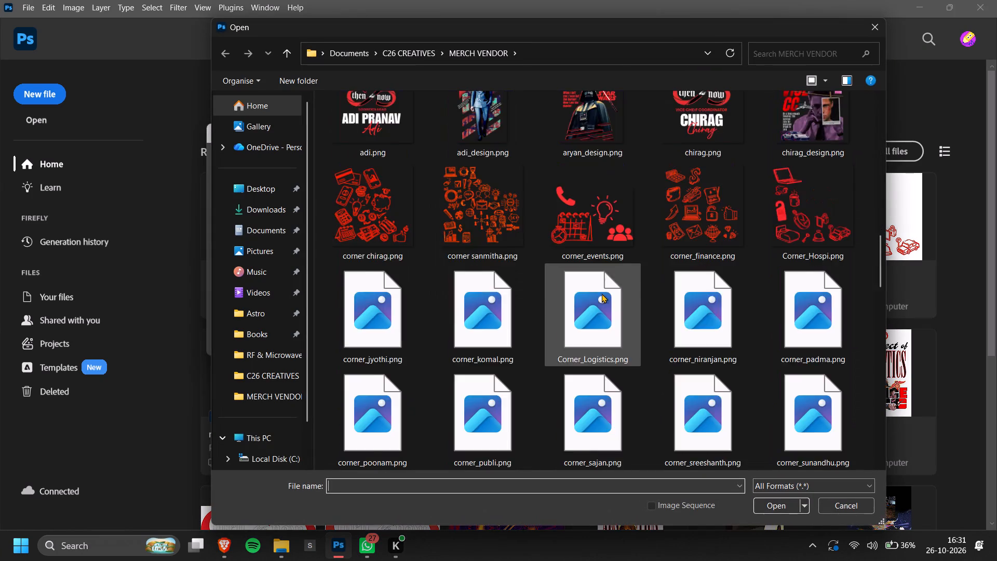
{"action": "scroll", "coordinate": [602, 293], "scroll_direction": "down", "scroll_amount": 19}
{"action": "double_click", "coordinate": [623, 326]}
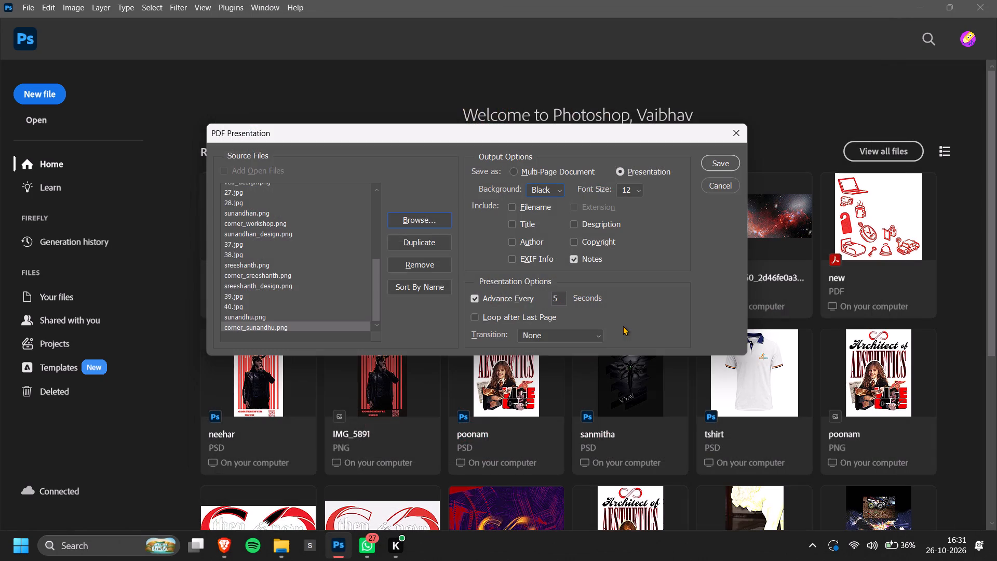
Add the shirt mockups 25.jpg and 26.jpg to the presentation's source files.
{"action": "left_click", "coordinate": [416, 209]}
{"action": "left_click", "coordinate": [420, 217]}
{"action": "scroll", "coordinate": [649, 268], "scroll_direction": "down", "scroll_amount": 7}
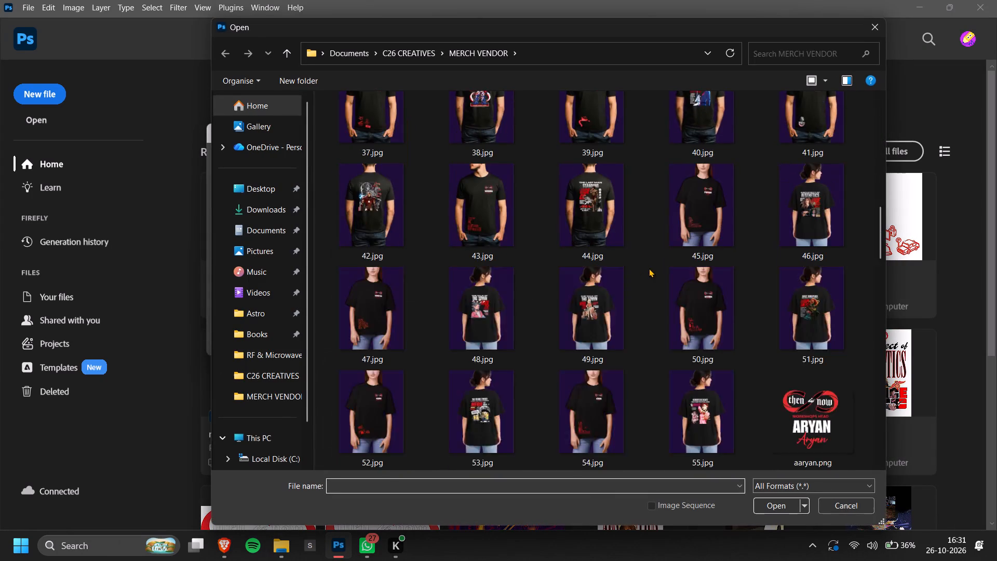
{"action": "scroll", "coordinate": [649, 268], "scroll_direction": "down", "scroll_amount": 14}
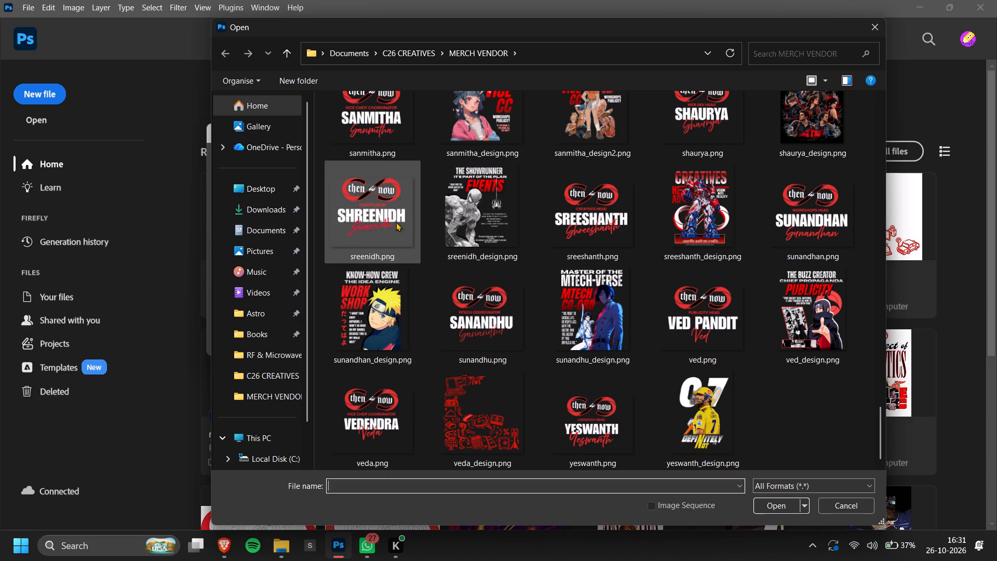
{"action": "scroll", "coordinate": [500, 295], "scroll_direction": "up", "scroll_amount": 8}
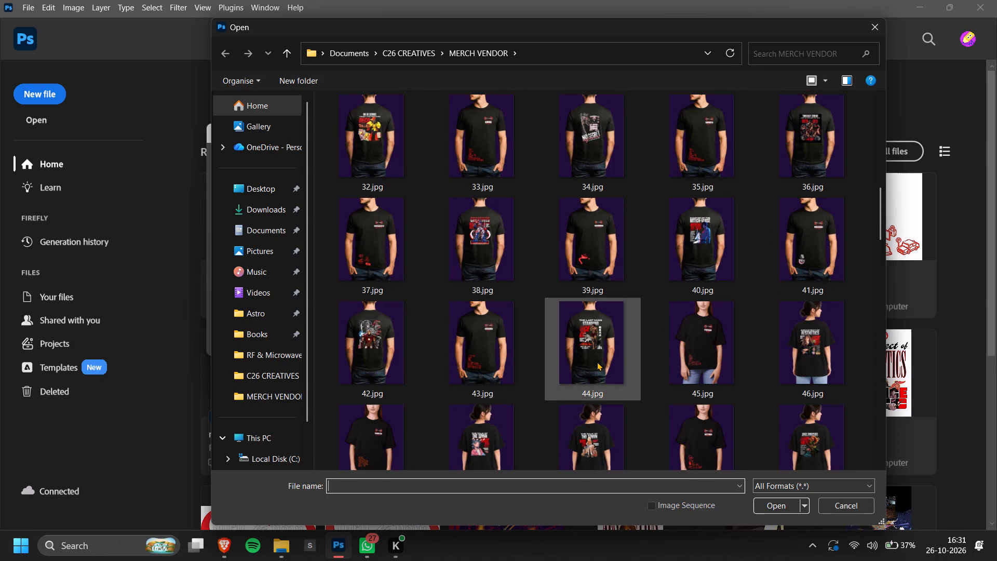
{"action": "scroll", "coordinate": [597, 362], "scroll_direction": "up", "scroll_amount": 1}
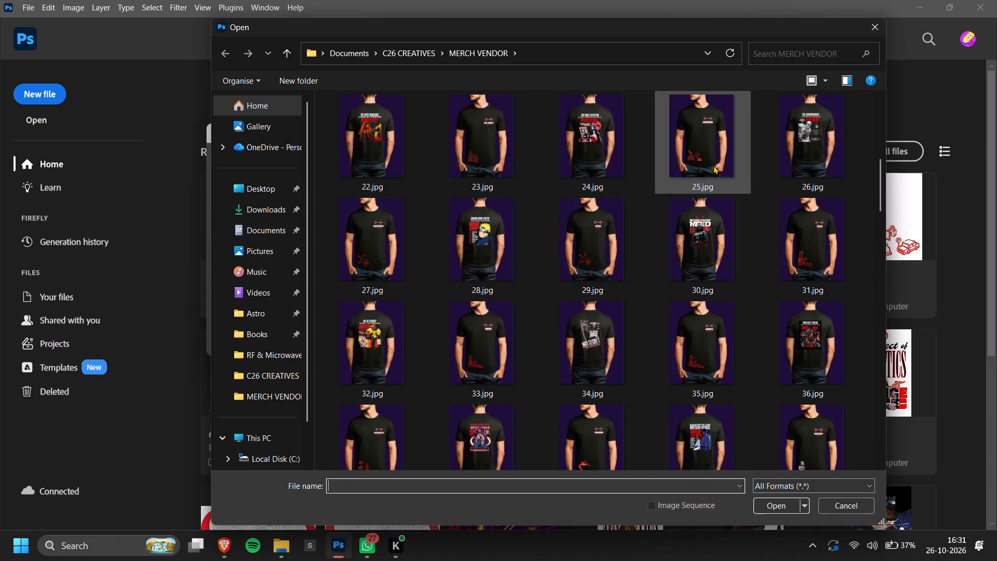
{"action": "left_click", "coordinate": [708, 158]}
{"action": "left_click", "coordinate": [804, 144], "text": "shift"}
{"action": "left_click", "coordinate": [782, 505]}
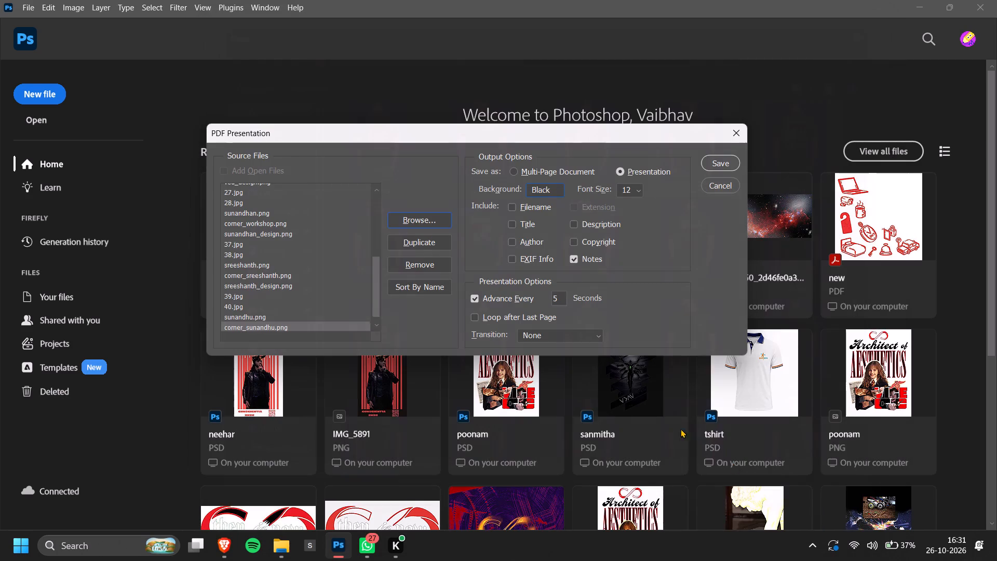
Add the artwork files sreenidh.png, corner_events.png and sreenidh_design.png, in that order, to the presentation's source files.
{"action": "left_click", "coordinate": [406, 211]}
{"action": "scroll", "coordinate": [674, 260], "scroll_direction": "down", "scroll_amount": 19}
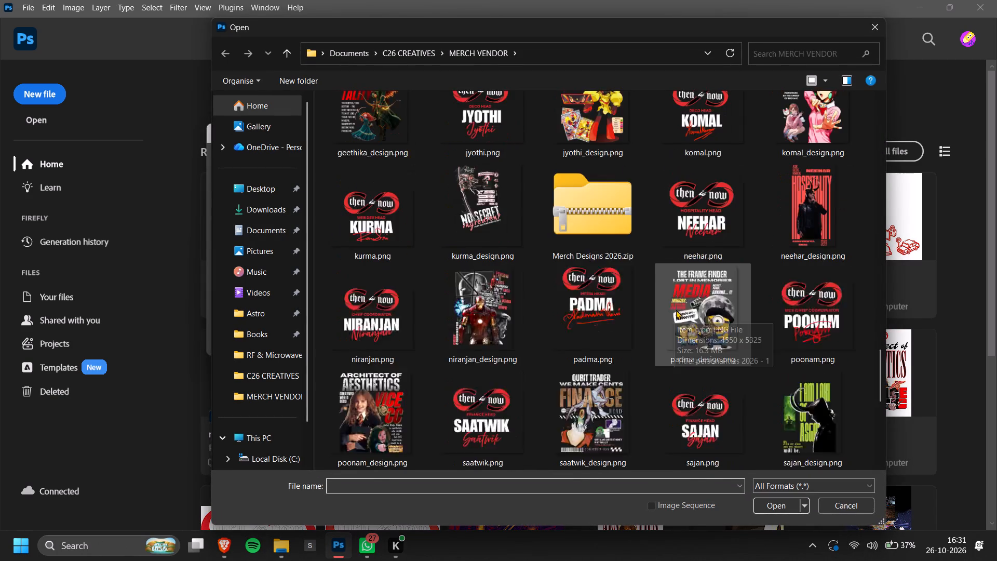
{"action": "scroll", "coordinate": [676, 310], "scroll_direction": "down", "scroll_amount": 4}
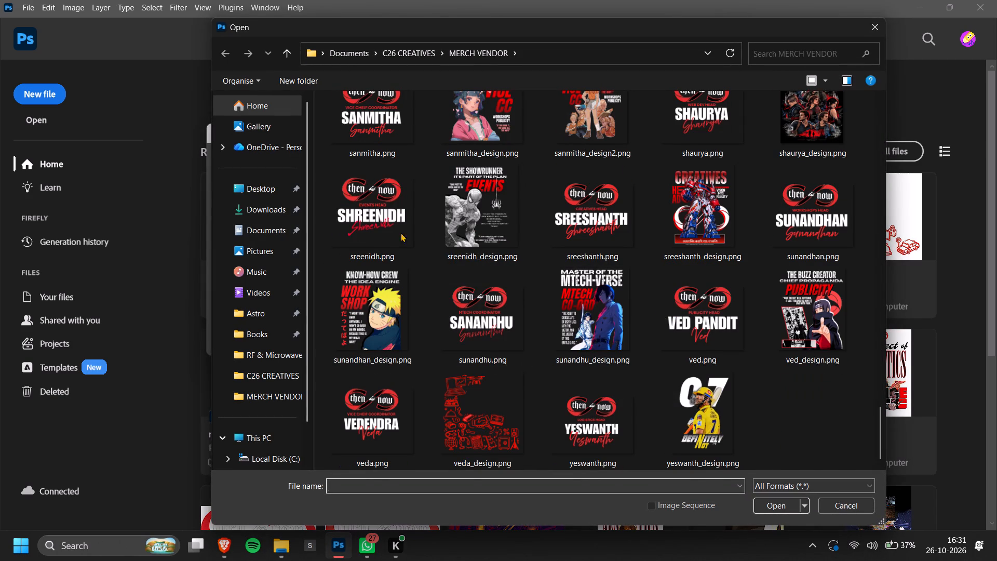
{"action": "double_click", "coordinate": [379, 212]}
{"action": "left_click", "coordinate": [431, 216]}
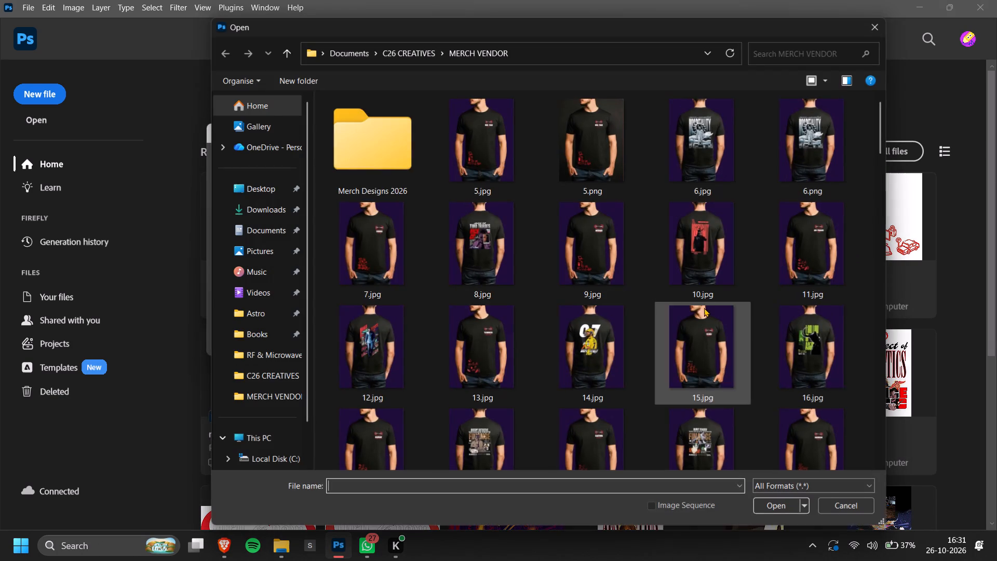
{"action": "scroll", "coordinate": [703, 313], "scroll_direction": "down", "scroll_amount": 10}
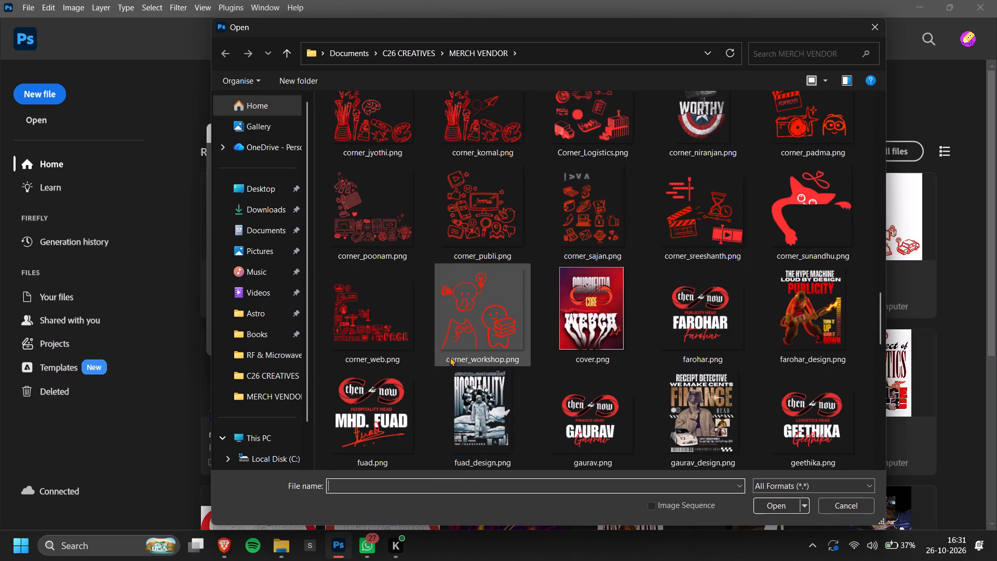
{"action": "scroll", "coordinate": [486, 368], "scroll_direction": "up", "scroll_amount": 1}
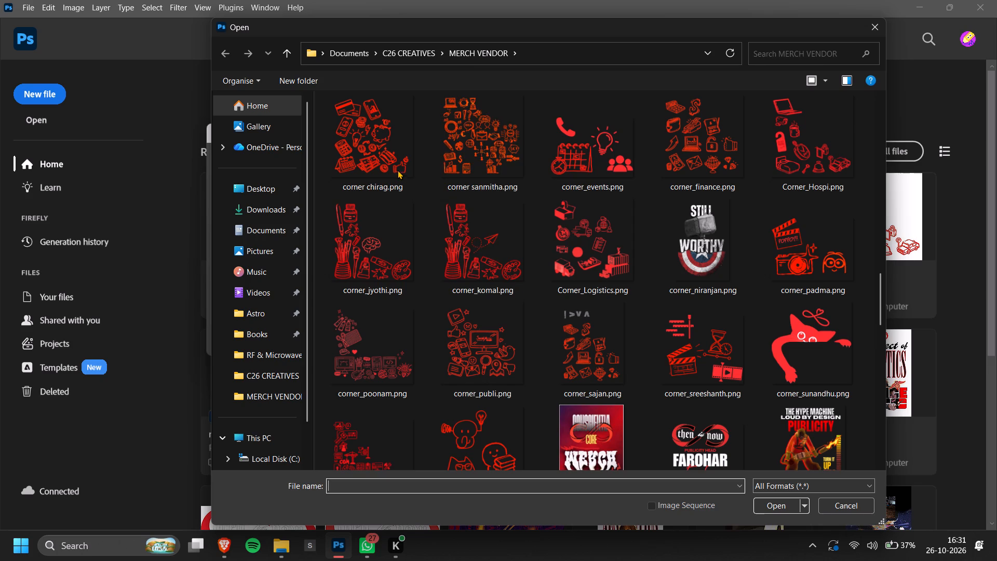
{"action": "double_click", "coordinate": [590, 148]}
{"action": "left_click", "coordinate": [427, 226]}
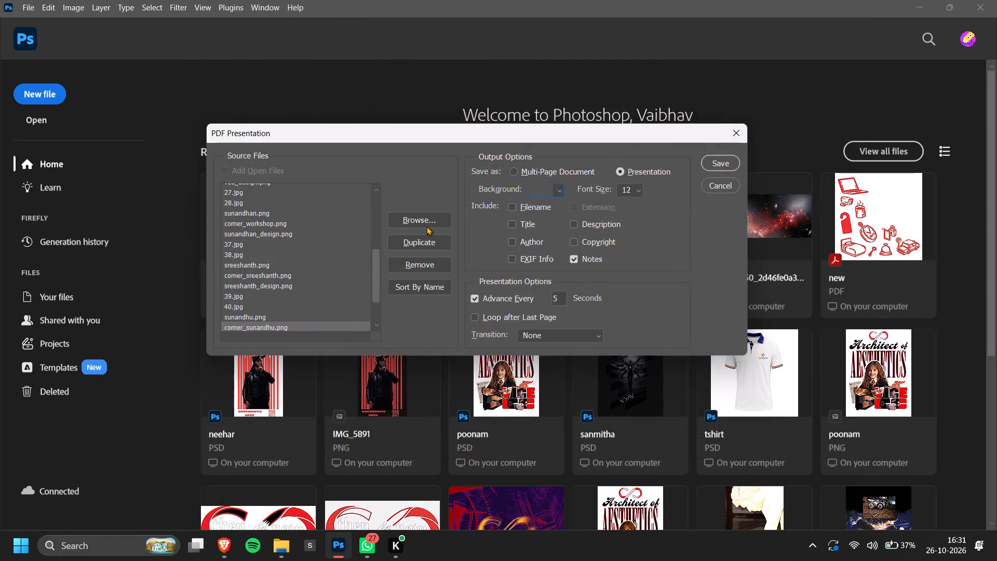
{"action": "scroll", "coordinate": [595, 279], "scroll_direction": "down", "scroll_amount": 20}
{"action": "scroll", "coordinate": [595, 279], "scroll_direction": "down", "scroll_amount": 10}
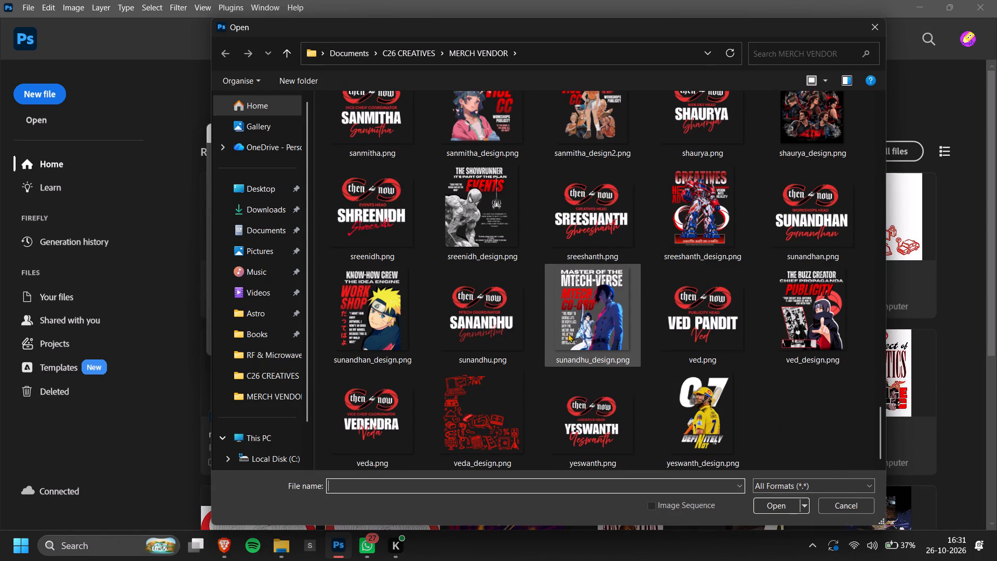
{"action": "double_click", "coordinate": [481, 213]}
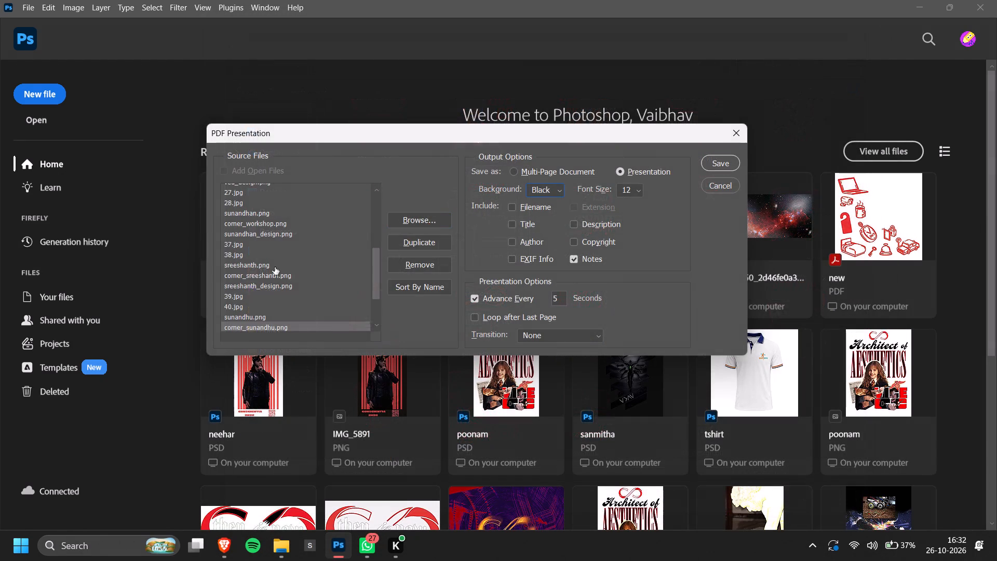
Add the shirt mockups 35.jpg and 36.jpg to the presentation's source files.
{"action": "scroll", "coordinate": [266, 268], "scroll_direction": "down", "scroll_amount": 11}
{"action": "left_click", "coordinate": [433, 218]}
{"action": "scroll", "coordinate": [537, 286], "scroll_direction": "up", "scroll_amount": 3}
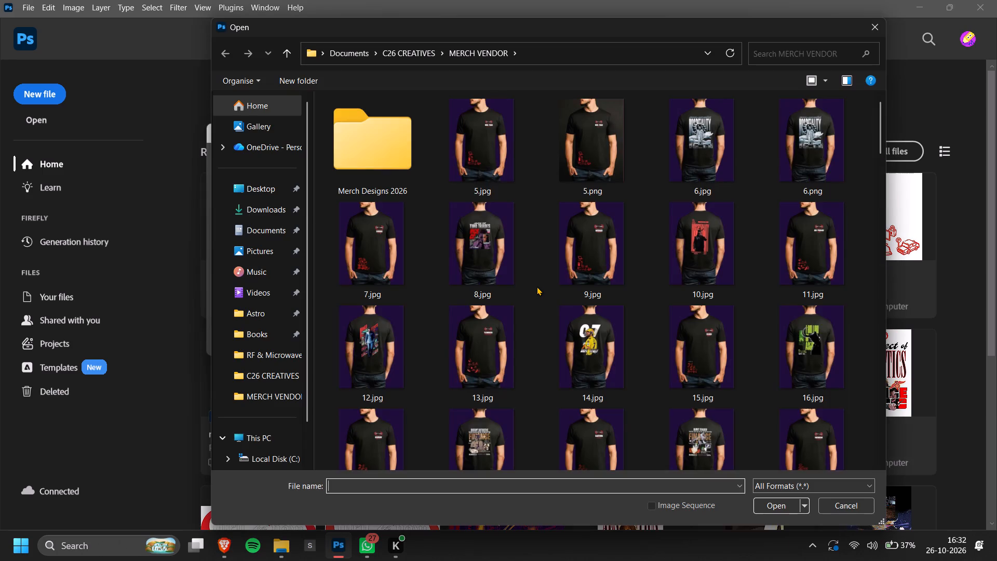
{"action": "scroll", "coordinate": [537, 286], "scroll_direction": "up", "scroll_amount": 2}
{"action": "scroll", "coordinate": [537, 286], "scroll_direction": "down", "scroll_amount": 20}
{"action": "scroll", "coordinate": [537, 286], "scroll_direction": "down", "scroll_amount": 2}
{"action": "scroll", "coordinate": [565, 335], "scroll_direction": "up", "scroll_amount": 1}
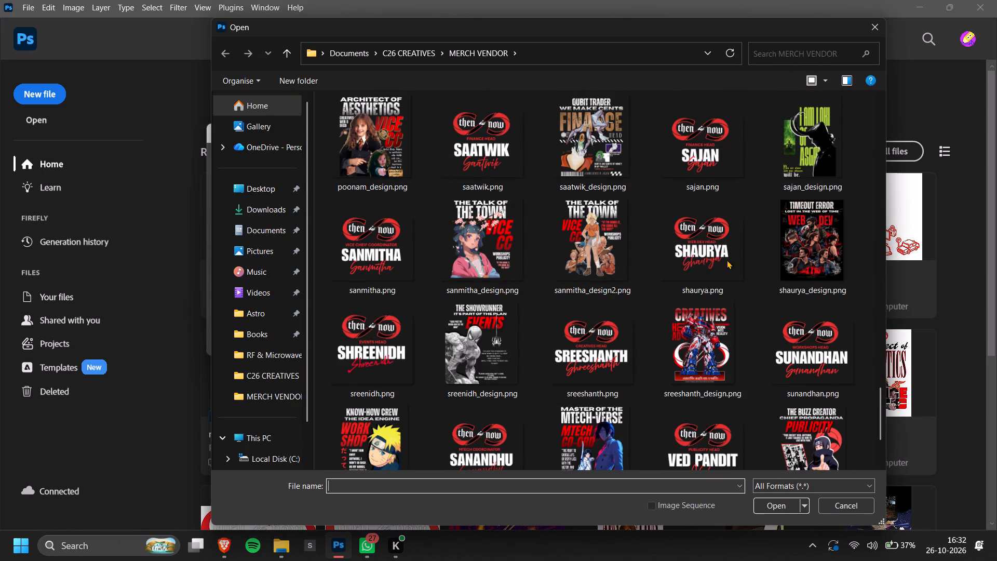
{"action": "scroll", "coordinate": [343, 280], "scroll_direction": "up", "scroll_amount": 10}
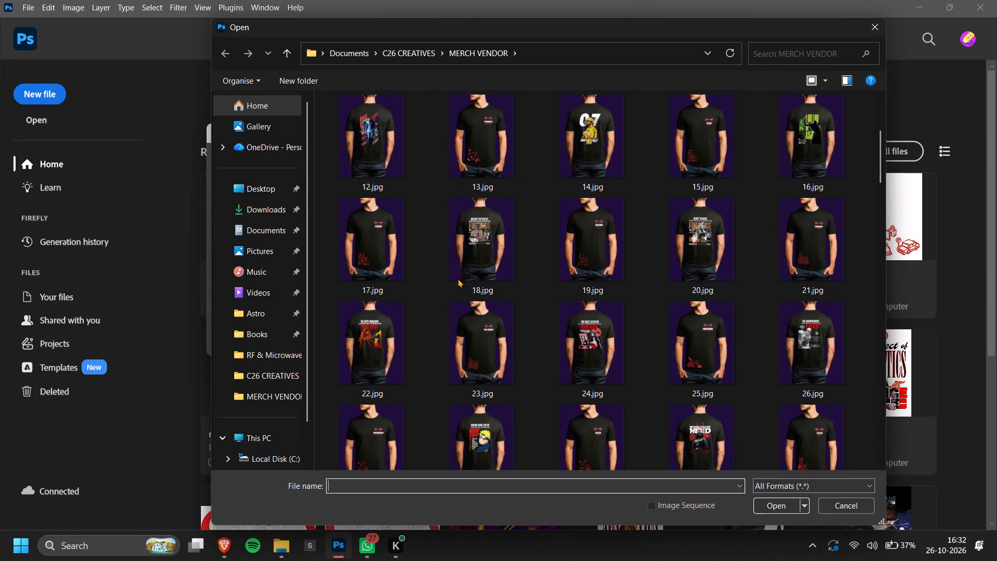
{"action": "scroll", "coordinate": [613, 322], "scroll_direction": "down", "scroll_amount": 2}
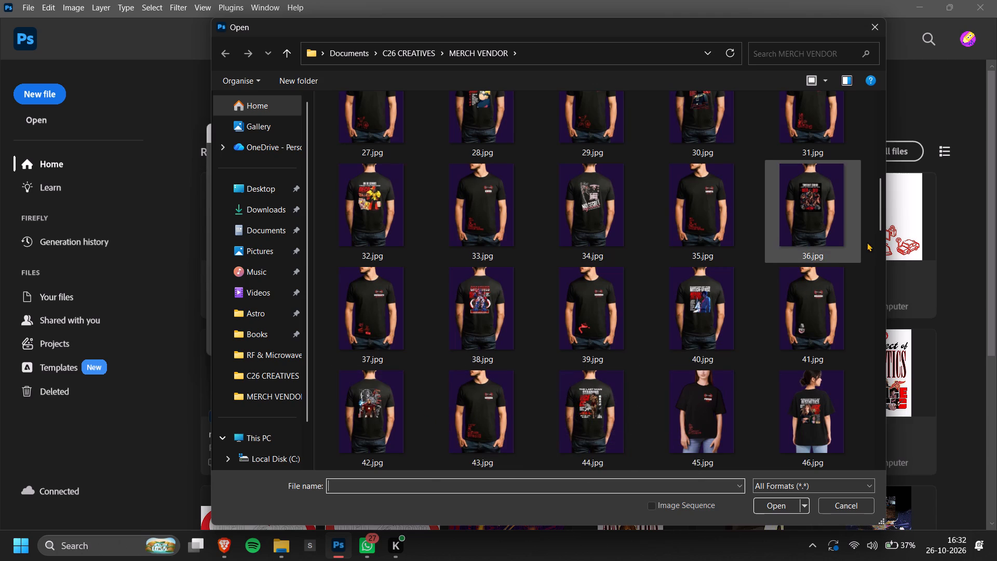
{"action": "left_click", "coordinate": [691, 210]}
{"action": "left_click", "coordinate": [801, 205], "text": "shift"}
{"action": "left_click", "coordinate": [786, 507]}
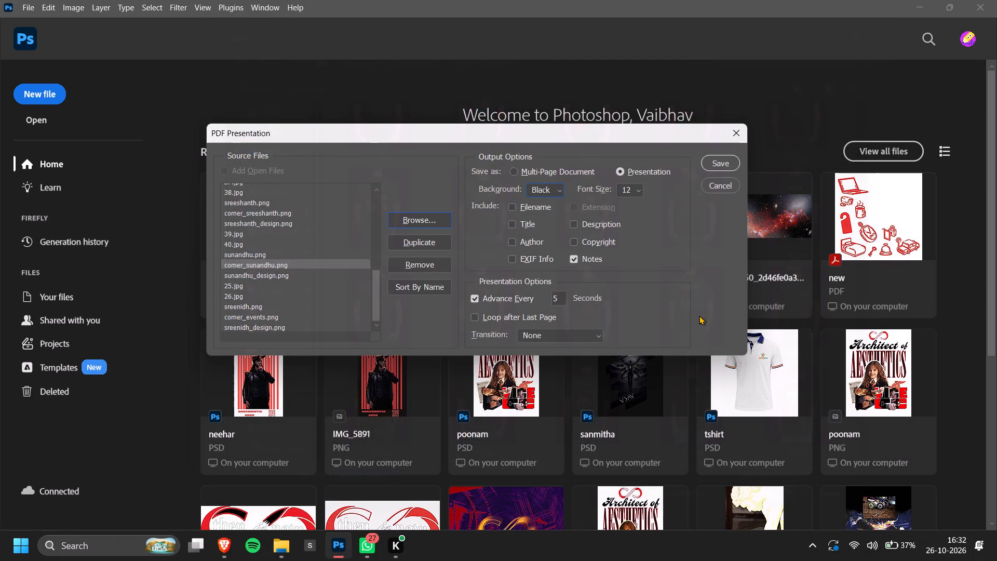
Add the artwork files shaurya.png, corner_web.png and shaurya_design.png, in that order, to the presentation's source files.
{"action": "left_click", "coordinate": [443, 217]}
{"action": "scroll", "coordinate": [609, 314], "scroll_direction": "down", "scroll_amount": 12}
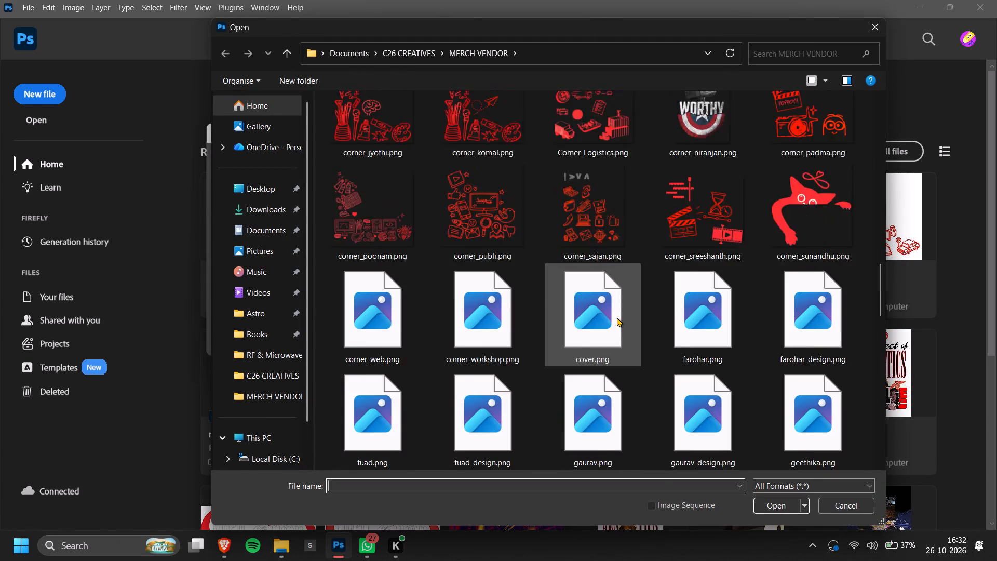
{"action": "scroll", "coordinate": [617, 317], "scroll_direction": "down", "scroll_amount": 12}
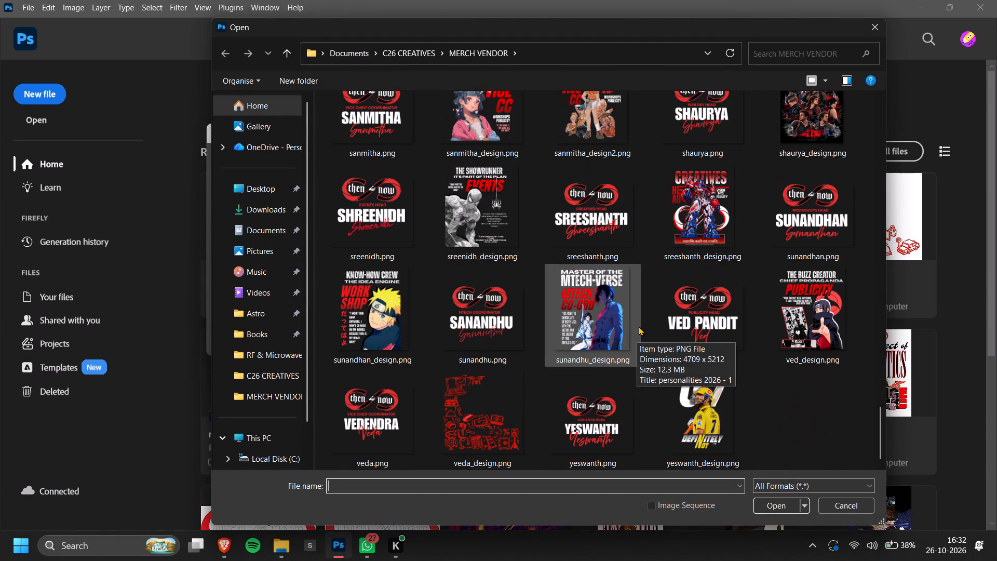
{"action": "scroll", "coordinate": [639, 329], "scroll_direction": "up", "scroll_amount": 1}
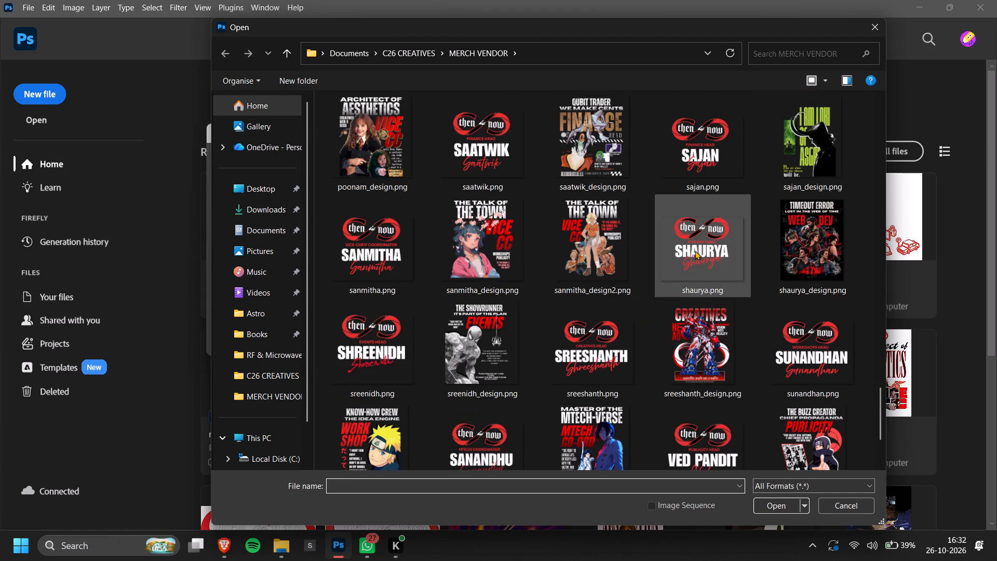
{"action": "double_click", "coordinate": [695, 250]}
{"action": "left_click", "coordinate": [429, 223]}
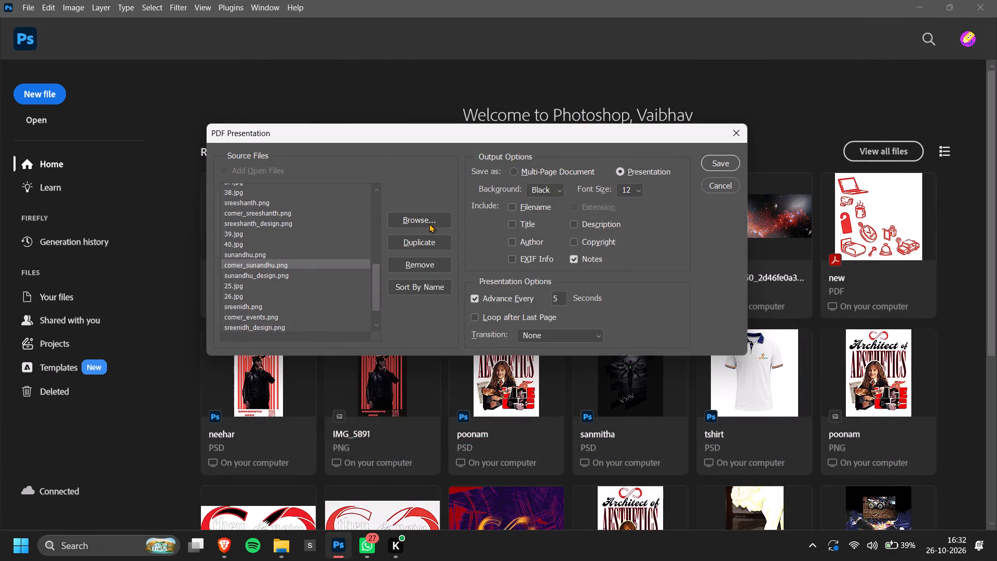
{"action": "scroll", "coordinate": [727, 292], "scroll_direction": "down", "scroll_amount": 11}
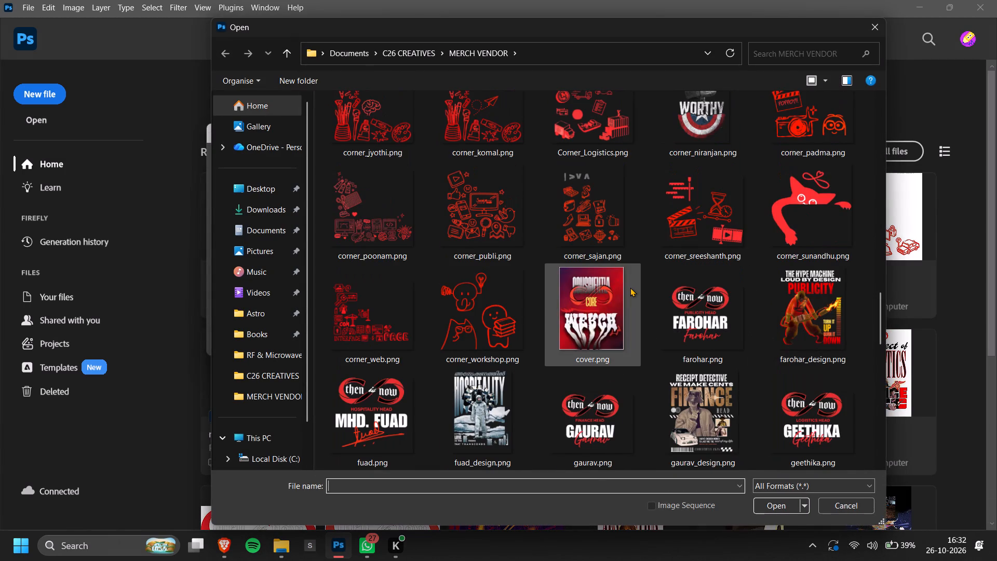
{"action": "double_click", "coordinate": [371, 322]}
{"action": "left_click", "coordinate": [422, 229]}
{"action": "left_click", "coordinate": [429, 215]}
{"action": "scroll", "coordinate": [675, 283], "scroll_direction": "down", "scroll_amount": 2}
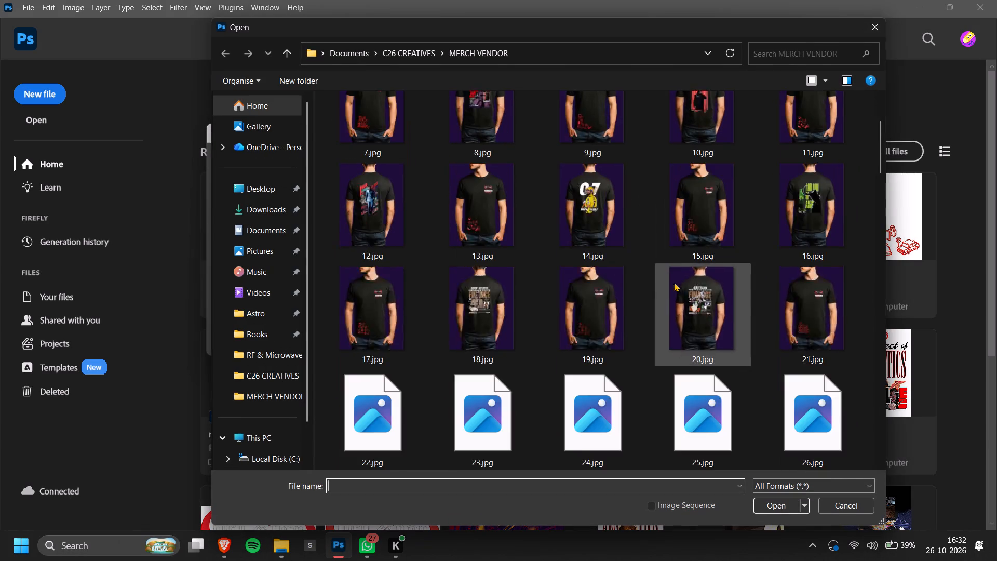
{"action": "scroll", "coordinate": [675, 283], "scroll_direction": "down", "scroll_amount": 20}
{"action": "scroll", "coordinate": [675, 283], "scroll_direction": "down", "scroll_amount": 2}
{"action": "double_click", "coordinate": [827, 136]}
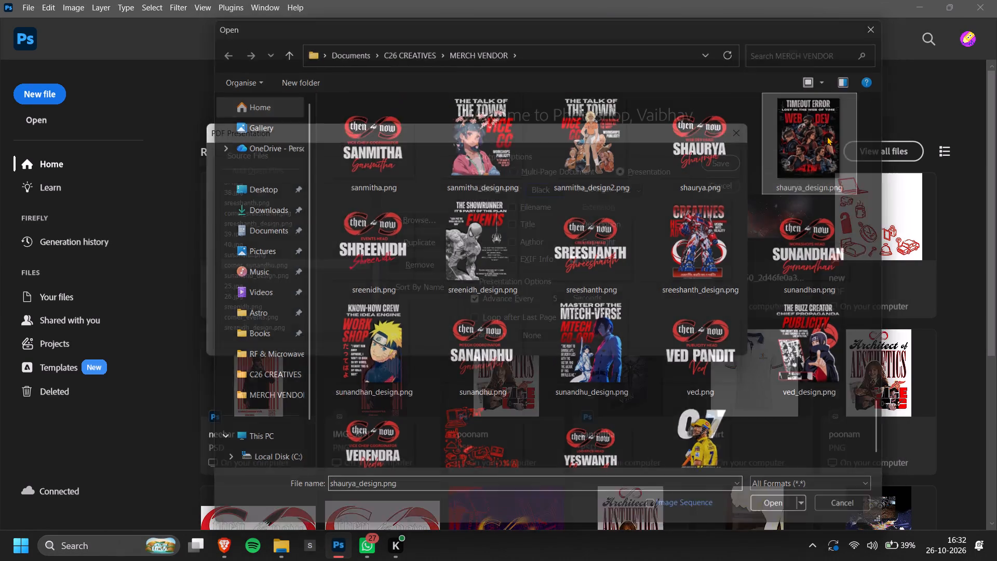
Add the shirt mockups 47.jpg, 48.jpg and 49.jpg to the presentation's source files.
{"action": "scroll", "coordinate": [291, 273], "scroll_direction": "down", "scroll_amount": 13}
{"action": "left_click", "coordinate": [412, 216]}
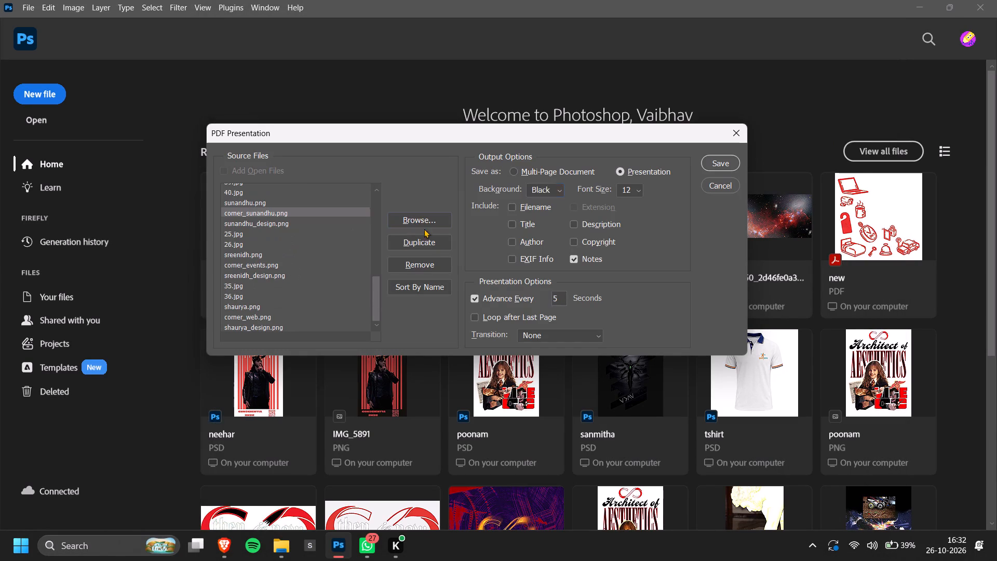
{"action": "scroll", "coordinate": [523, 368], "scroll_direction": "down", "scroll_amount": 20}
{"action": "scroll", "coordinate": [523, 368], "scroll_direction": "down", "scroll_amount": 1}
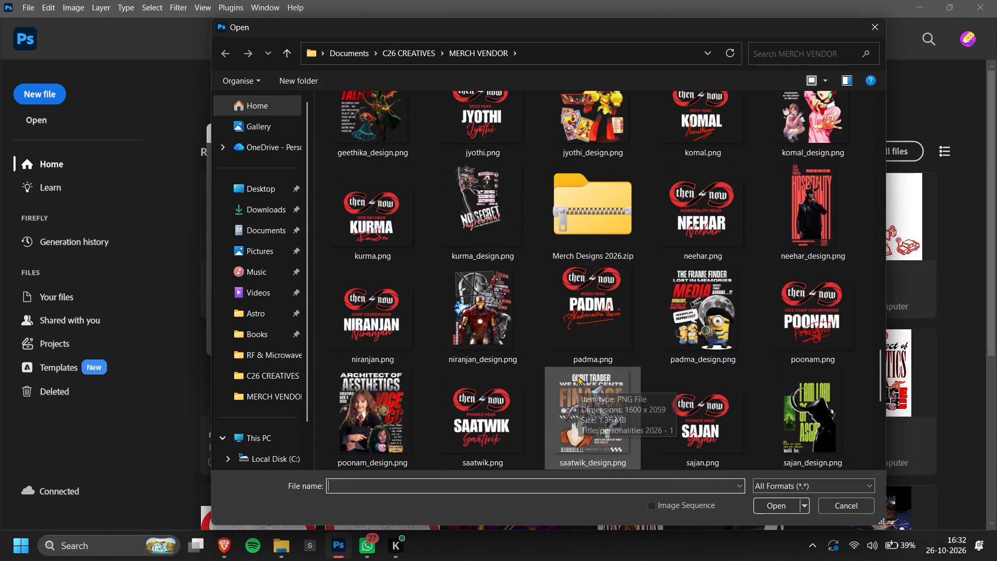
{"action": "scroll", "coordinate": [578, 376], "scroll_direction": "up", "scroll_amount": 1}
{"action": "scroll", "coordinate": [578, 376], "scroll_direction": "down", "scroll_amount": 4}
{"action": "scroll", "coordinate": [578, 376], "scroll_direction": "up", "scroll_amount": 1}
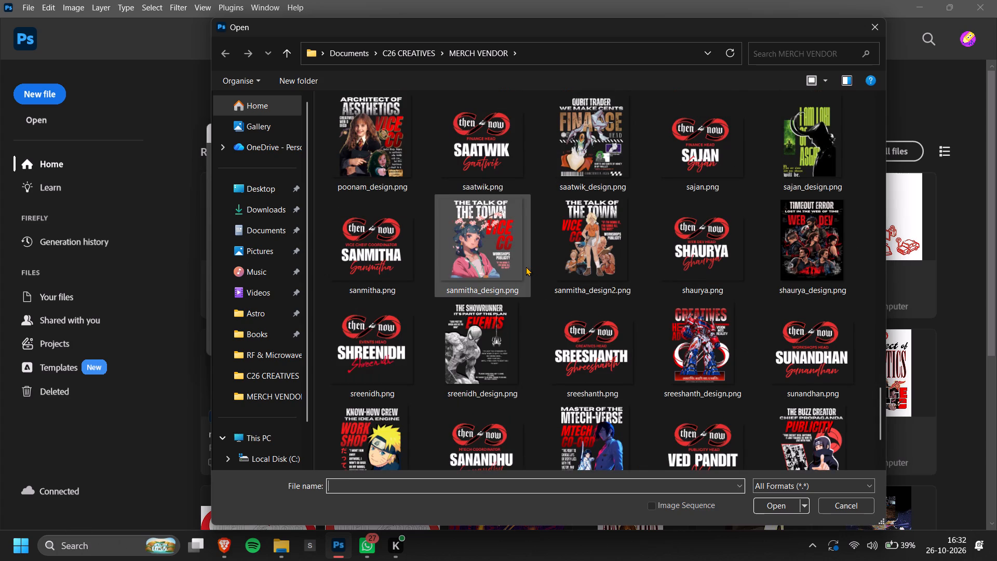
{"action": "scroll", "coordinate": [526, 266], "scroll_direction": "up", "scroll_amount": 12}
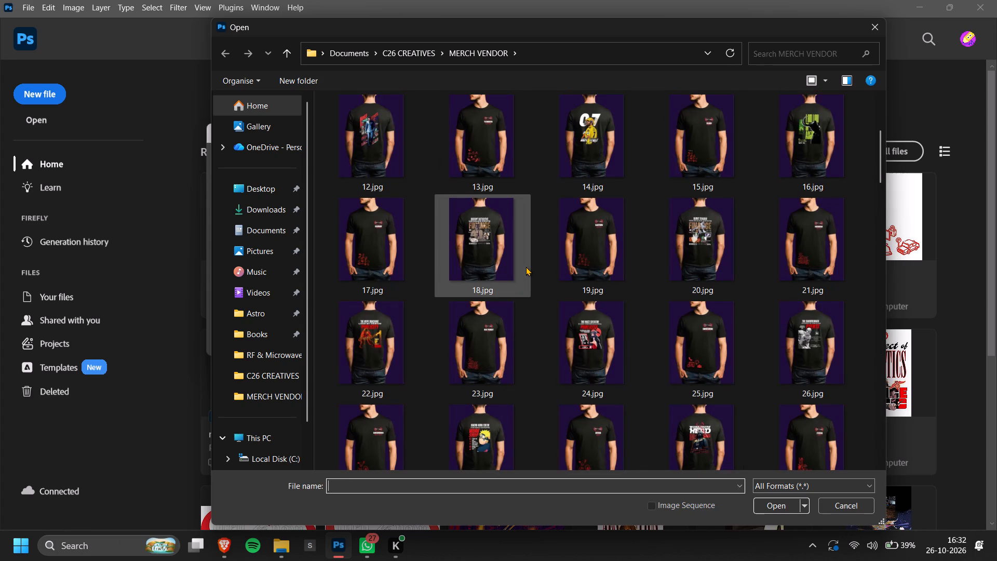
{"action": "scroll", "coordinate": [526, 266], "scroll_direction": "down", "scroll_amount": 1}
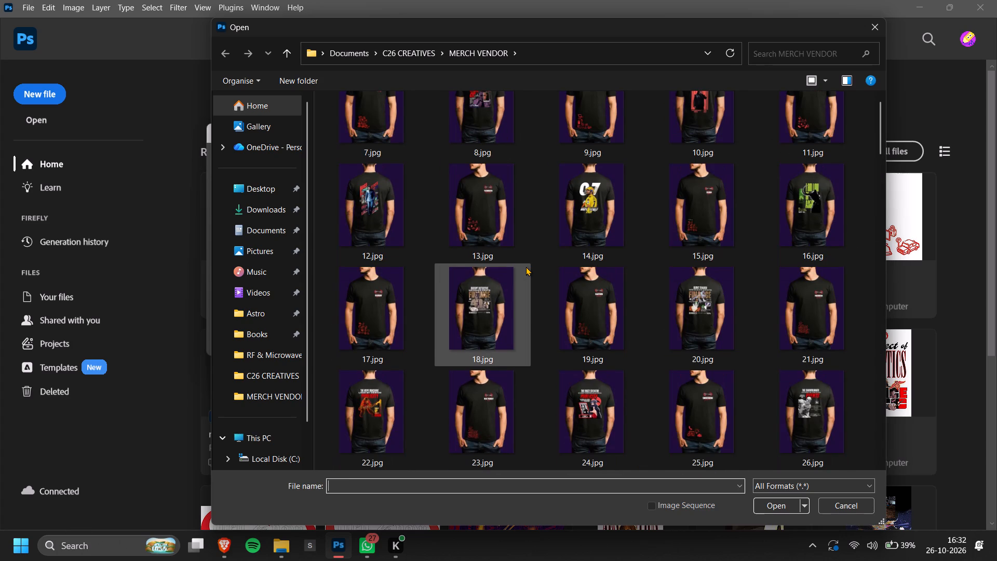
{"action": "scroll", "coordinate": [526, 266], "scroll_direction": "down", "scroll_amount": 1}
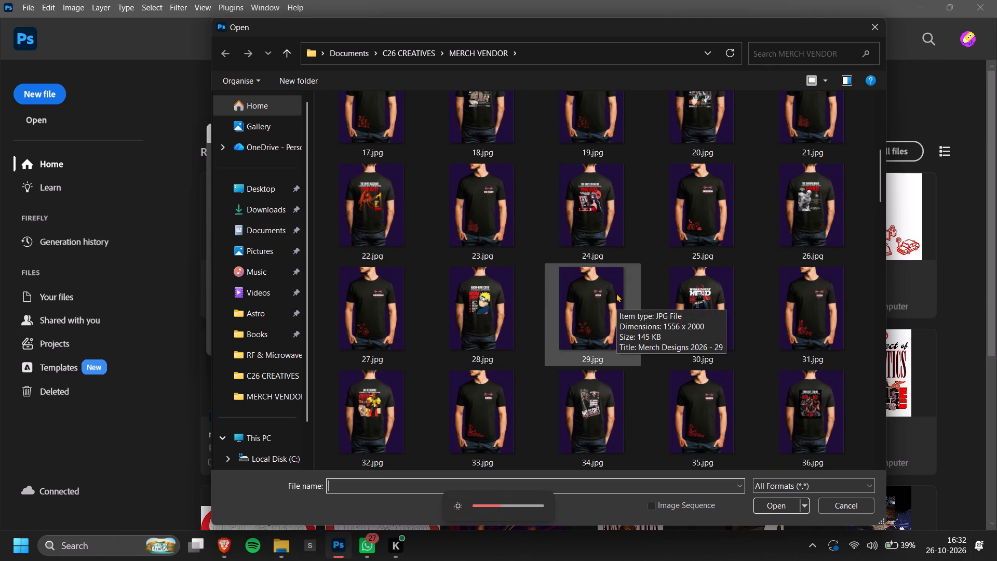
{"action": "scroll", "coordinate": [619, 274], "scroll_direction": "down", "scroll_amount": 1}
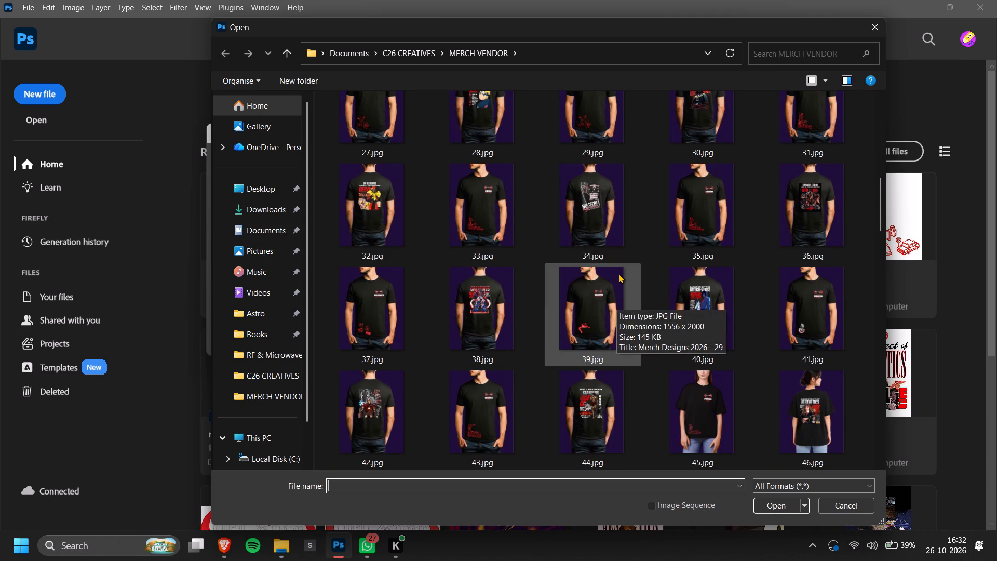
{"action": "scroll", "coordinate": [603, 332], "scroll_direction": "down", "scroll_amount": 2}
{"action": "scroll", "coordinate": [548, 350], "scroll_direction": "up", "scroll_amount": 1}
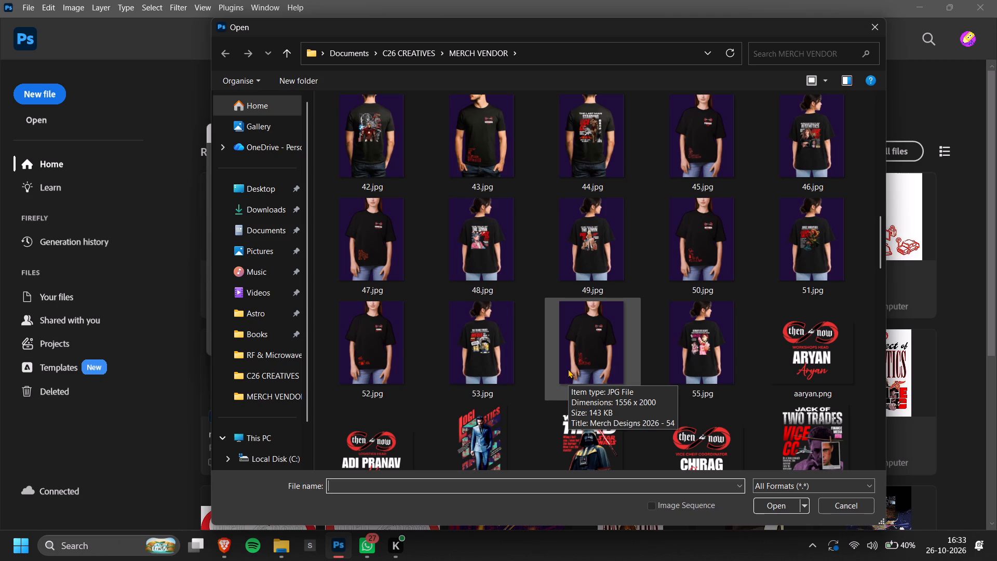
{"action": "left_click", "coordinate": [379, 256]}
{"action": "left_click", "coordinate": [592, 247], "text": "shift"}
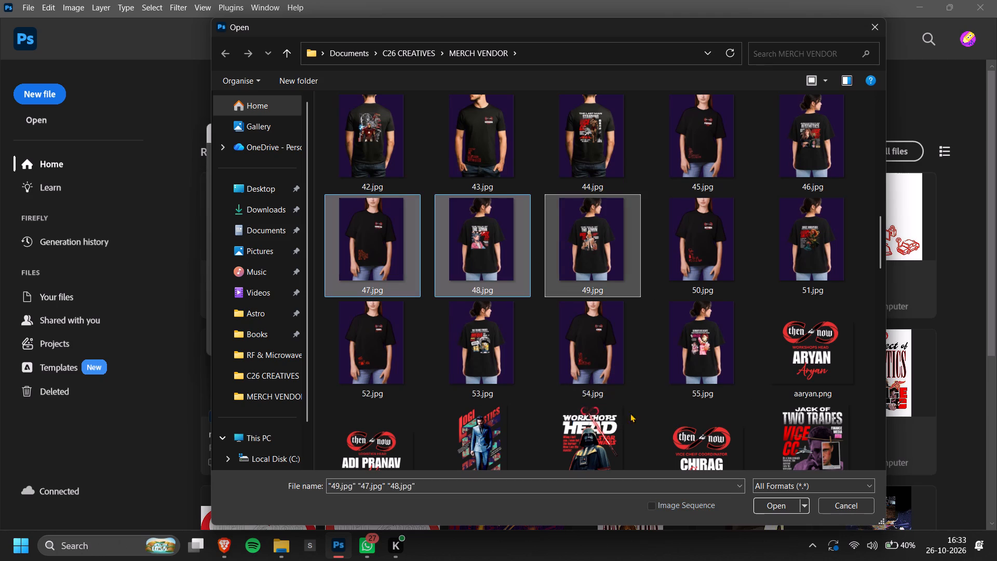
{"action": "left_click", "coordinate": [763, 504]}
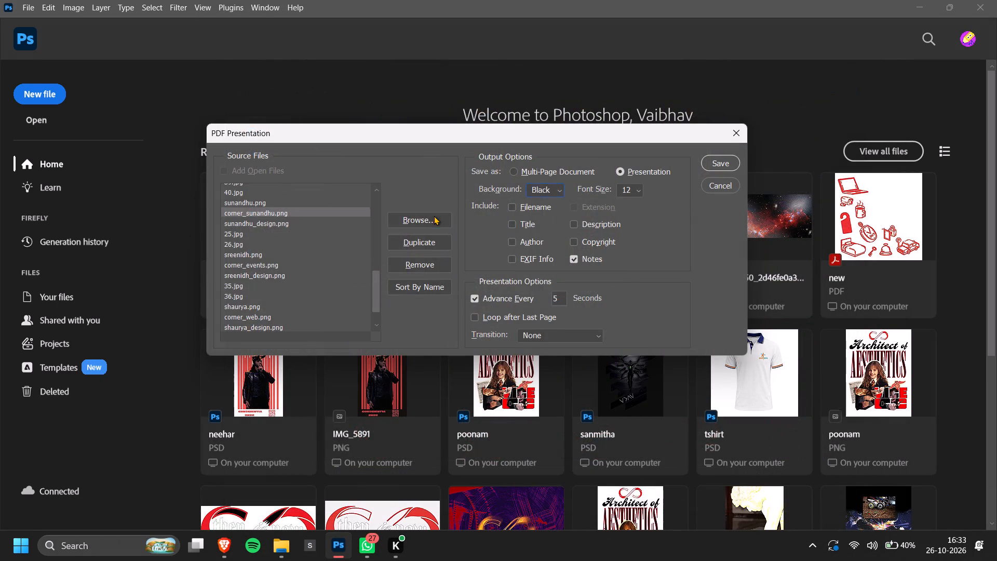
Add the artwork files sanmitha.png, sanmitha_design.png and sanmitha_design2.png, in that order, to the presentation's source files.
{"action": "left_click", "coordinate": [434, 216]}
{"action": "scroll", "coordinate": [614, 287], "scroll_direction": "down", "scroll_amount": 13}
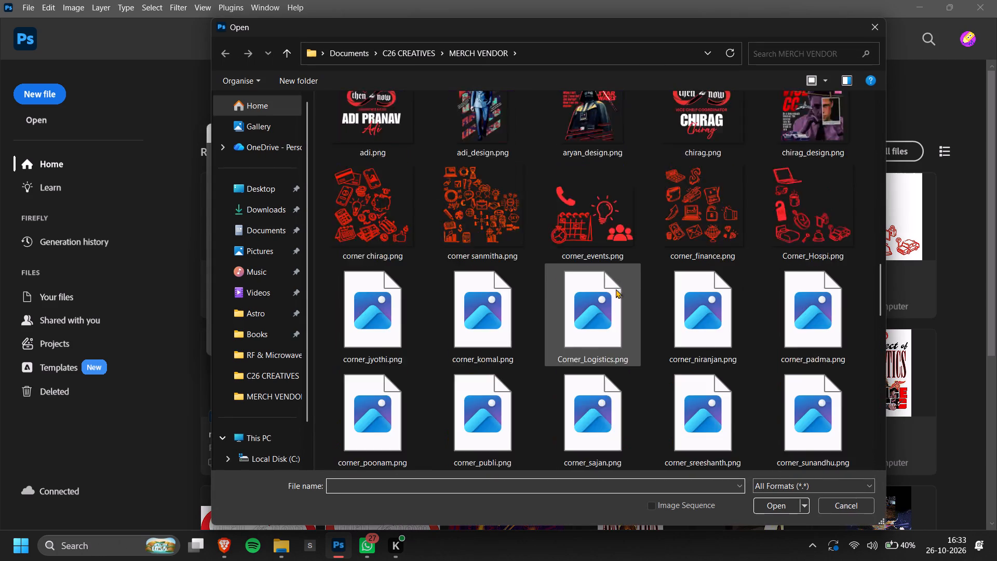
{"action": "scroll", "coordinate": [616, 289], "scroll_direction": "down", "scroll_amount": 7}
{"action": "scroll", "coordinate": [629, 338], "scroll_direction": "down", "scroll_amount": 3}
{"action": "scroll", "coordinate": [649, 327], "scroll_direction": "up", "scroll_amount": 1}
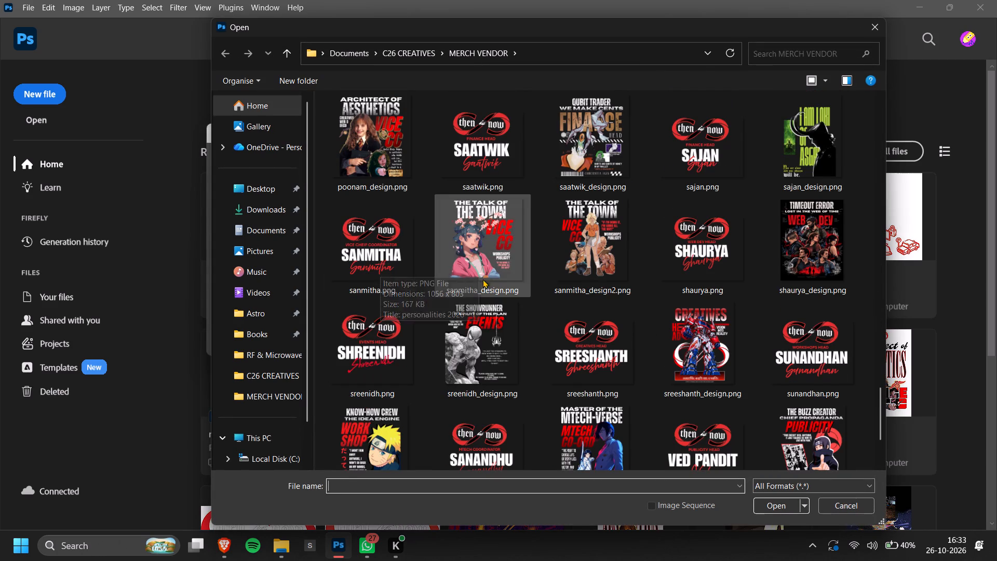
{"action": "double_click", "coordinate": [372, 247]}
{"action": "left_click", "coordinate": [410, 218]}
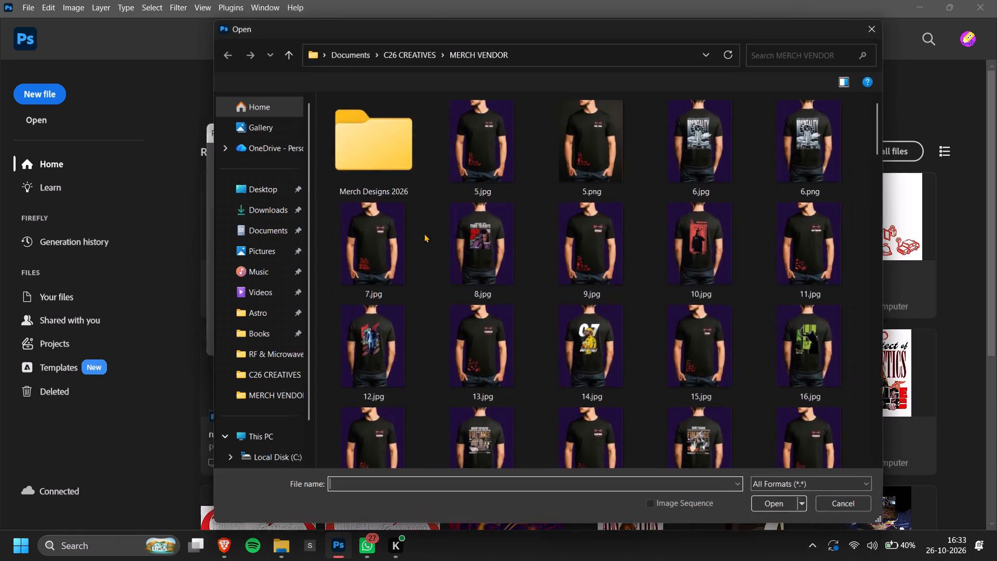
{"action": "scroll", "coordinate": [433, 249], "scroll_direction": "down", "scroll_amount": 20}
{"action": "scroll", "coordinate": [433, 249], "scroll_direction": "down", "scroll_amount": 5}
{"action": "scroll", "coordinate": [469, 303], "scroll_direction": "up", "scroll_amount": 1}
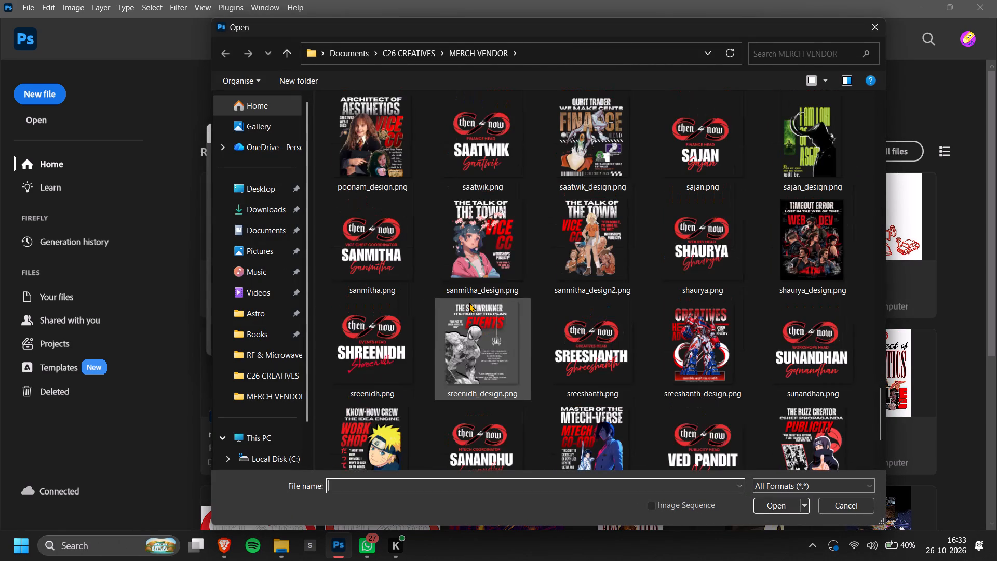
{"action": "double_click", "coordinate": [474, 253]}
{"action": "left_click", "coordinate": [413, 223]}
{"action": "scroll", "coordinate": [505, 289], "scroll_direction": "down", "scroll_amount": 4}
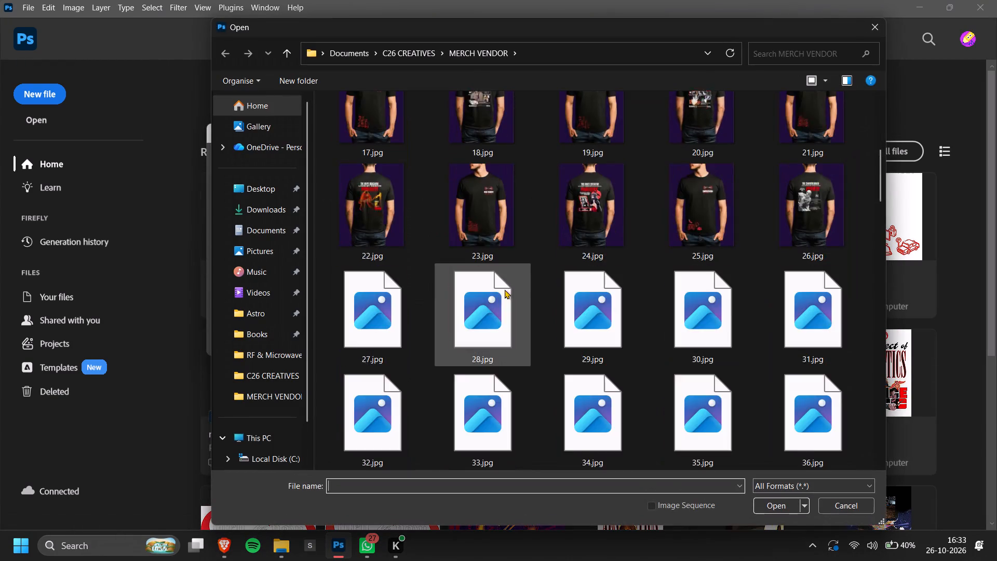
{"action": "scroll", "coordinate": [505, 289], "scroll_direction": "down", "scroll_amount": 19}
{"action": "double_click", "coordinate": [589, 137]}
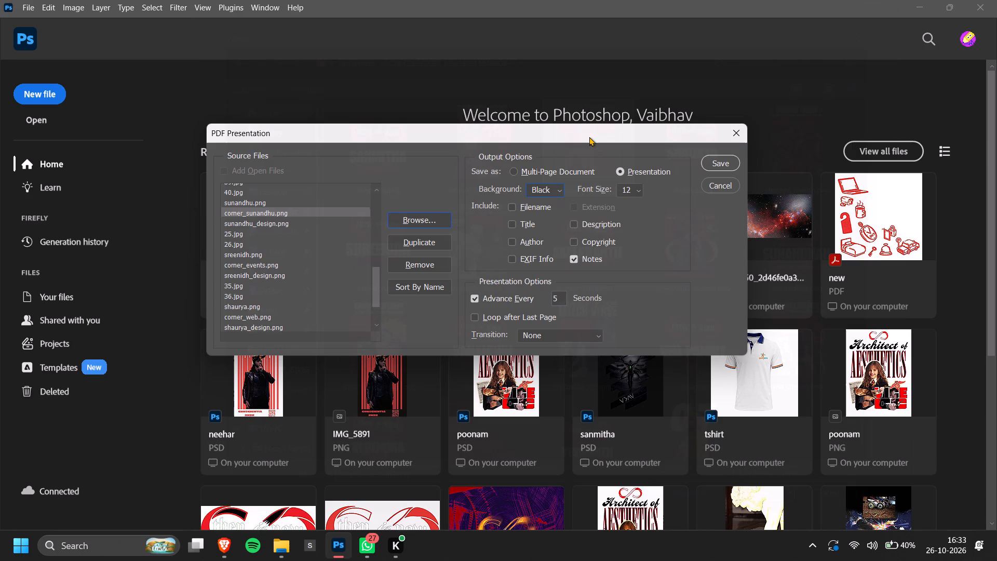
{"action": "scroll", "coordinate": [278, 244], "scroll_direction": "down", "scroll_amount": 10}
Add the shirt mockups 15.jpg and 16.jpg to the presentation's source files.
{"action": "left_click", "coordinate": [408, 212]}
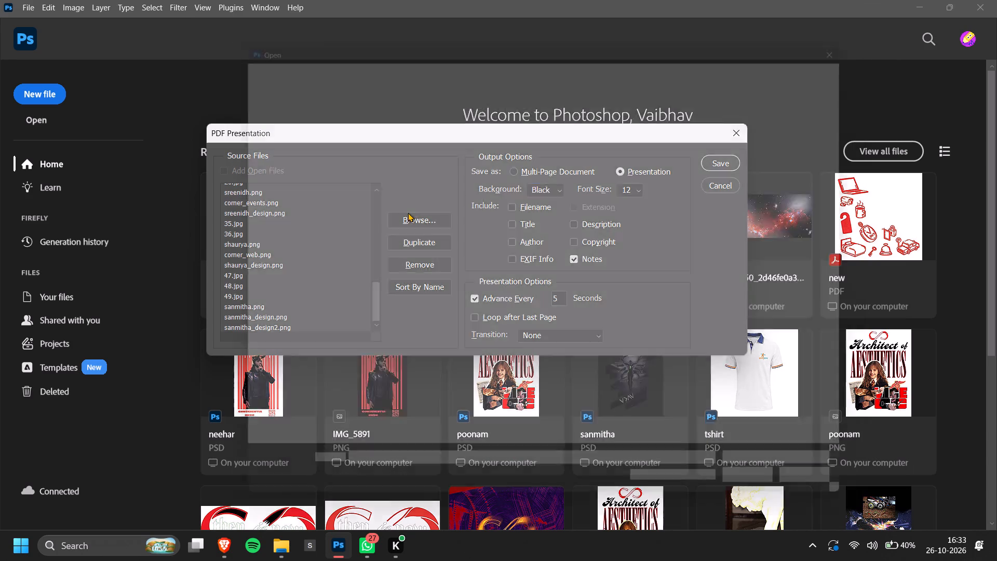
{"action": "scroll", "coordinate": [569, 288], "scroll_direction": "up", "scroll_amount": 3}
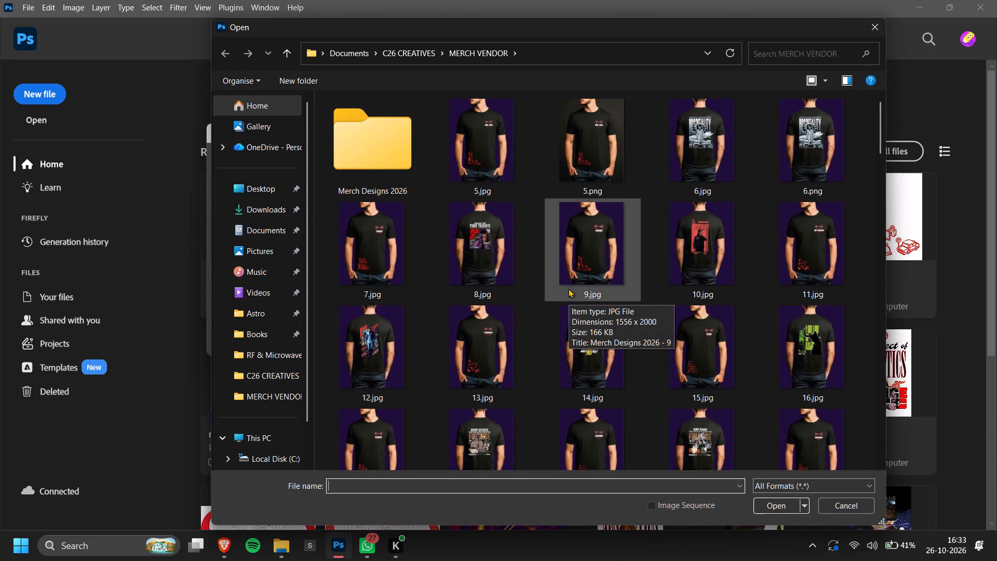
{"action": "scroll", "coordinate": [569, 288], "scroll_direction": "down", "scroll_amount": 20}
{"action": "scroll", "coordinate": [569, 288], "scroll_direction": "down", "scroll_amount": 3}
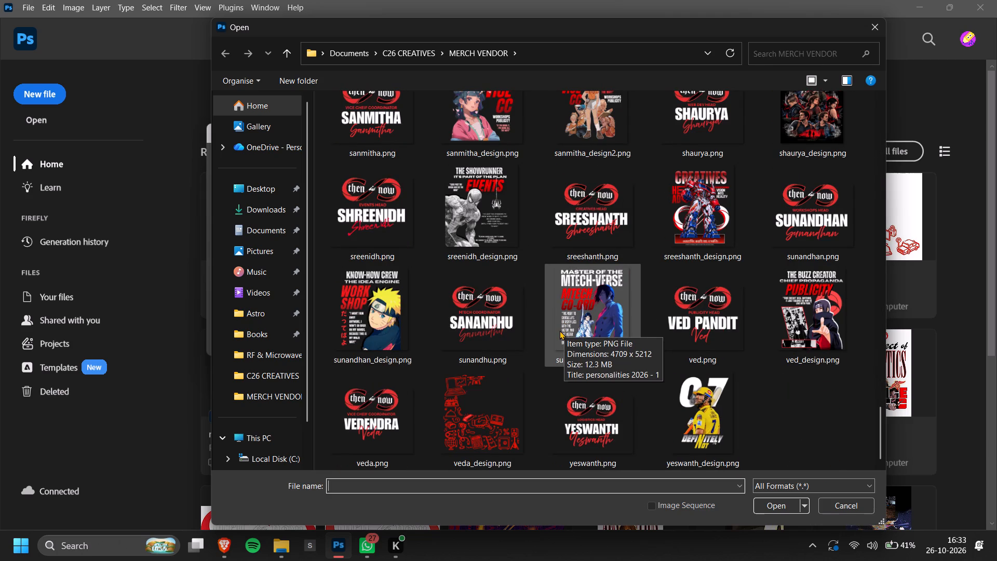
{"action": "scroll", "coordinate": [560, 330], "scroll_direction": "up", "scroll_amount": 1}
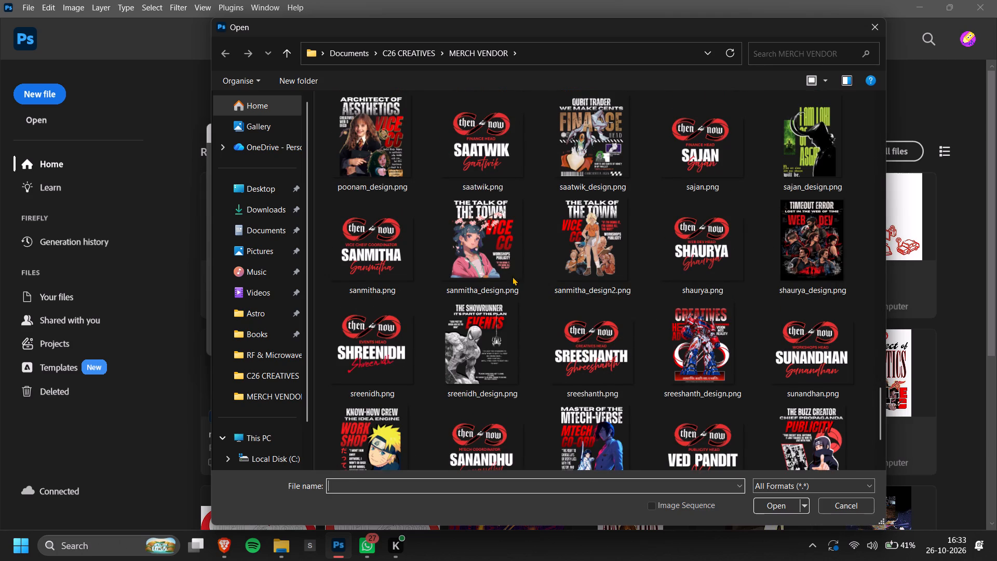
{"action": "scroll", "coordinate": [512, 280], "scroll_direction": "up", "scroll_amount": 15}
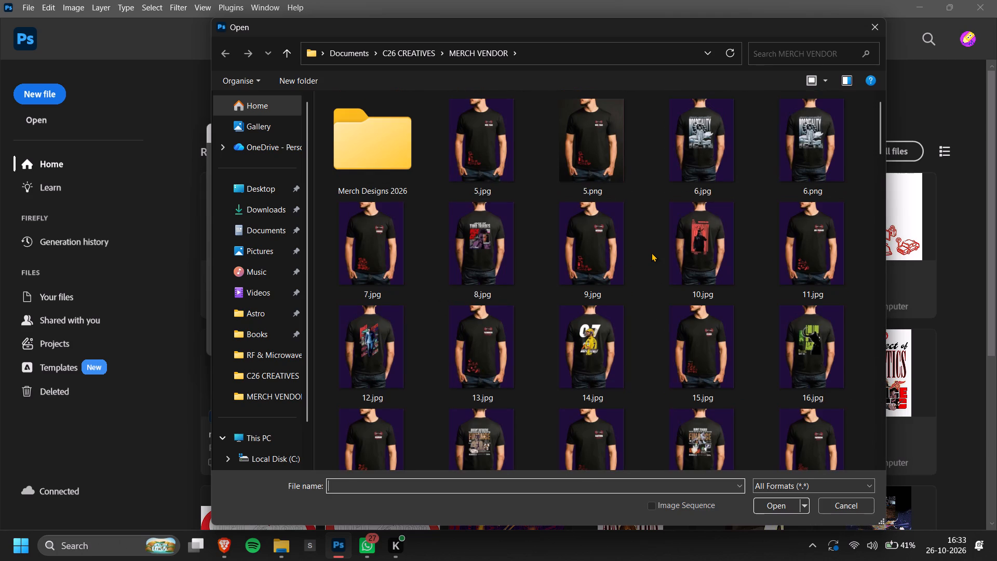
{"action": "scroll", "coordinate": [655, 257], "scroll_direction": "down", "scroll_amount": 1}
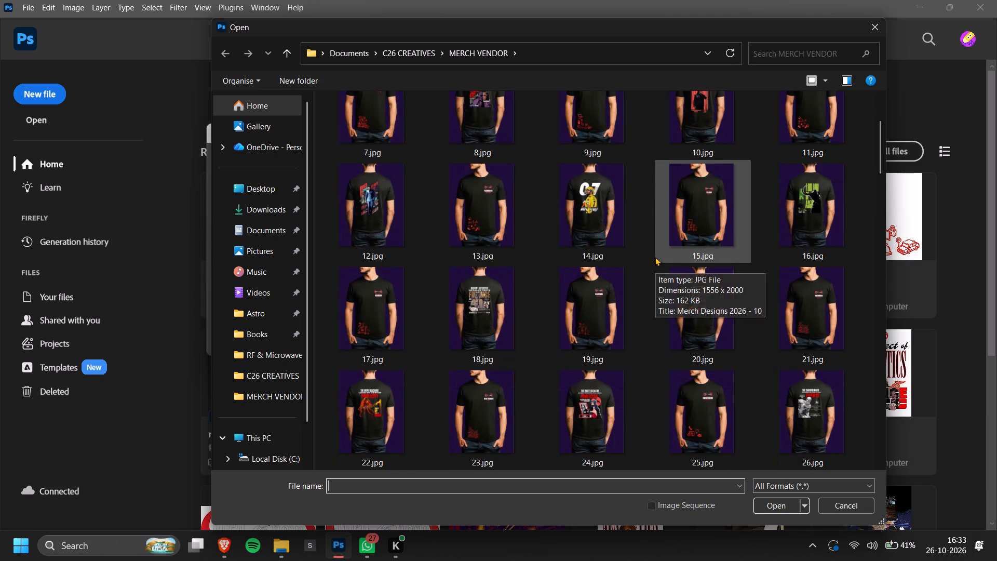
{"action": "left_click", "coordinate": [692, 234]}
{"action": "left_click", "coordinate": [843, 208], "text": "shift"}
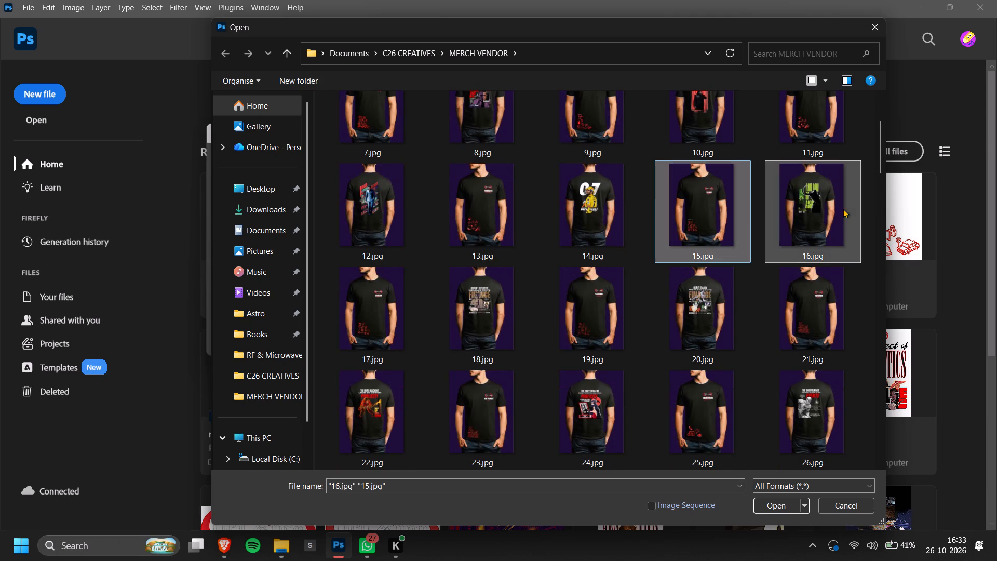
{"action": "left_click", "coordinate": [780, 511]}
Add the artwork files corner_sajan.png, sajan.png and sajan_design.png, in that order, to the presentation's source files.
{"action": "left_click", "coordinate": [437, 229]}
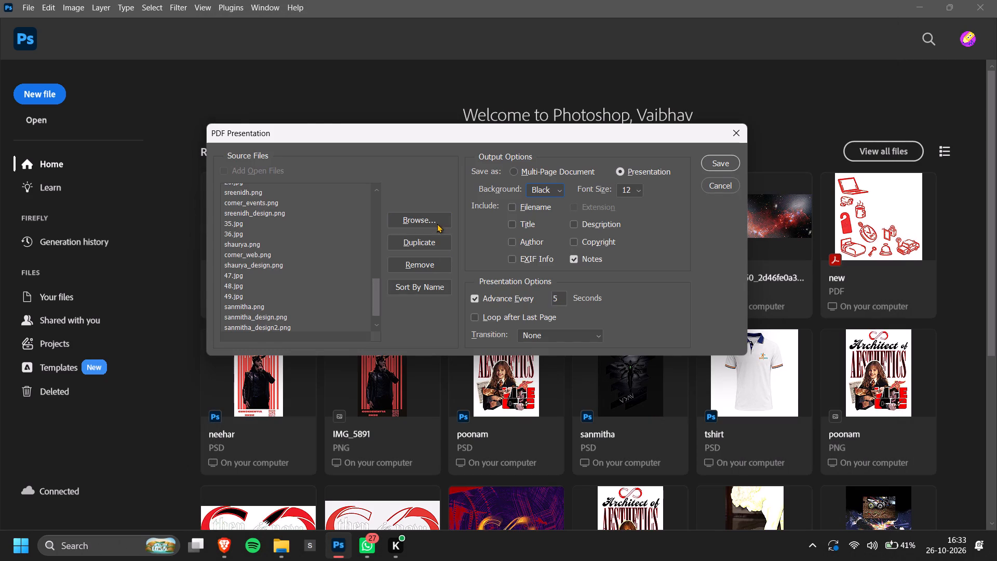
{"action": "left_click", "coordinate": [437, 223]}
{"action": "scroll", "coordinate": [706, 285], "scroll_direction": "down", "scroll_amount": 10}
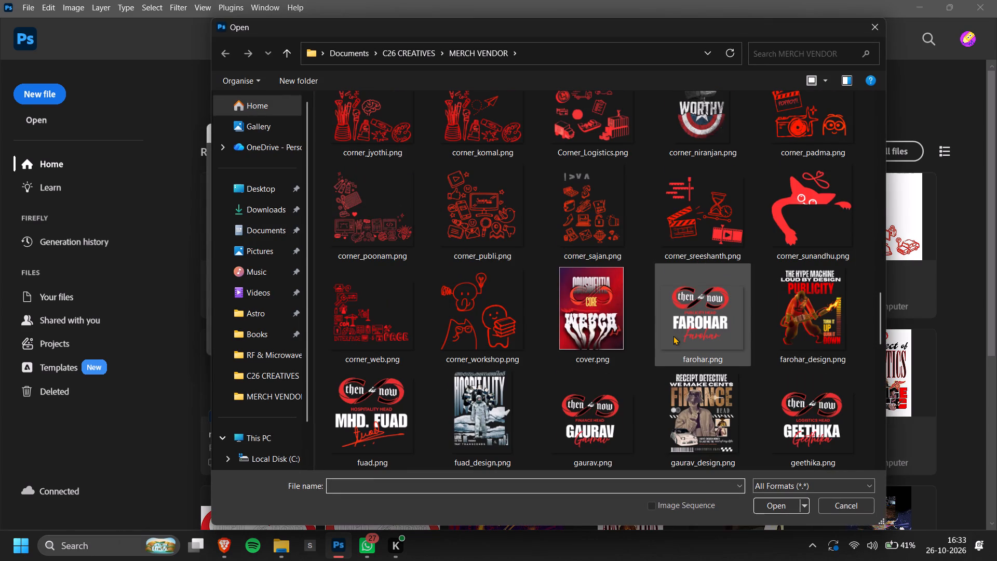
{"action": "double_click", "coordinate": [586, 223]}
{"action": "left_click", "coordinate": [437, 219]}
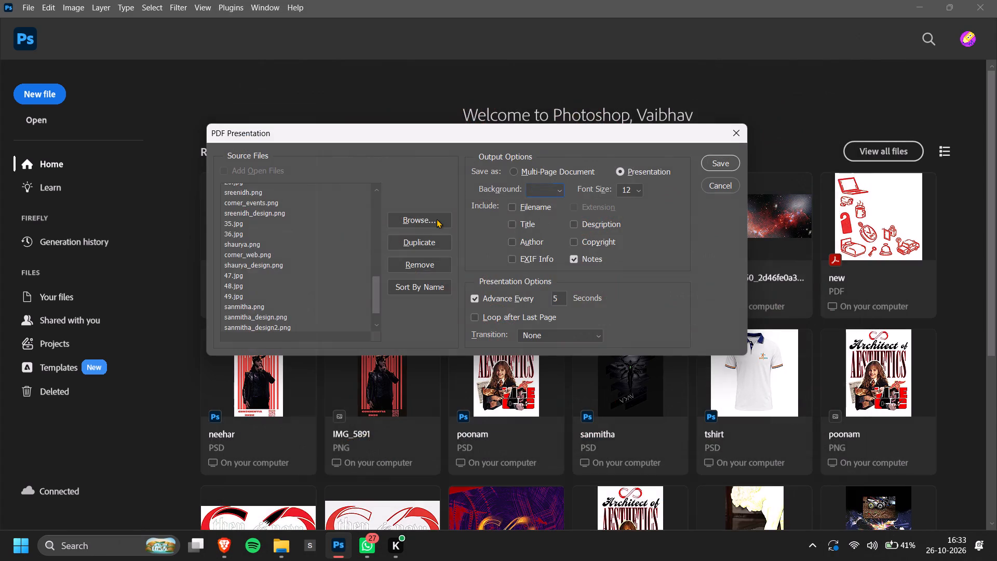
{"action": "scroll", "coordinate": [708, 243], "scroll_direction": "down", "scroll_amount": 20}
{"action": "scroll", "coordinate": [708, 243], "scroll_direction": "down", "scroll_amount": 2}
{"action": "scroll", "coordinate": [759, 303], "scroll_direction": "up", "scroll_amount": 1}
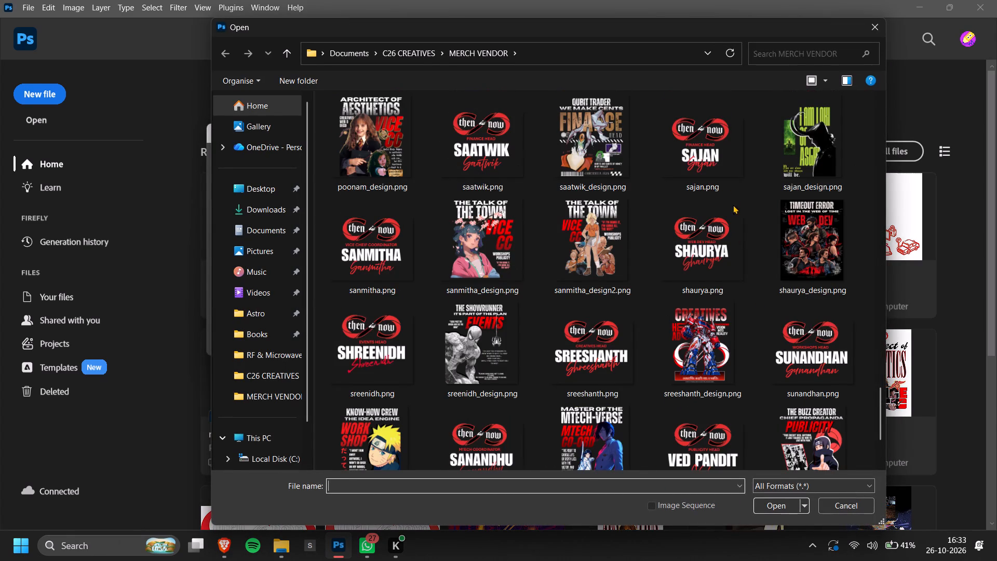
{"action": "double_click", "coordinate": [713, 152]}
{"action": "left_click", "coordinate": [407, 222]}
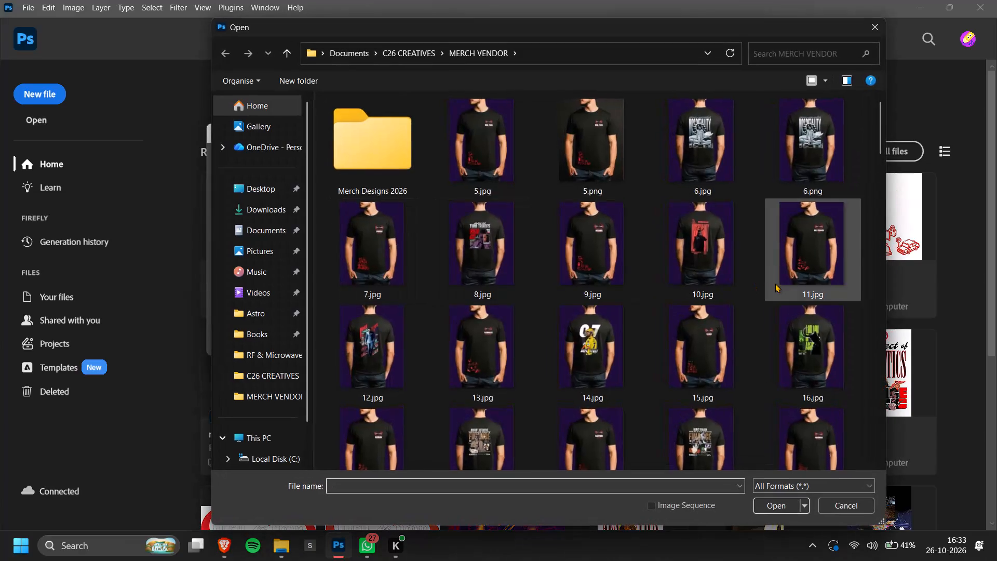
{"action": "scroll", "coordinate": [776, 283], "scroll_direction": "down", "scroll_amount": 18}
{"action": "double_click", "coordinate": [790, 212]}
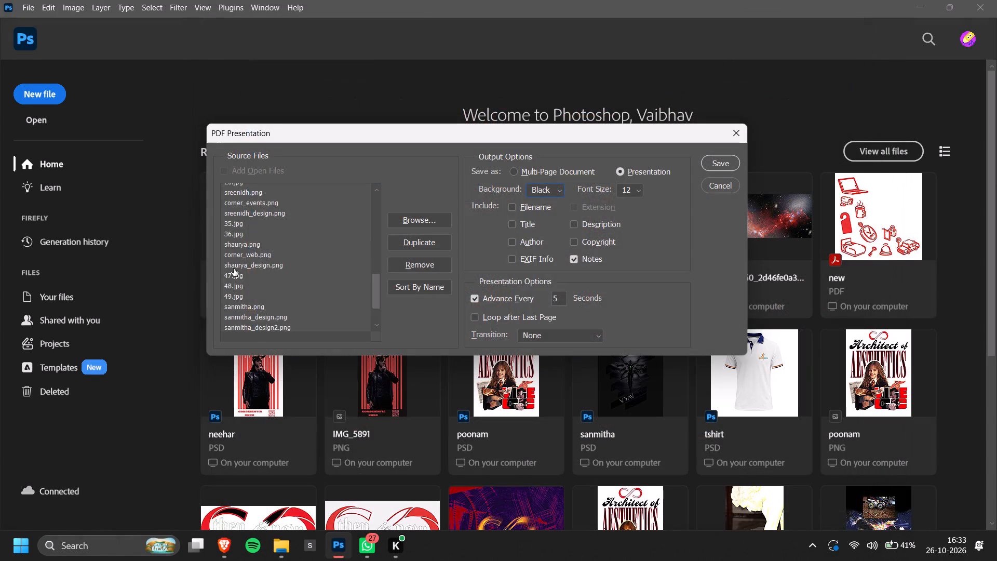
Reorder the source files so that corner_sajan.png sits between sajan.png and sajan_design.png.
{"action": "scroll", "coordinate": [246, 270], "scroll_direction": "down", "scroll_amount": 8}
{"action": "left_click_drag", "start_coordinate": [256, 306], "coordinate": [265, 315]}
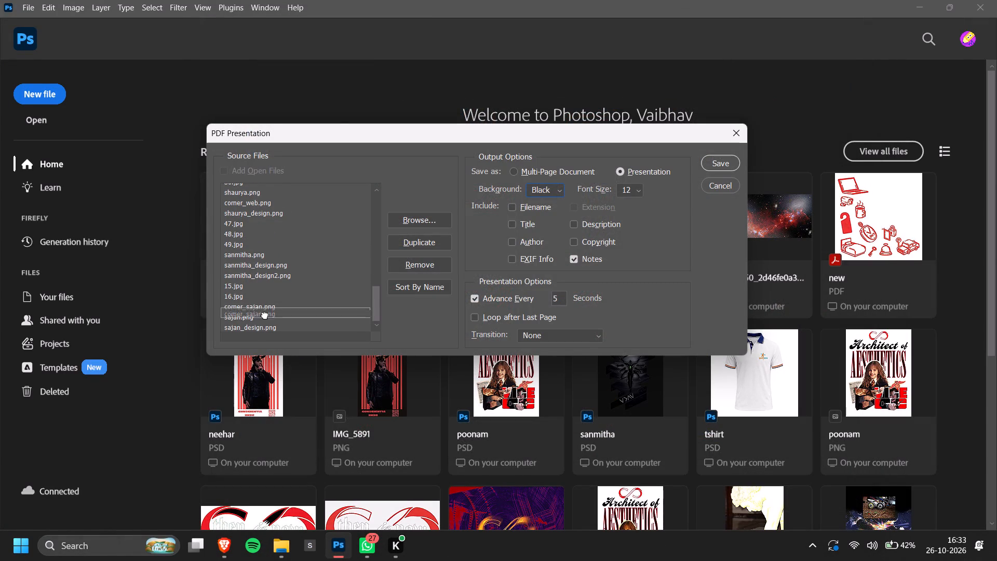
{"action": "left_click_drag", "start_coordinate": [265, 315], "coordinate": [267, 323]}
{"action": "scroll", "coordinate": [267, 323], "scroll_direction": "down", "scroll_amount": 5}
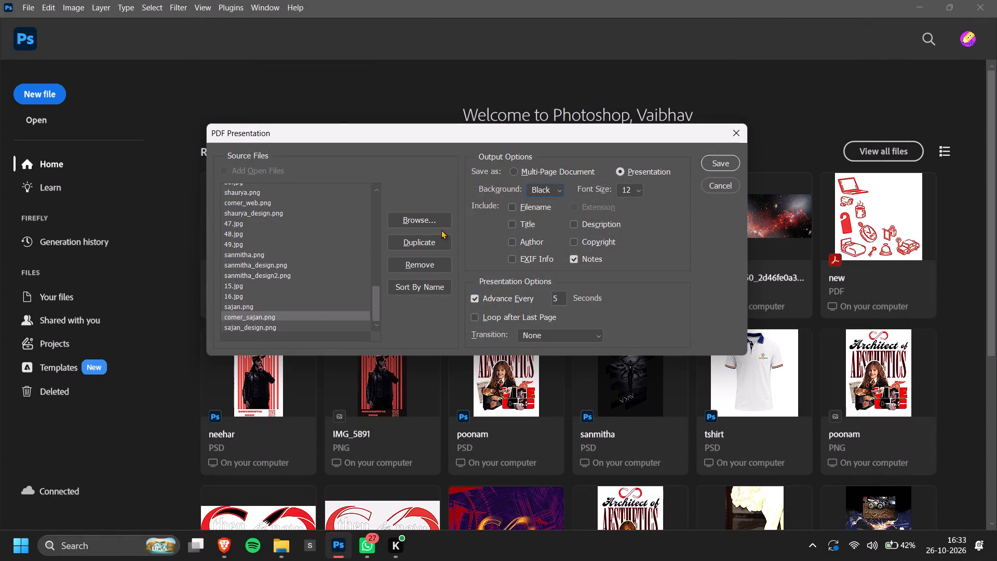
{"action": "left_click", "coordinate": [317, 327]}
Add the shirt mockups 19.jpg and 20.jpg to the presentation's source files.
{"action": "left_click", "coordinate": [410, 224]}
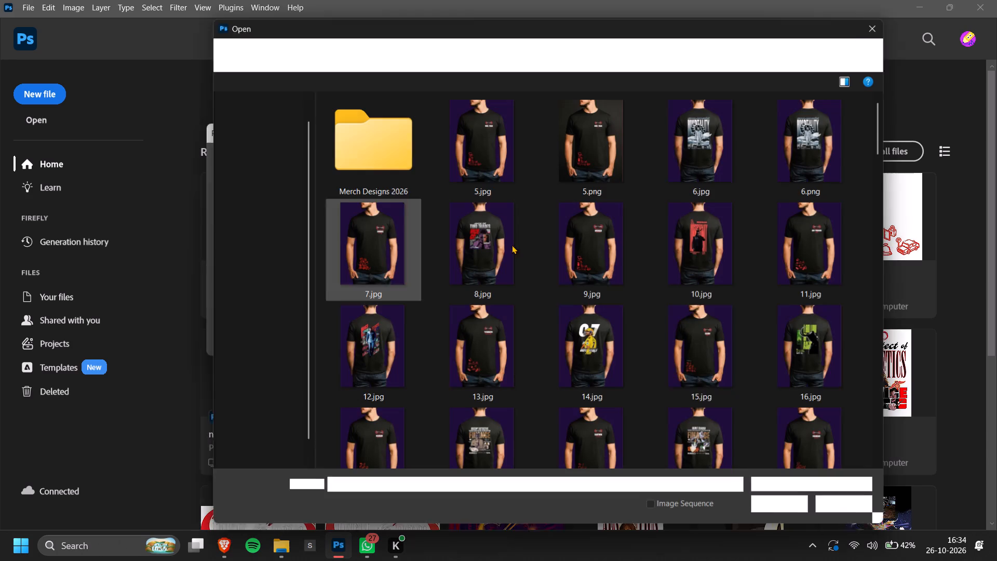
{"action": "scroll", "coordinate": [655, 302], "scroll_direction": "down", "scroll_amount": 14}
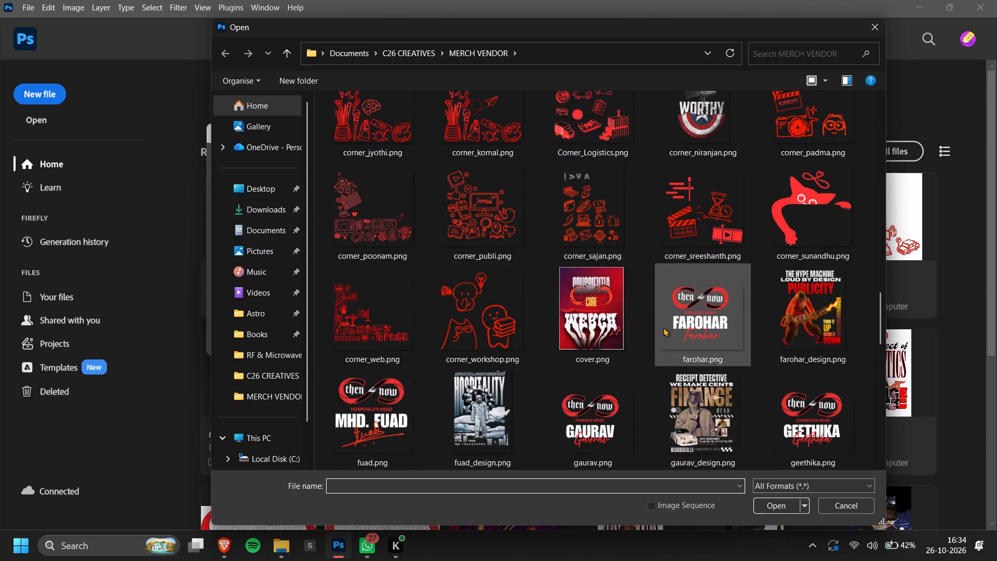
{"action": "scroll", "coordinate": [665, 329], "scroll_direction": "up", "scroll_amount": 3}
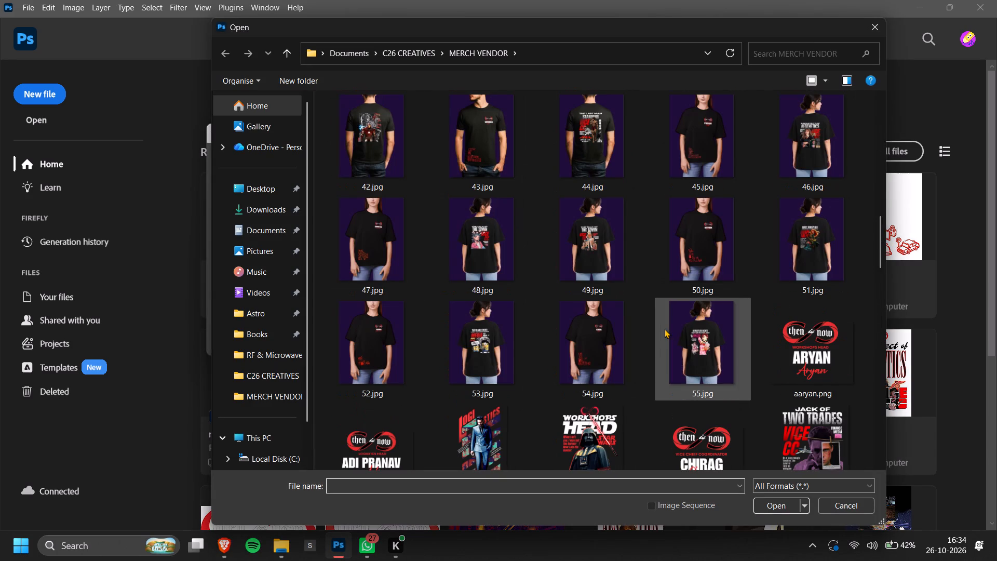
{"action": "scroll", "coordinate": [667, 331], "scroll_direction": "down", "scroll_amount": 4}
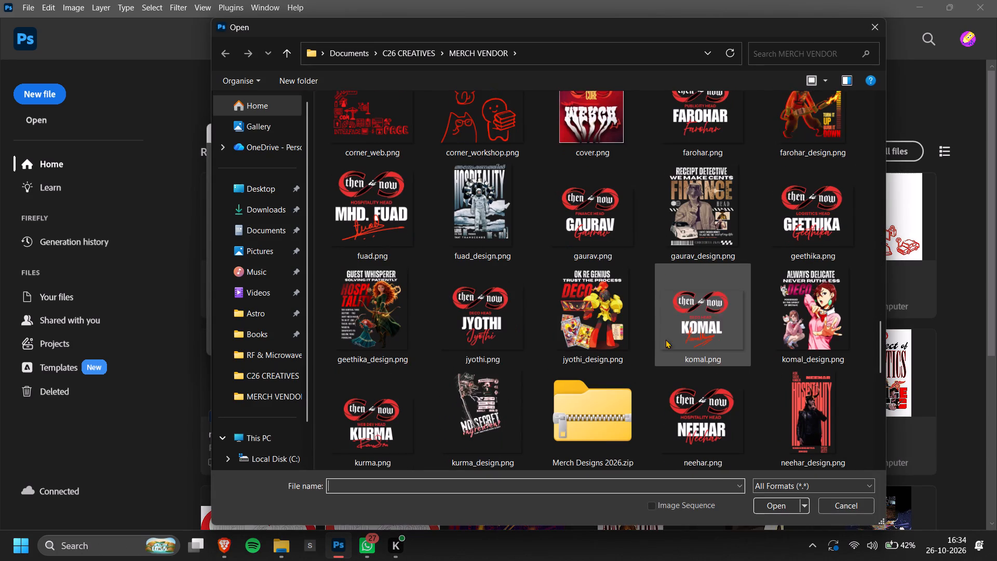
{"action": "scroll", "coordinate": [651, 349], "scroll_direction": "down", "scroll_amount": 1}
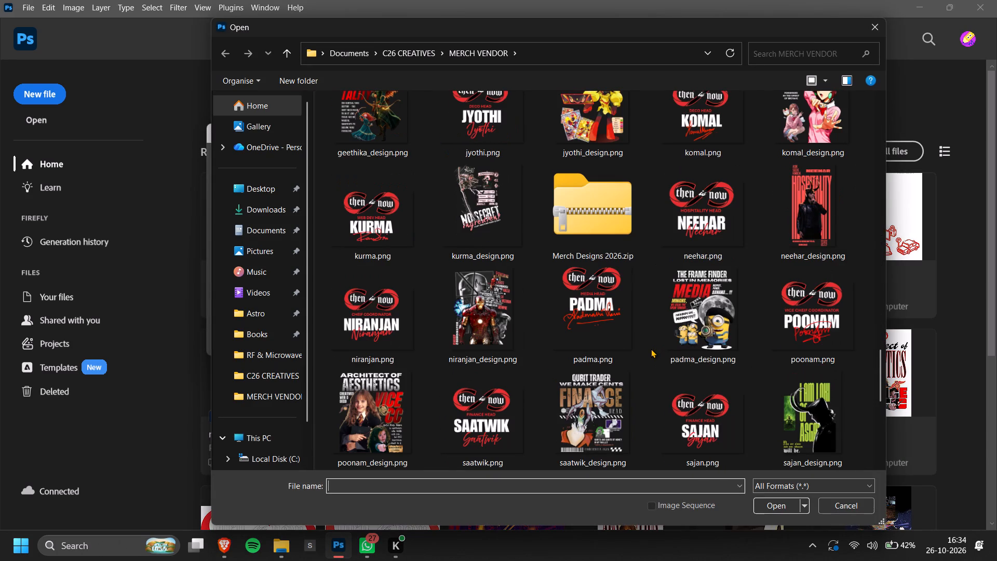
{"action": "scroll", "coordinate": [670, 412], "scroll_direction": "down", "scroll_amount": 1}
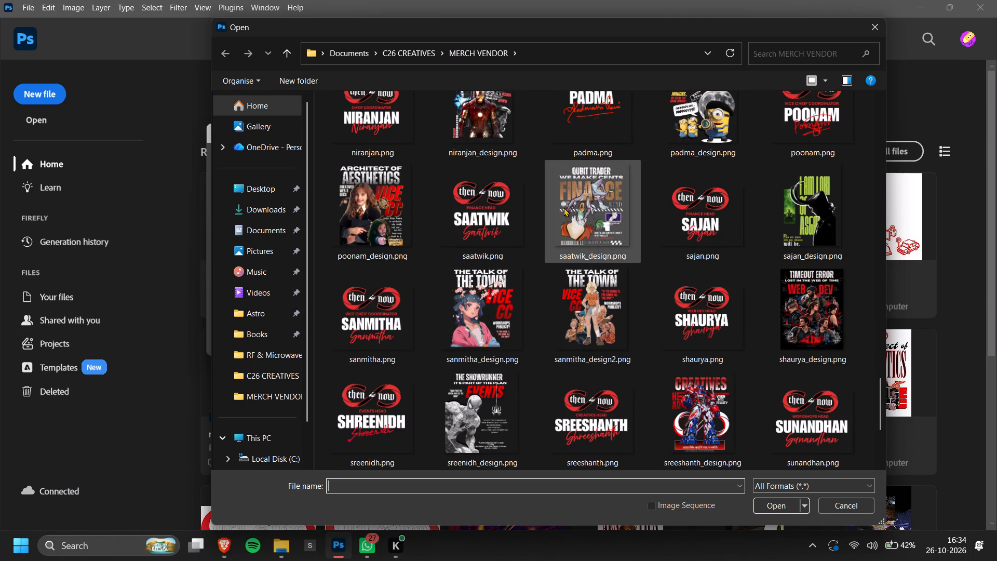
{"action": "scroll", "coordinate": [598, 357], "scroll_direction": "up", "scroll_amount": 8}
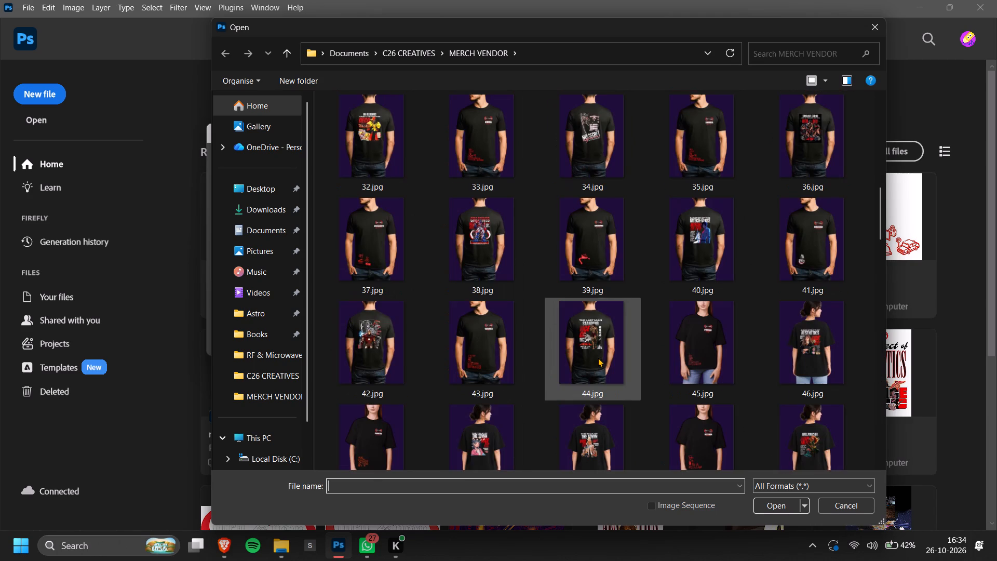
{"action": "scroll", "coordinate": [598, 357], "scroll_direction": "down", "scroll_amount": 1}
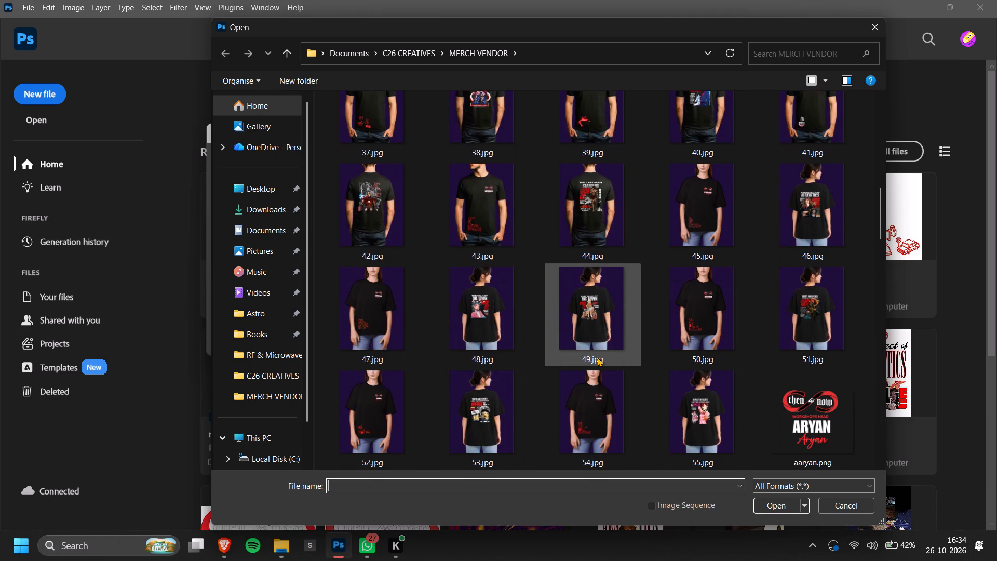
{"action": "scroll", "coordinate": [598, 357], "scroll_direction": "down", "scroll_amount": 1}
{"action": "scroll", "coordinate": [598, 357], "scroll_direction": "up", "scroll_amount": 1}
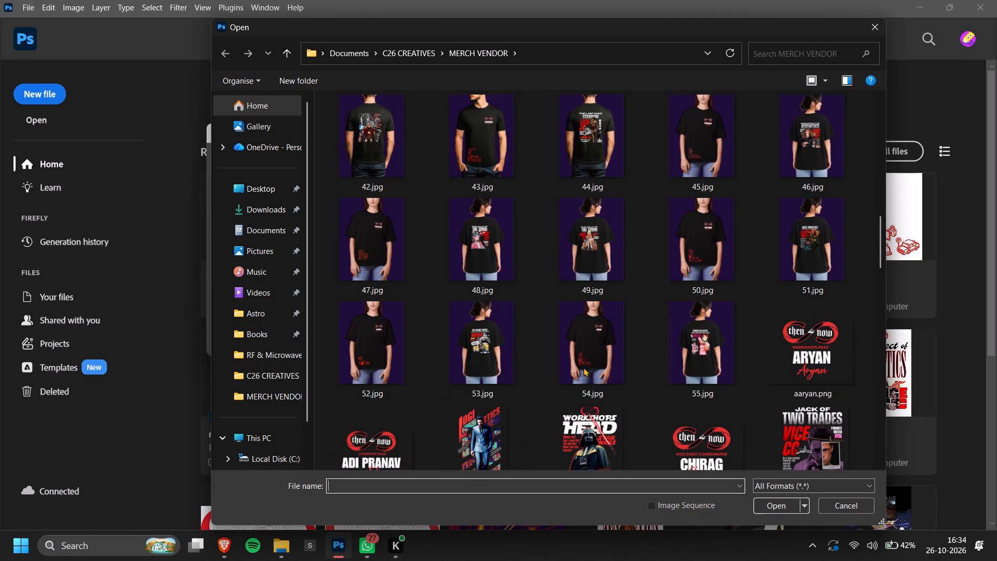
{"action": "scroll", "coordinate": [569, 372], "scroll_direction": "up", "scroll_amount": 1}
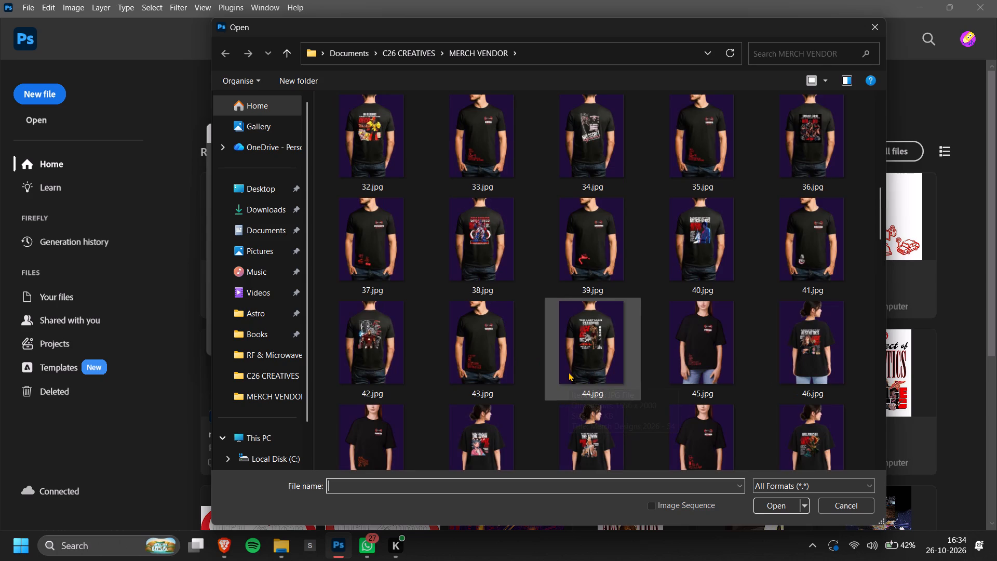
{"action": "scroll", "coordinate": [604, 368], "scroll_direction": "up", "scroll_amount": 1}
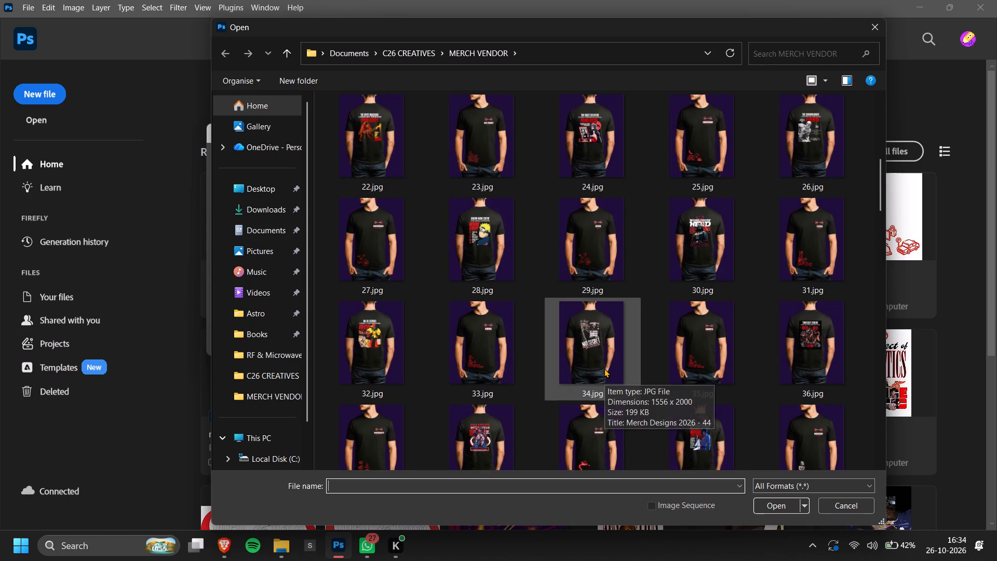
{"action": "scroll", "coordinate": [616, 379], "scroll_direction": "up", "scroll_amount": 1}
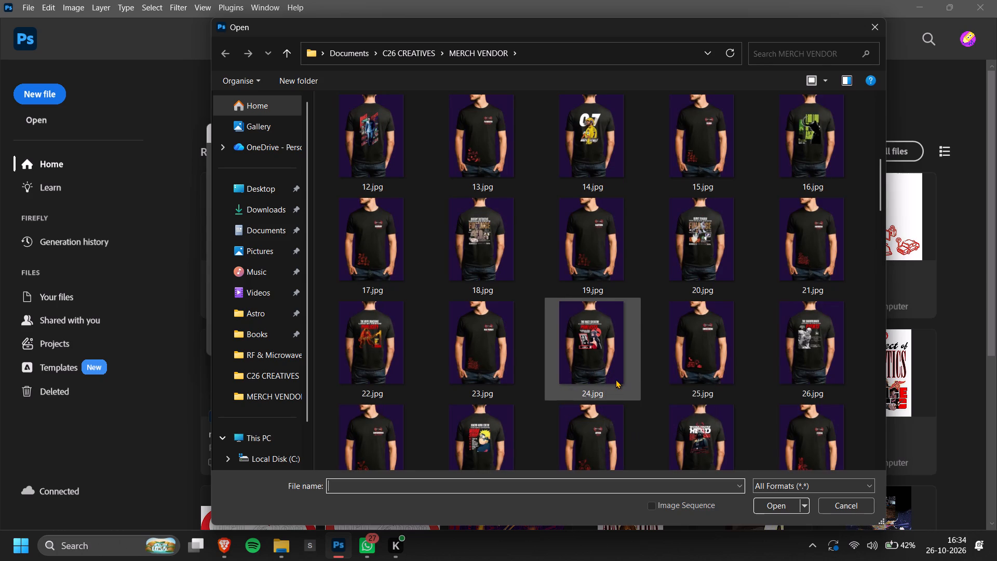
{"action": "left_click", "coordinate": [600, 247]}
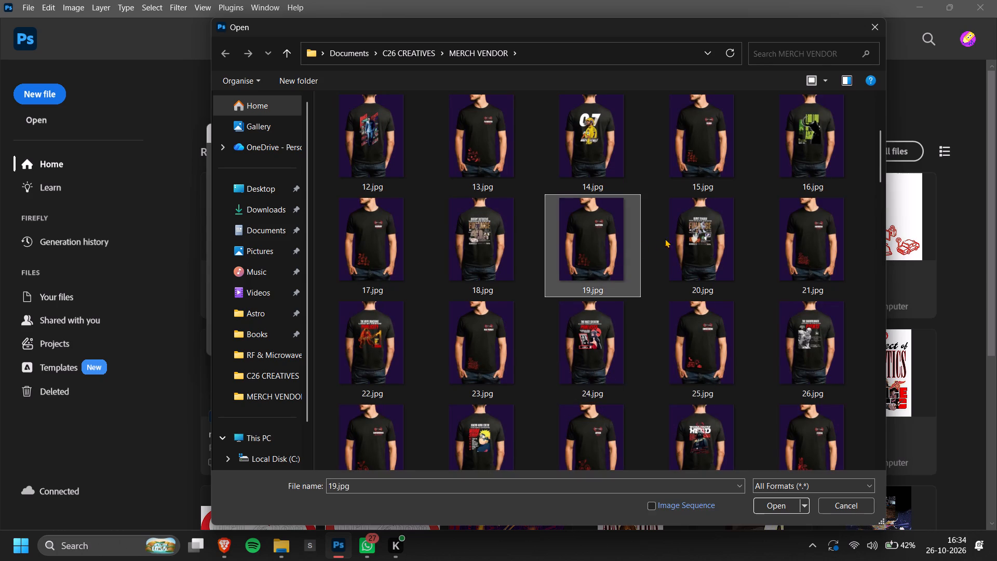
{"action": "left_click", "coordinate": [689, 231], "text": "shift"}
{"action": "left_click", "coordinate": [786, 502]}
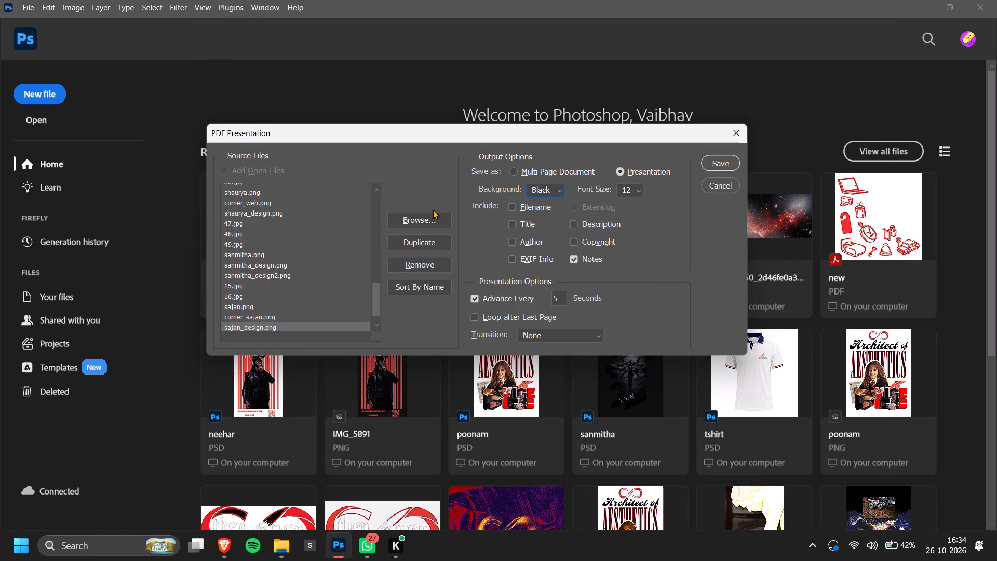
Add the artwork files saatwik.png, corner_finance.png and saatwik_design.png, in that order, to the presentation's source files.
{"action": "scroll", "coordinate": [263, 283], "scroll_direction": "down", "scroll_amount": 8}
{"action": "left_click", "coordinate": [281, 338]}
{"action": "left_click", "coordinate": [278, 330]}
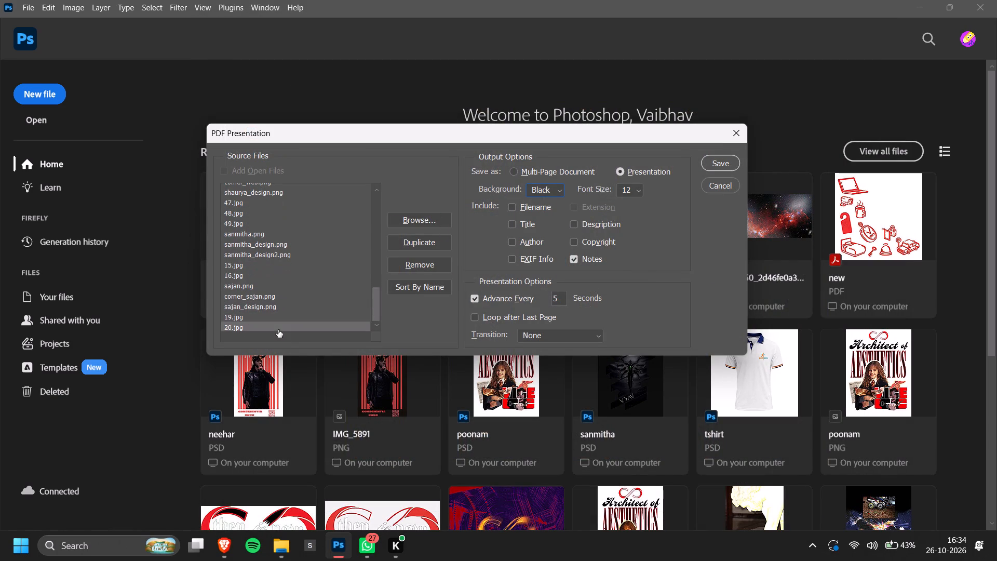
{"action": "left_click", "coordinate": [435, 222]}
{"action": "scroll", "coordinate": [637, 300], "scroll_direction": "down", "scroll_amount": 13}
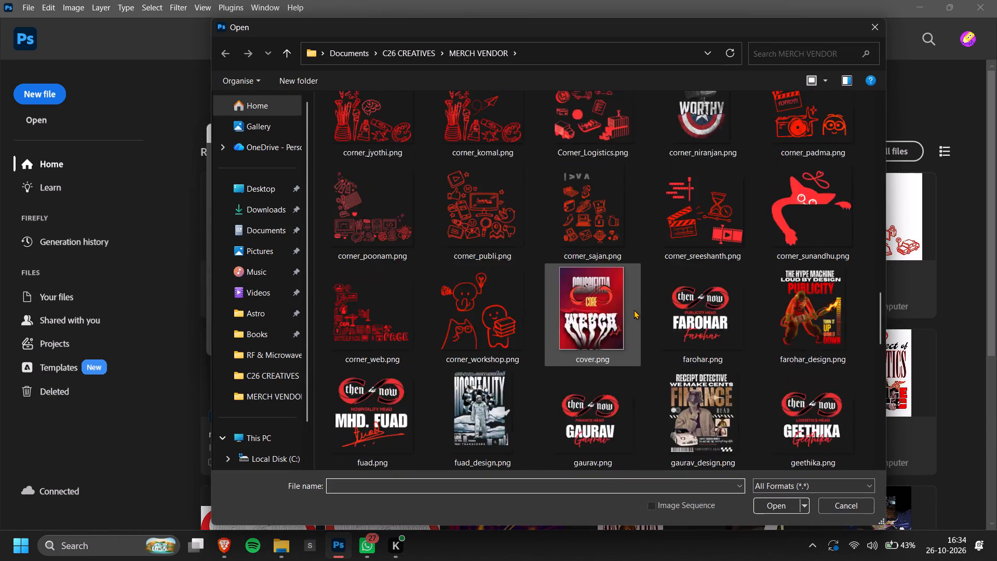
{"action": "scroll", "coordinate": [634, 310], "scroll_direction": "down", "scroll_amount": 8}
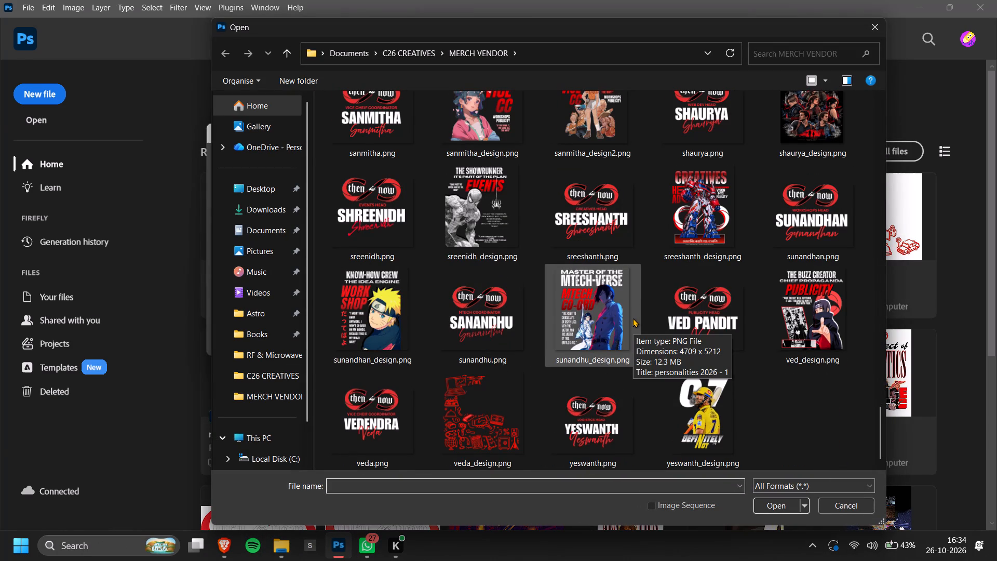
{"action": "scroll", "coordinate": [662, 336], "scroll_direction": "up", "scroll_amount": 1}
{"action": "double_click", "coordinate": [485, 139]}
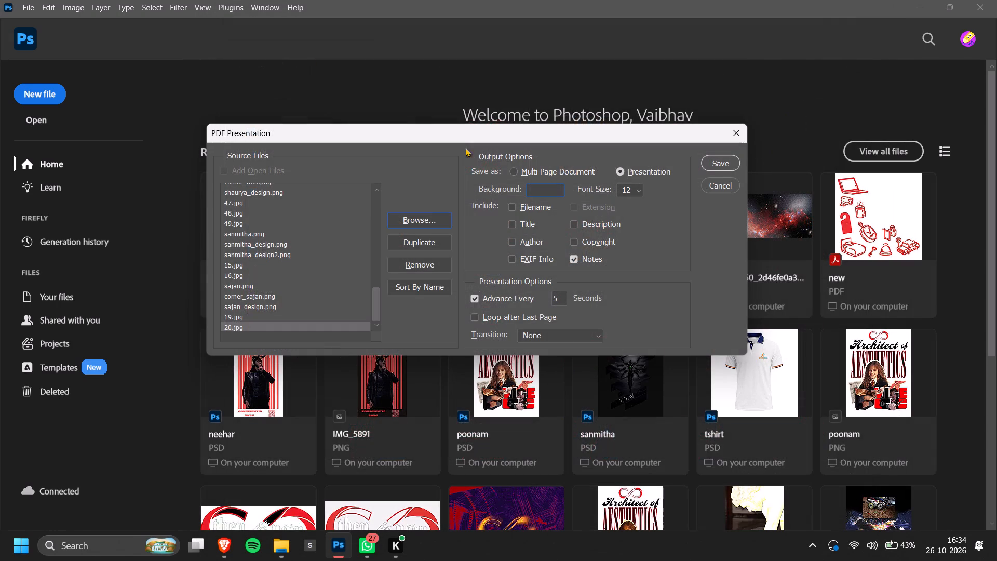
{"action": "left_click", "coordinate": [423, 212]}
{"action": "scroll", "coordinate": [663, 290], "scroll_direction": "down", "scroll_amount": 10}
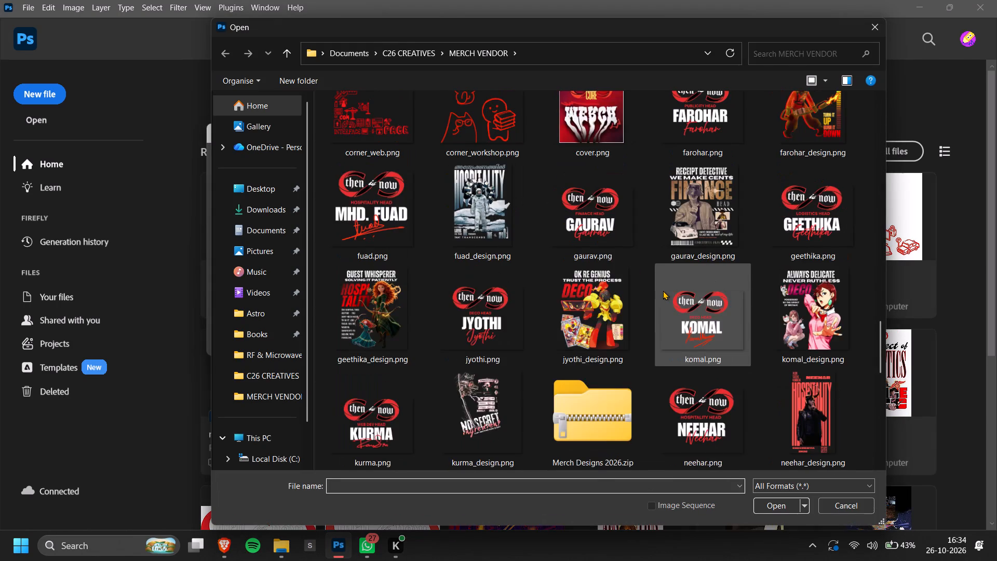
{"action": "scroll", "coordinate": [663, 290], "scroll_direction": "up", "scroll_amount": 2}
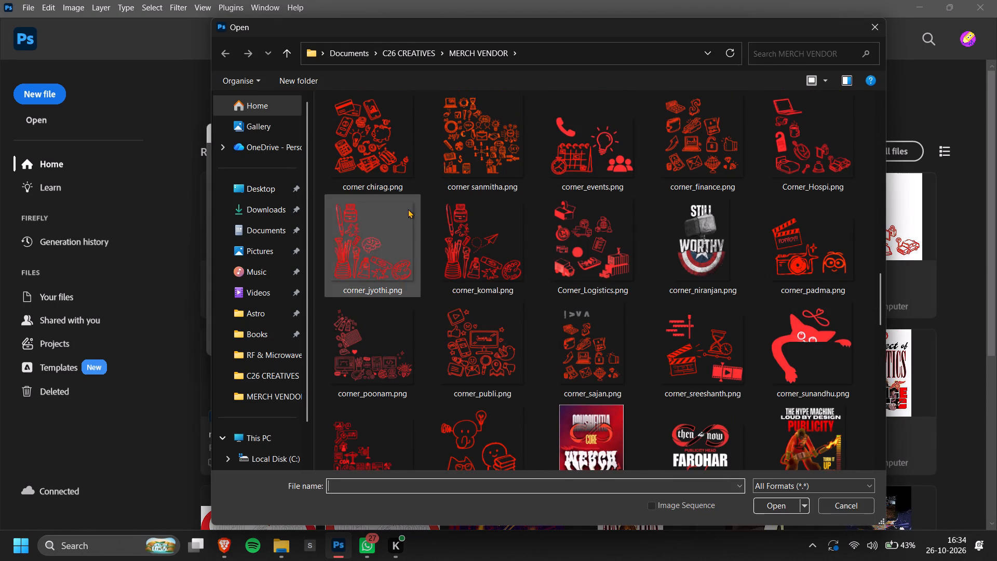
{"action": "double_click", "coordinate": [702, 162]}
{"action": "left_click", "coordinate": [415, 225]}
{"action": "scroll", "coordinate": [635, 261], "scroll_direction": "down", "scroll_amount": 4}
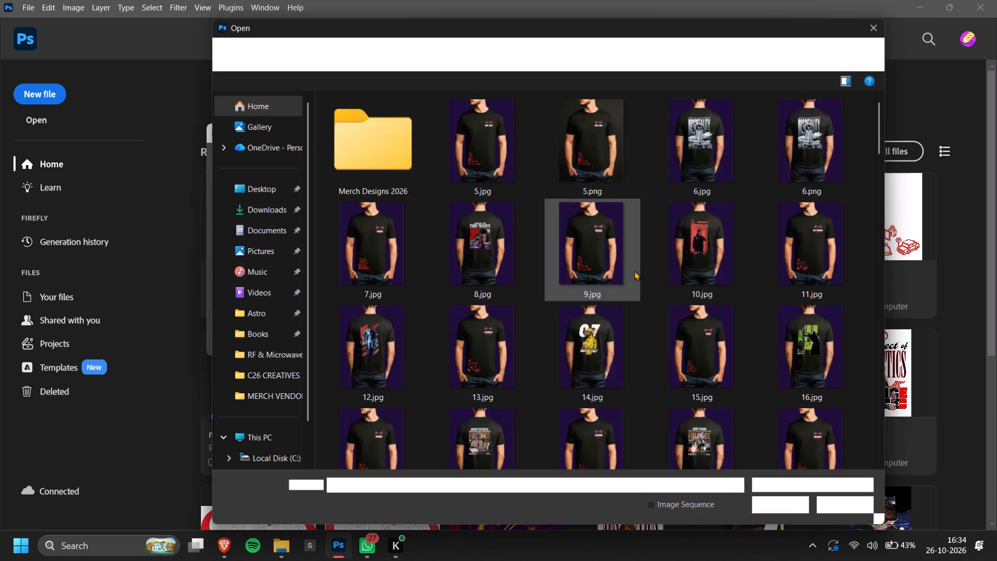
{"action": "scroll", "coordinate": [635, 271], "scroll_direction": "down", "scroll_amount": 17}
{"action": "scroll", "coordinate": [646, 330], "scroll_direction": "up", "scroll_amount": 1}
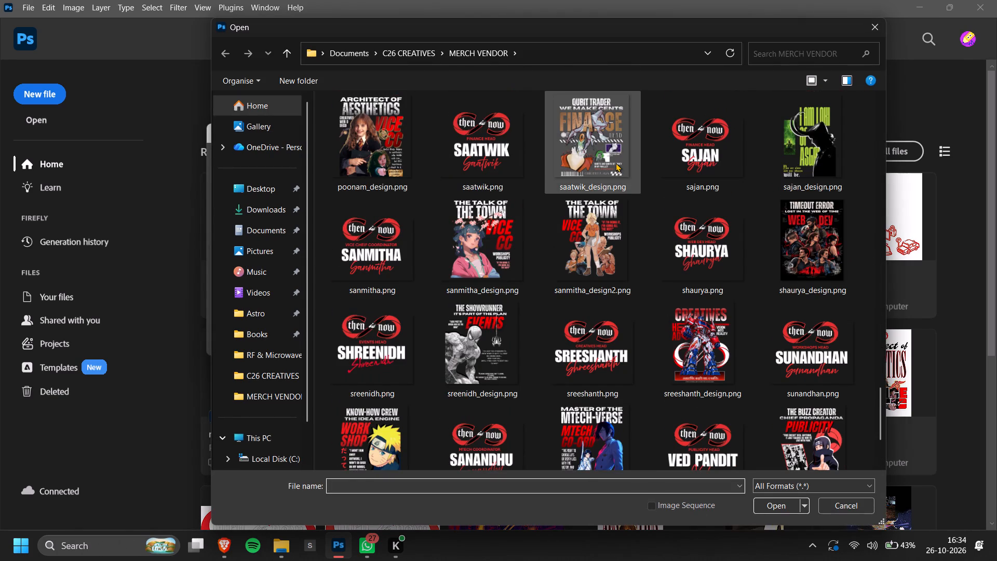
{"action": "double_click", "coordinate": [616, 163]}
Add the shirt mockups 45.jpg and 46.jpg to the presentation's source files.
{"action": "left_click", "coordinate": [423, 221]}
{"action": "scroll", "coordinate": [545, 205], "scroll_direction": "down", "scroll_amount": 6}
{"action": "scroll", "coordinate": [546, 211], "scroll_direction": "up", "scroll_amount": 1}
{"action": "scroll", "coordinate": [548, 214], "scroll_direction": "down", "scroll_amount": 16}
{"action": "scroll", "coordinate": [568, 281], "scroll_direction": "up", "scroll_amount": 3}
{"action": "scroll", "coordinate": [564, 299], "scroll_direction": "down", "scroll_amount": 2}
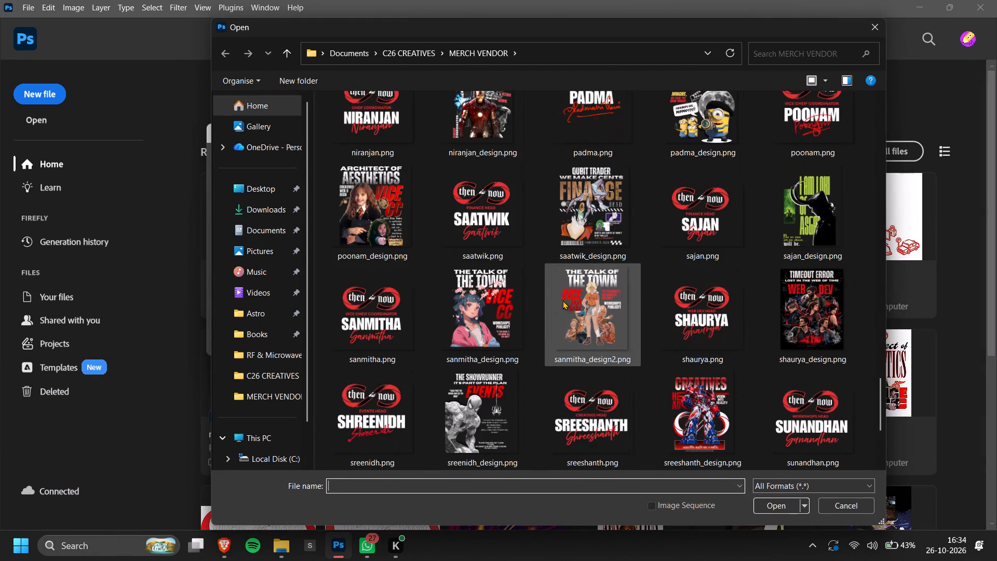
{"action": "scroll", "coordinate": [573, 284], "scroll_direction": "up", "scroll_amount": 3}
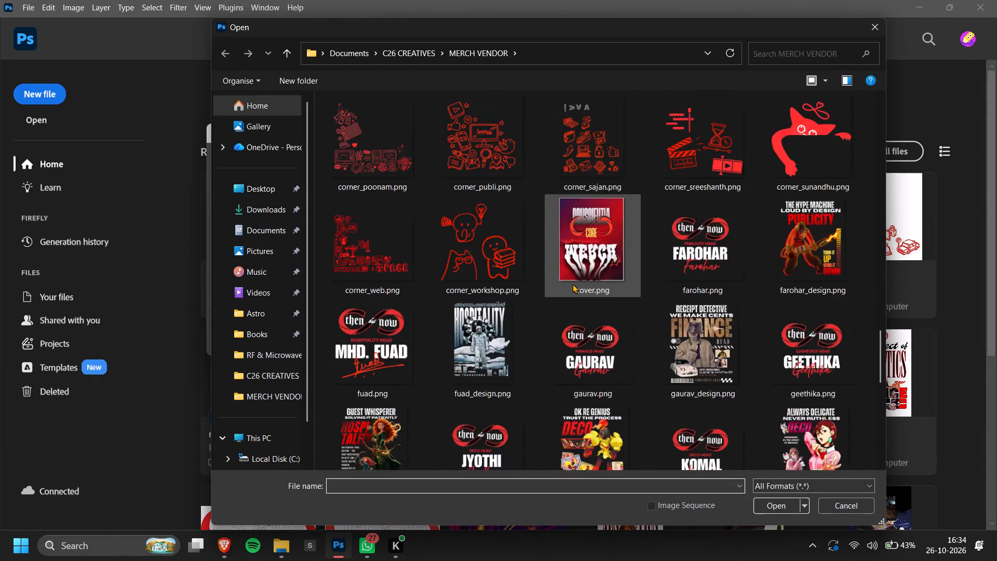
{"action": "scroll", "coordinate": [573, 284], "scroll_direction": "up", "scroll_amount": 4}
{"action": "scroll", "coordinate": [582, 302], "scroll_direction": "down", "scroll_amount": 1}
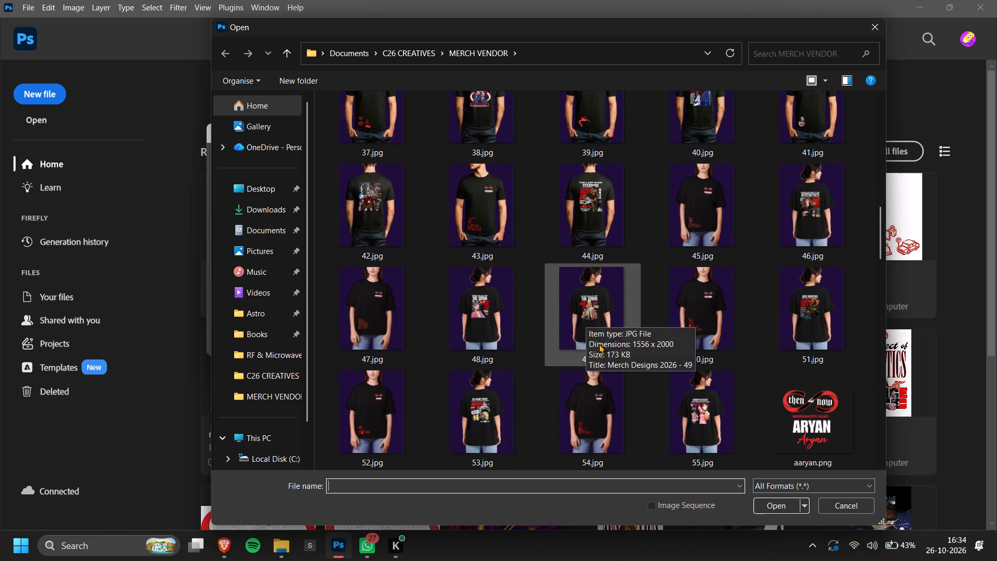
{"action": "scroll", "coordinate": [554, 407], "scroll_direction": "down", "scroll_amount": 1}
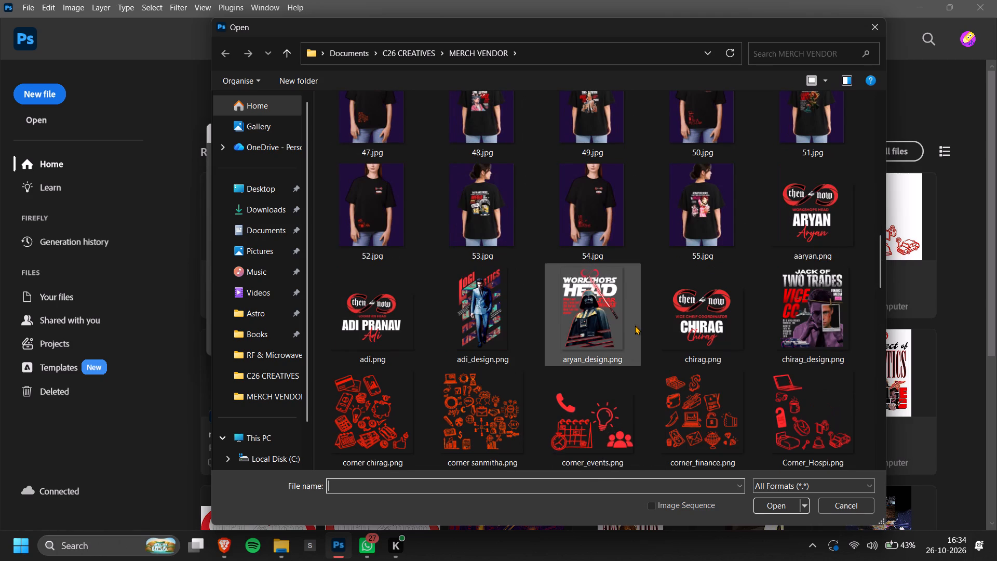
{"action": "scroll", "coordinate": [568, 359], "scroll_direction": "up", "scroll_amount": 4}
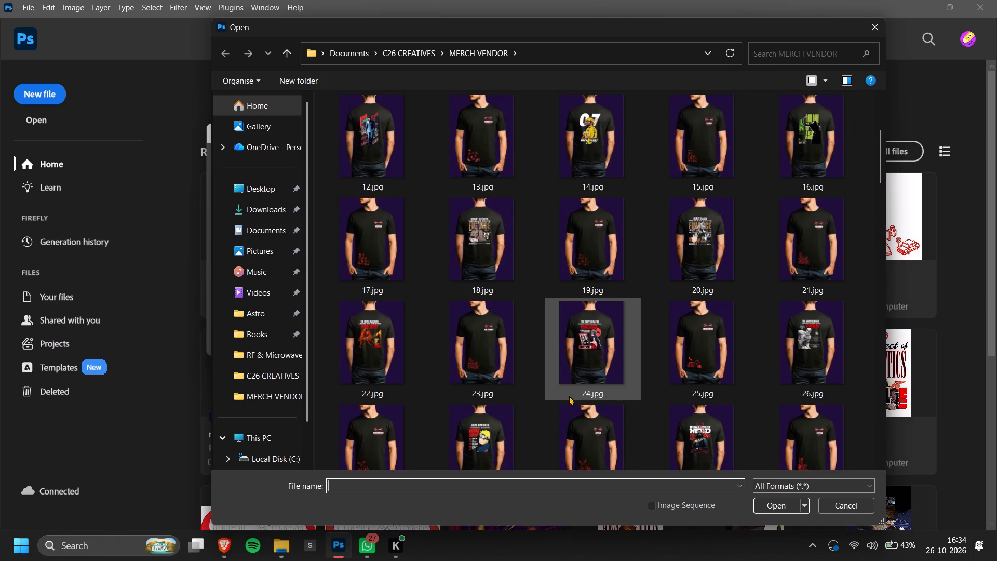
{"action": "scroll", "coordinate": [536, 396], "scroll_direction": "down", "scroll_amount": 1}
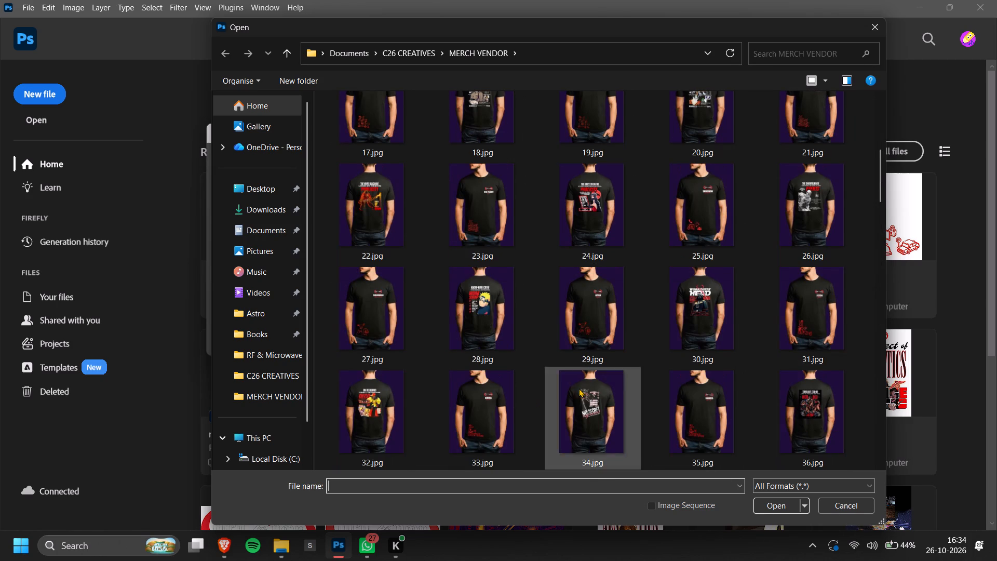
{"action": "scroll", "coordinate": [663, 378], "scroll_direction": "down", "scroll_amount": 2}
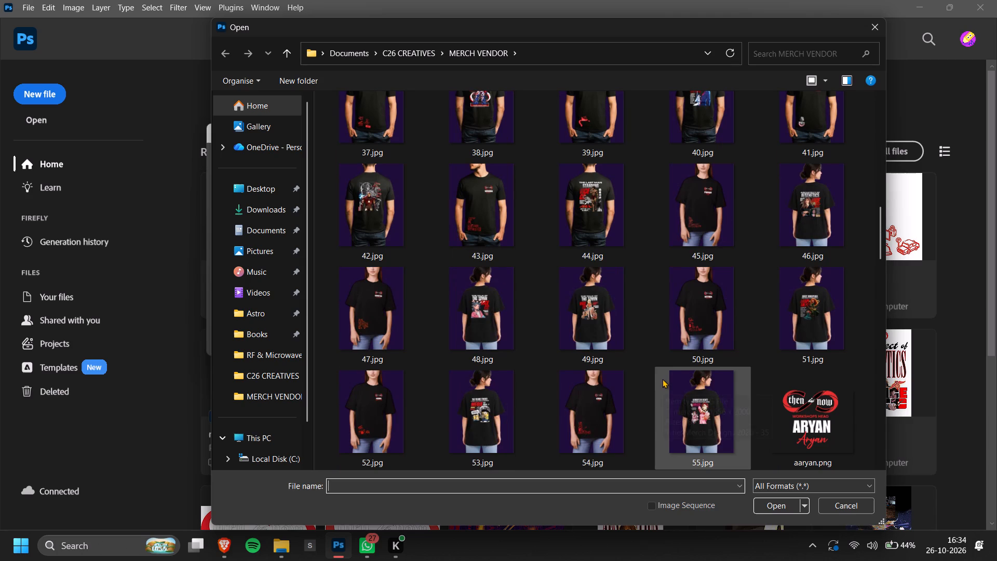
{"action": "left_click", "coordinate": [696, 211]}
{"action": "left_click", "coordinate": [793, 202], "text": "shift"}
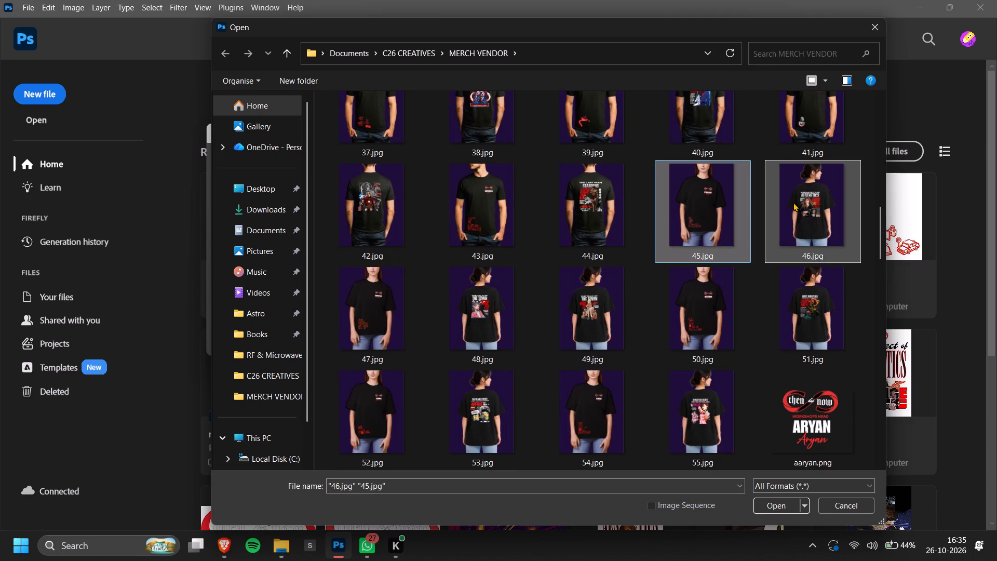
{"action": "left_click", "coordinate": [783, 506]}
{"action": "scroll", "coordinate": [296, 264], "scroll_direction": "down", "scroll_amount": 4}
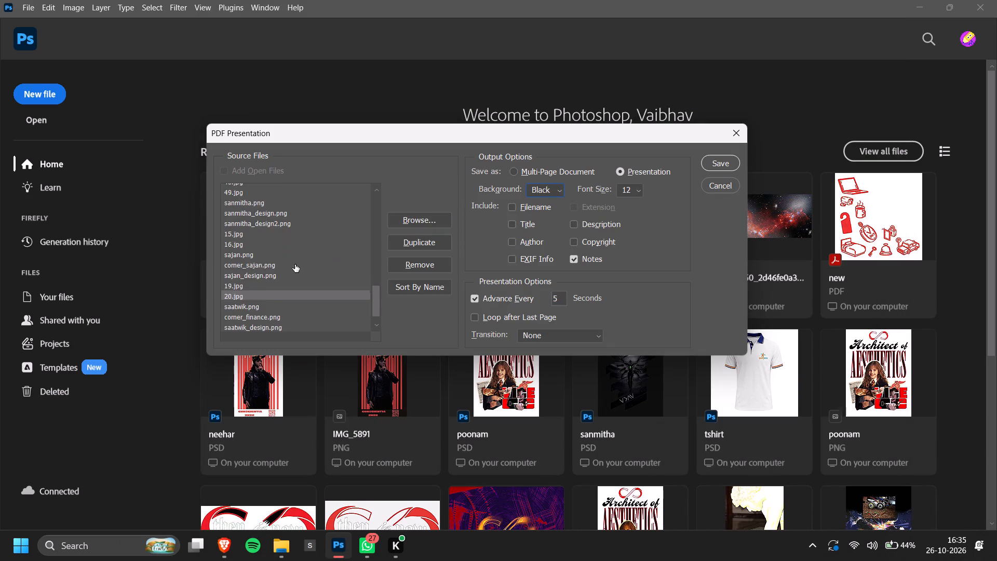
{"action": "scroll", "coordinate": [343, 256], "scroll_direction": "down", "scroll_amount": 7}
{"action": "left_click", "coordinate": [311, 329]}
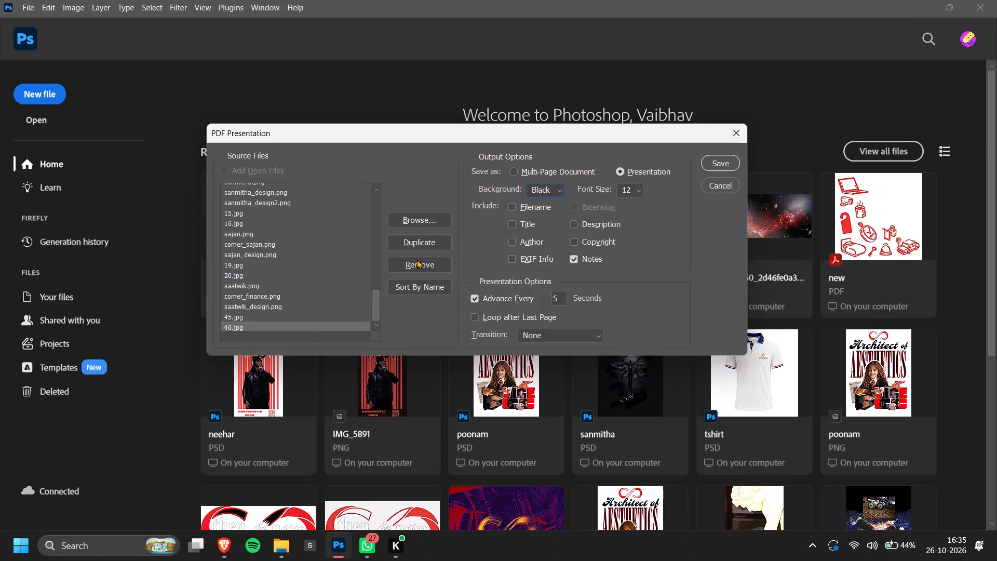
Add the artwork files poonam.png, corner_poonam.png and poonam_design.png, in that order, to the presentation's source files.
{"action": "left_click", "coordinate": [441, 220]}
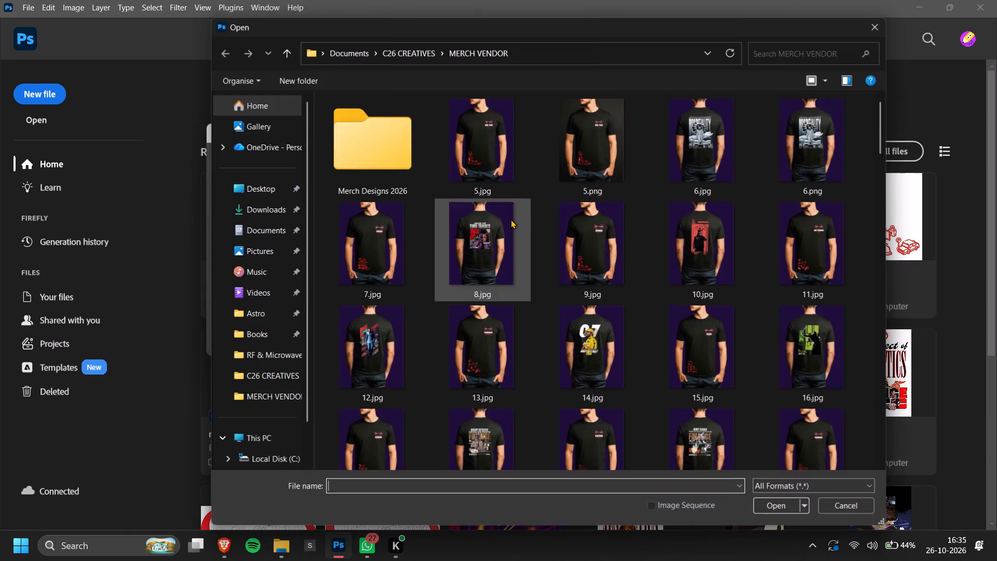
{"action": "scroll", "coordinate": [677, 301], "scroll_direction": "down", "scroll_amount": 4}
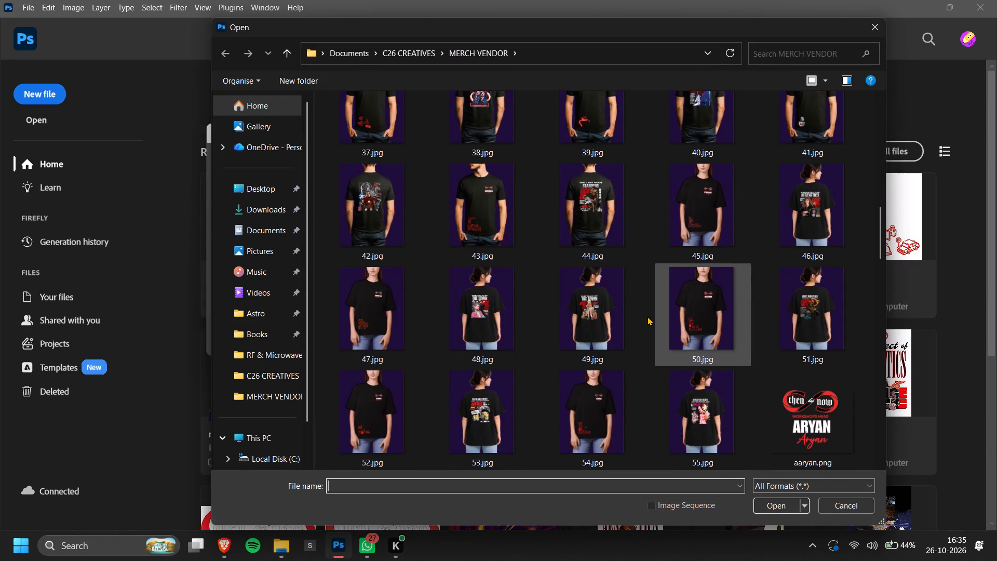
{"action": "scroll", "coordinate": [637, 322], "scroll_direction": "down", "scroll_amount": 15}
{"action": "scroll", "coordinate": [668, 354], "scroll_direction": "up", "scroll_amount": 1}
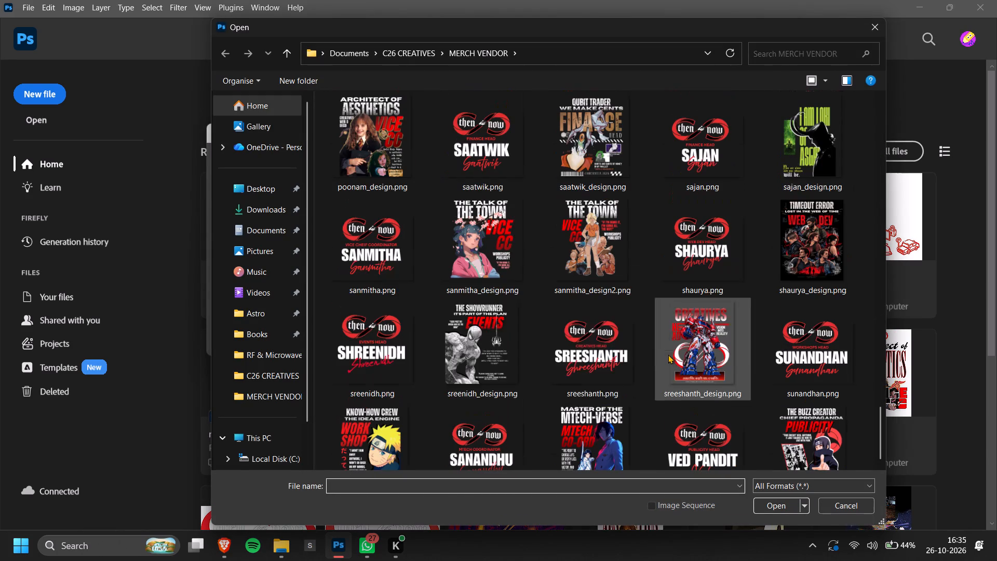
{"action": "scroll", "coordinate": [462, 191], "scroll_direction": "up", "scroll_amount": 2}
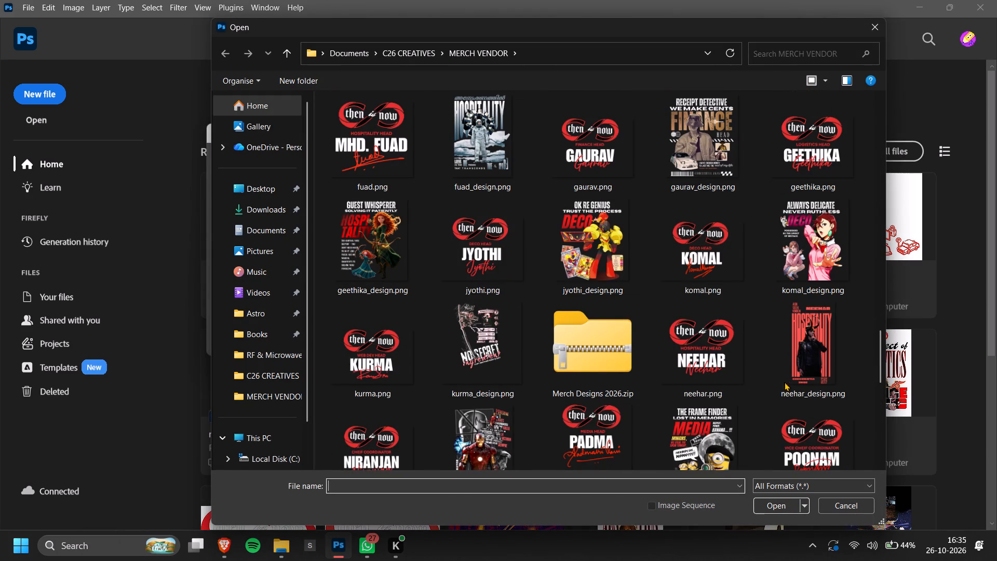
{"action": "double_click", "coordinate": [792, 413]}
{"action": "left_click", "coordinate": [438, 222]}
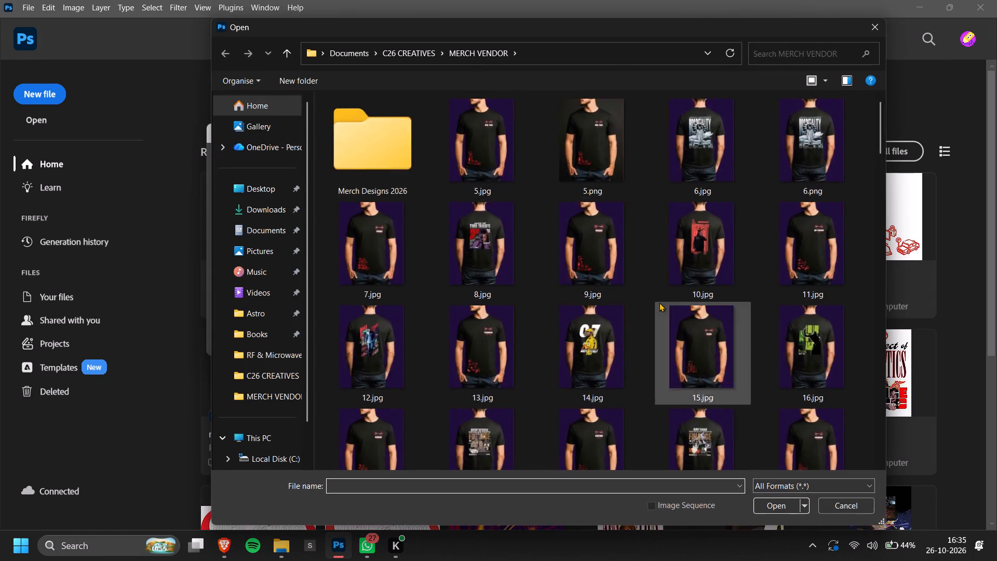
{"action": "scroll", "coordinate": [659, 302], "scroll_direction": "down", "scroll_amount": 7}
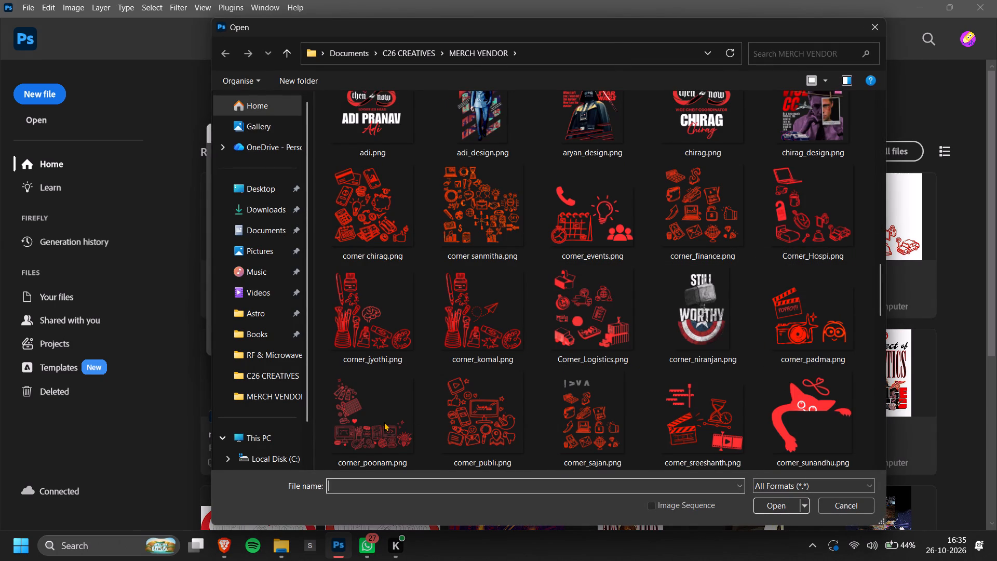
{"action": "double_click", "coordinate": [366, 407]}
{"action": "left_click", "coordinate": [430, 219]}
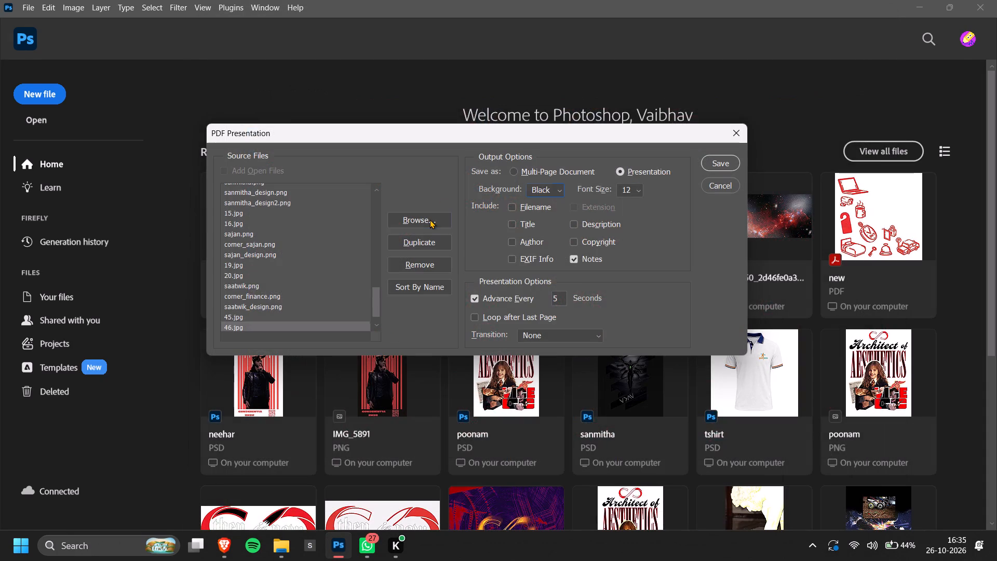
{"action": "scroll", "coordinate": [691, 293], "scroll_direction": "down", "scroll_amount": 20}
{"action": "scroll", "coordinate": [691, 293], "scroll_direction": "down", "scroll_amount": 5}
{"action": "scroll", "coordinate": [794, 343], "scroll_direction": "up", "scroll_amount": 1}
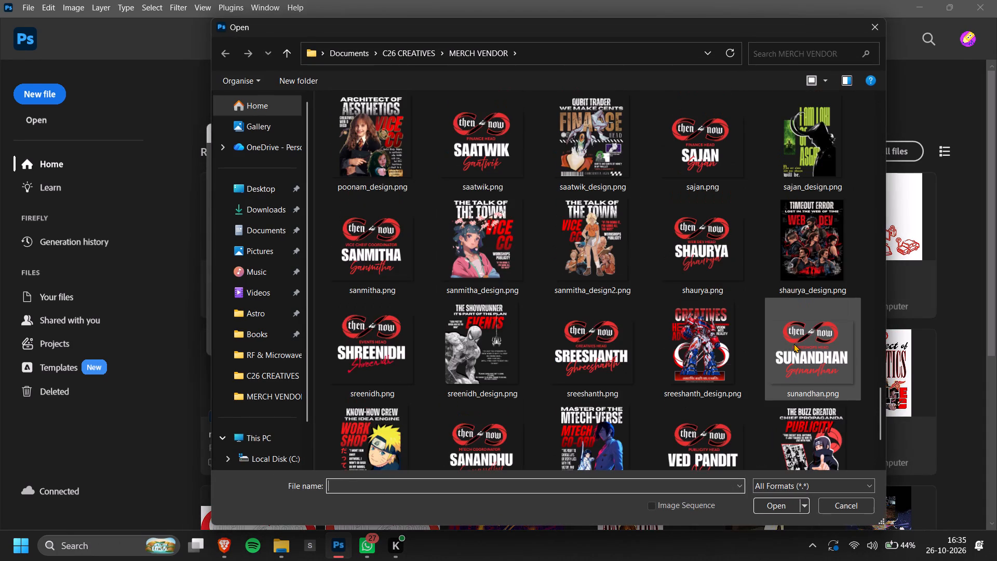
{"action": "scroll", "coordinate": [794, 343], "scroll_direction": "up", "scroll_amount": 2}
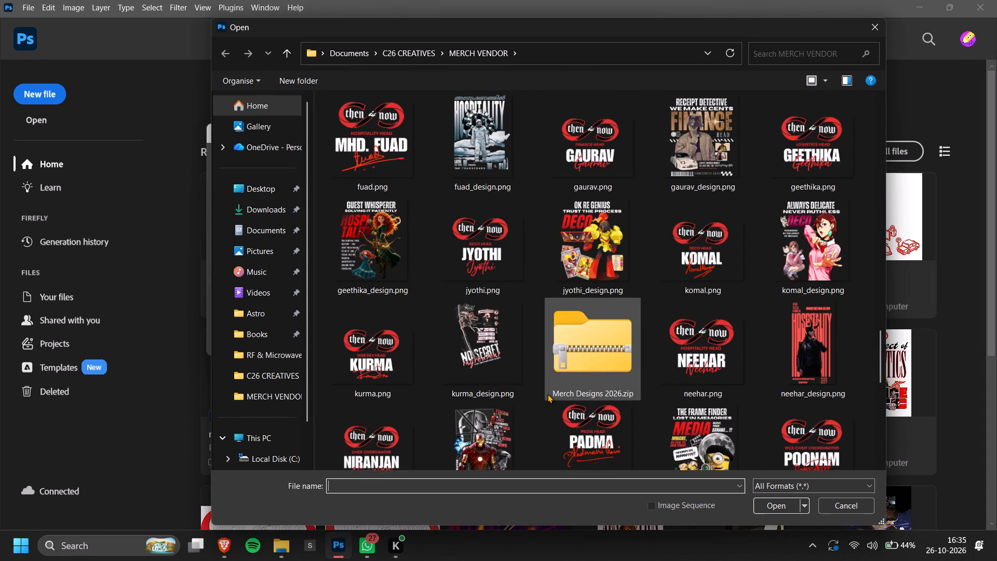
{"action": "scroll", "coordinate": [704, 426], "scroll_direction": "down", "scroll_amount": 1}
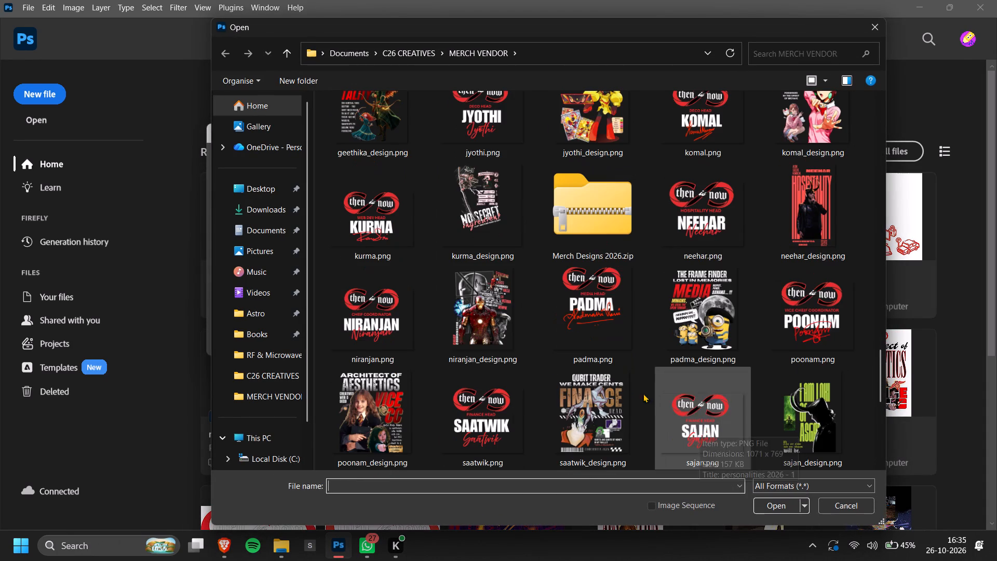
{"action": "double_click", "coordinate": [384, 403]}
{"action": "scroll", "coordinate": [310, 274], "scroll_direction": "down", "scroll_amount": 10}
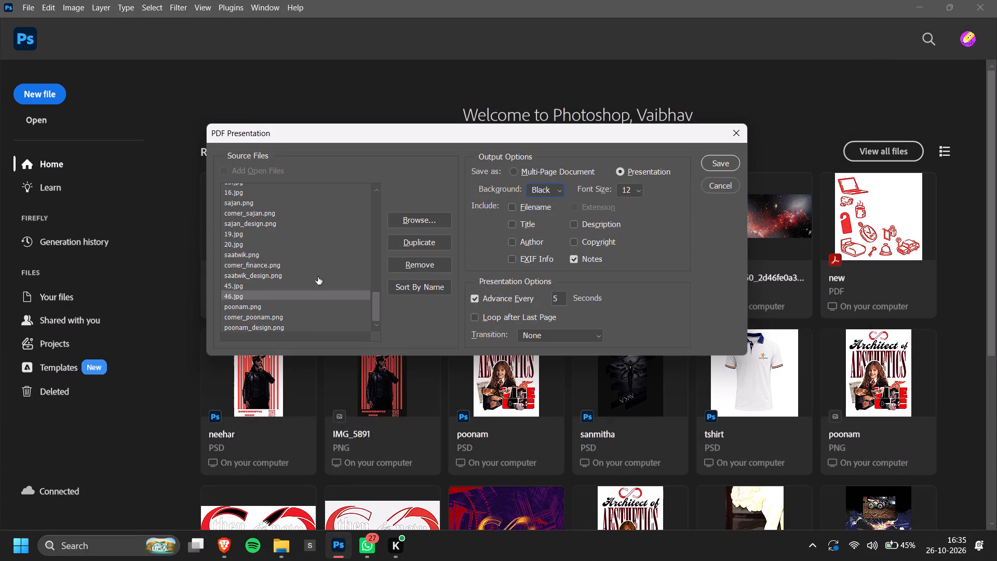
{"action": "left_click", "coordinate": [325, 323]}
Add the shirt mockups 52.jpg and 53.jpg to the presentation's source files.
{"action": "left_click", "coordinate": [390, 223]}
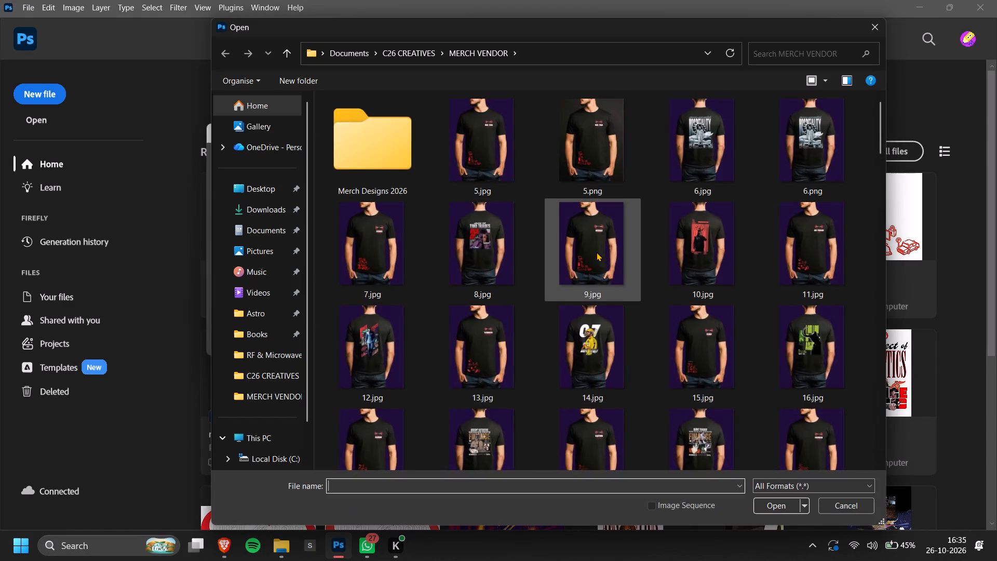
{"action": "scroll", "coordinate": [597, 252], "scroll_direction": "down", "scroll_amount": 10}
{"action": "scroll", "coordinate": [597, 252], "scroll_direction": "down", "scroll_amount": 11}
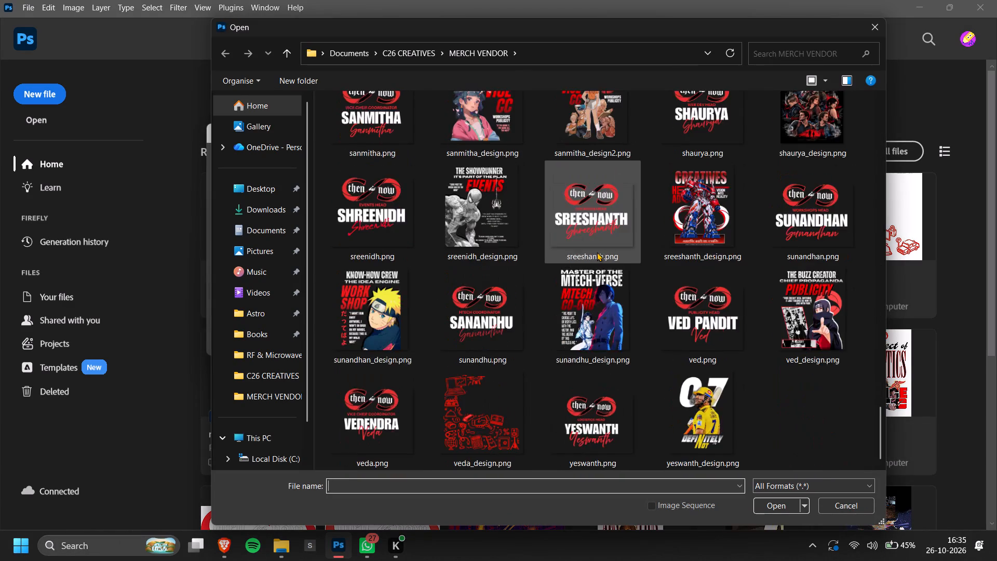
{"action": "scroll", "coordinate": [594, 276], "scroll_direction": "up", "scroll_amount": 2}
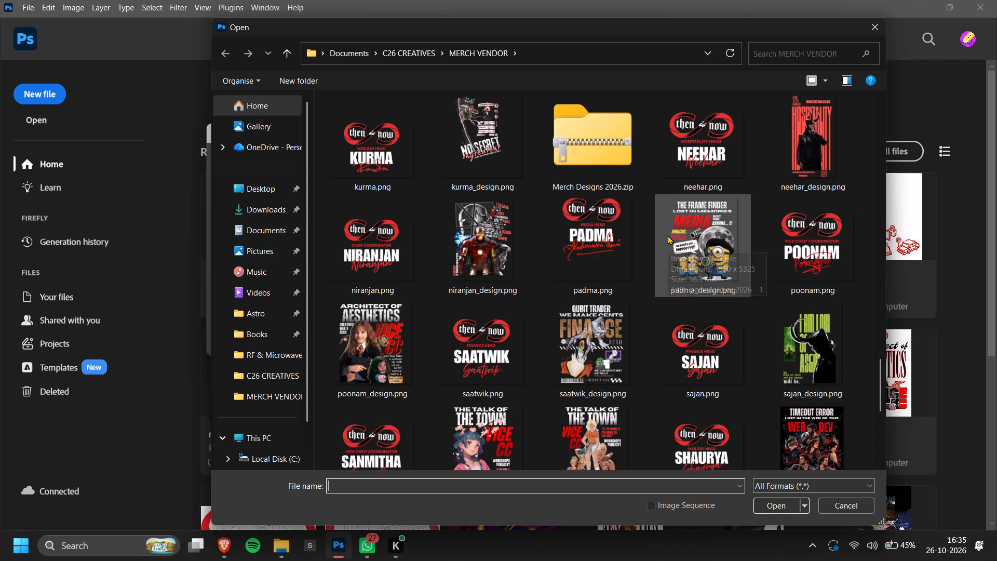
{"action": "scroll", "coordinate": [642, 277], "scroll_direction": "up", "scroll_amount": 10}
{"action": "scroll", "coordinate": [602, 327], "scroll_direction": "down", "scroll_amount": 2}
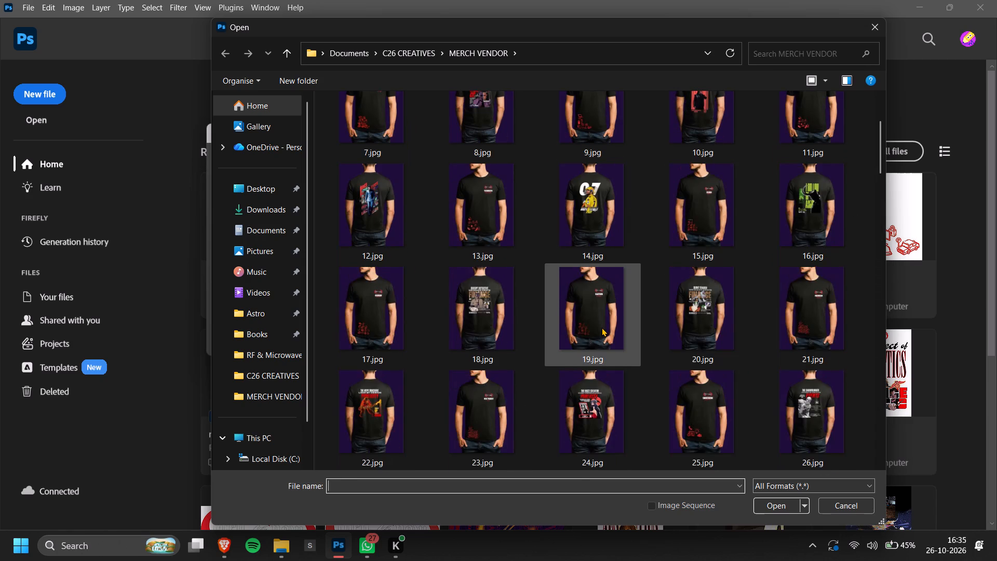
{"action": "scroll", "coordinate": [602, 328], "scroll_direction": "down", "scroll_amount": 2}
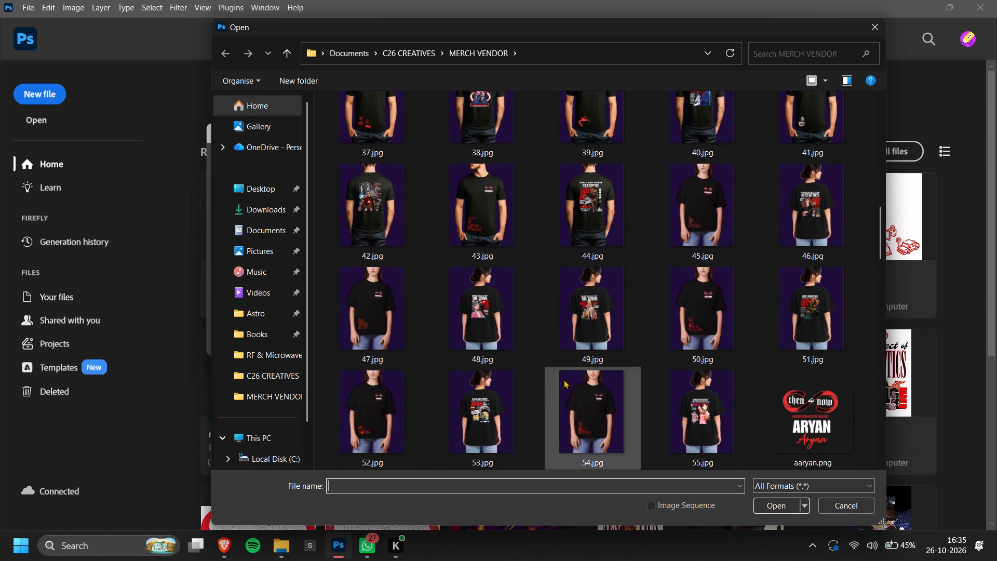
{"action": "left_click", "coordinate": [378, 423]}
{"action": "left_click", "coordinate": [475, 411], "text": "shift"}
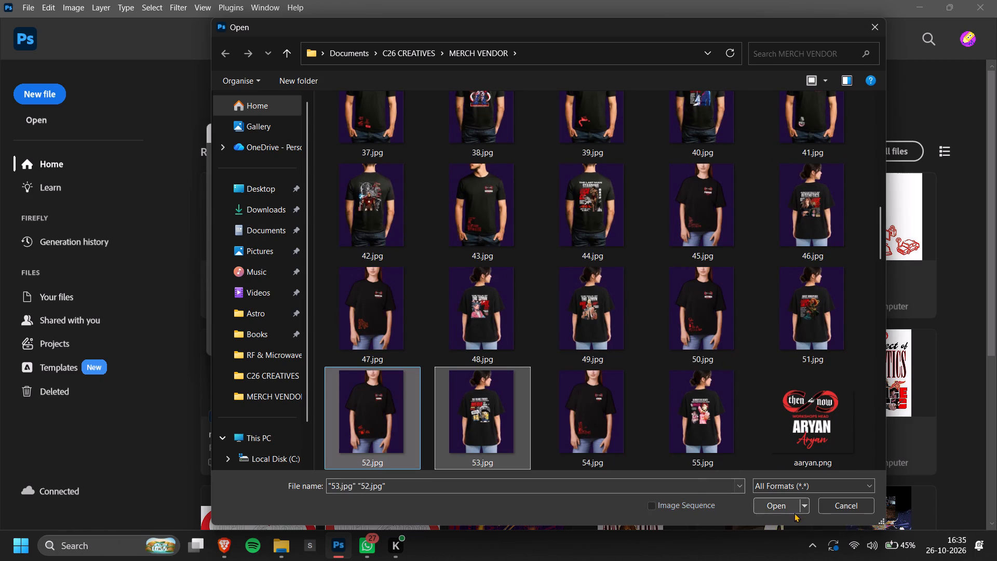
{"action": "left_click", "coordinate": [780, 508]}
Add the artwork files padma.png, corner_padma.png and padma_design.png, in that order, to the presentation's source files.
{"action": "left_click", "coordinate": [441, 220]}
{"action": "scroll", "coordinate": [567, 268], "scroll_direction": "down", "scroll_amount": 2}
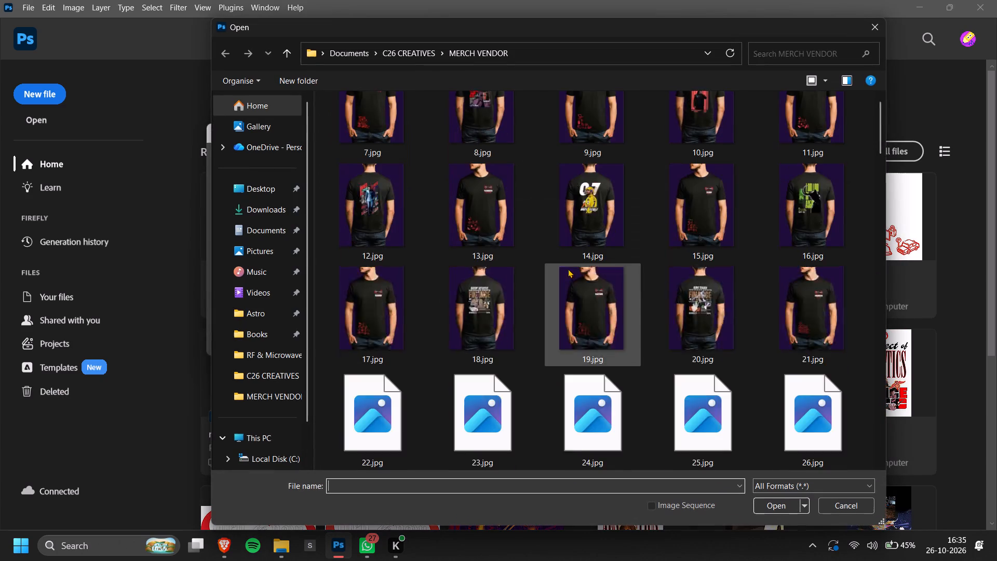
{"action": "scroll", "coordinate": [568, 269], "scroll_direction": "down", "scroll_amount": 15}
{"action": "scroll", "coordinate": [642, 340], "scroll_direction": "up", "scroll_amount": 2}
{"action": "scroll", "coordinate": [717, 355], "scroll_direction": "down", "scroll_amount": 3}
{"action": "scroll", "coordinate": [441, 272], "scroll_direction": "up", "scroll_amount": 1}
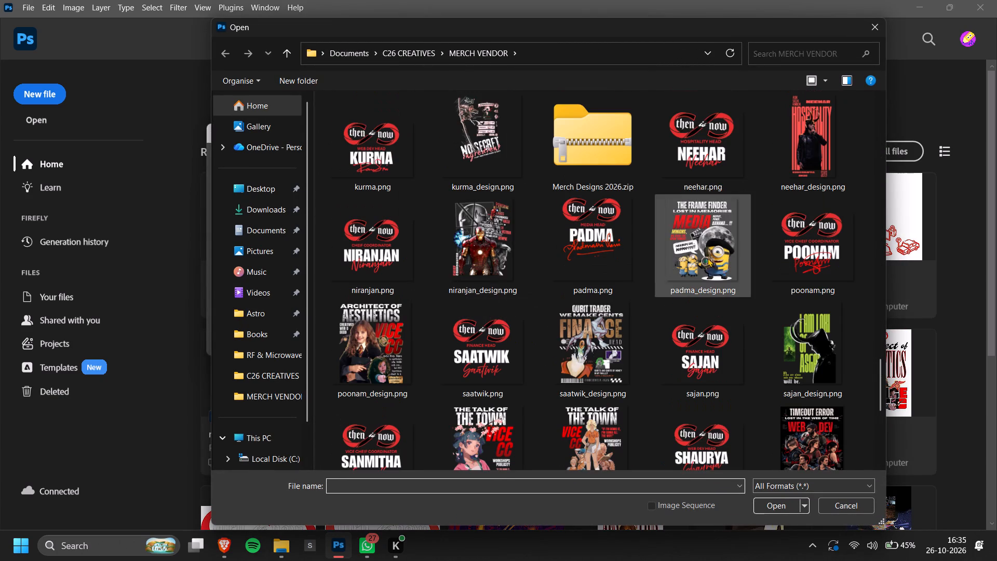
{"action": "double_click", "coordinate": [589, 230]}
{"action": "left_click", "coordinate": [425, 216]}
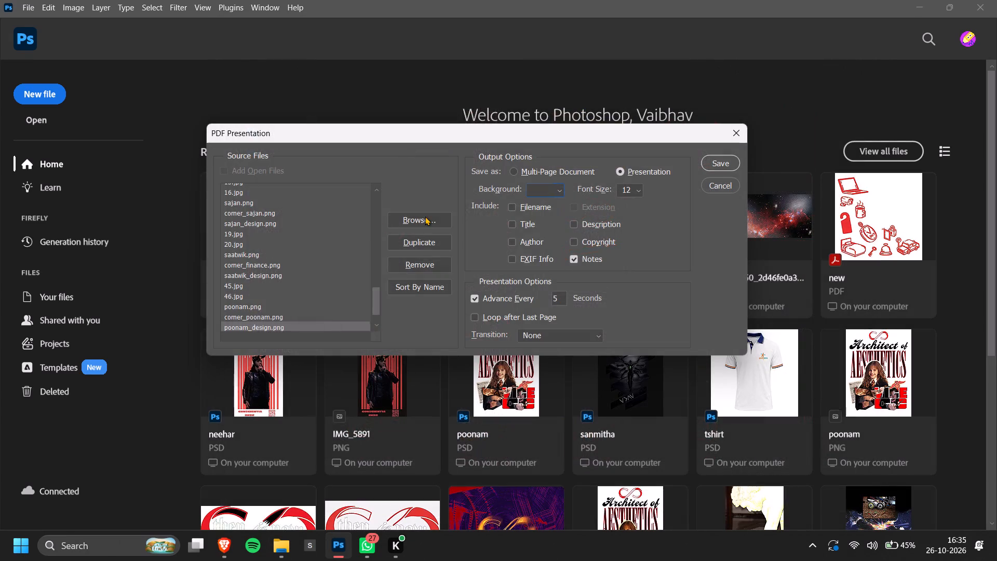
{"action": "scroll", "coordinate": [669, 276], "scroll_direction": "down", "scroll_amount": 17}
{"action": "scroll", "coordinate": [671, 287], "scroll_direction": "up", "scroll_amount": 1}
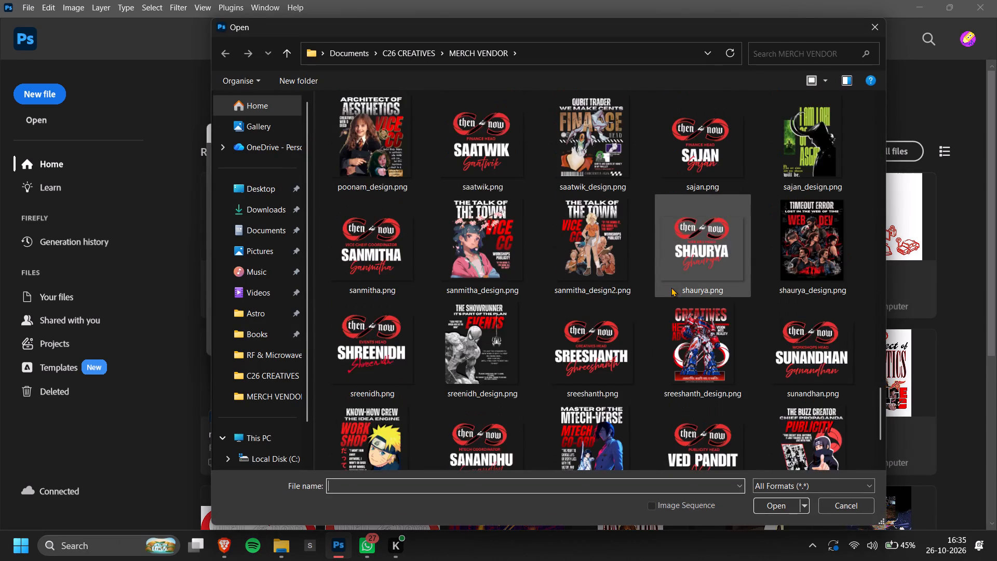
{"action": "scroll", "coordinate": [671, 287], "scroll_direction": "up", "scroll_amount": 1}
{"action": "scroll", "coordinate": [553, 277], "scroll_direction": "up", "scroll_amount": 2}
{"action": "scroll", "coordinate": [684, 287], "scroll_direction": "up", "scroll_amount": 1}
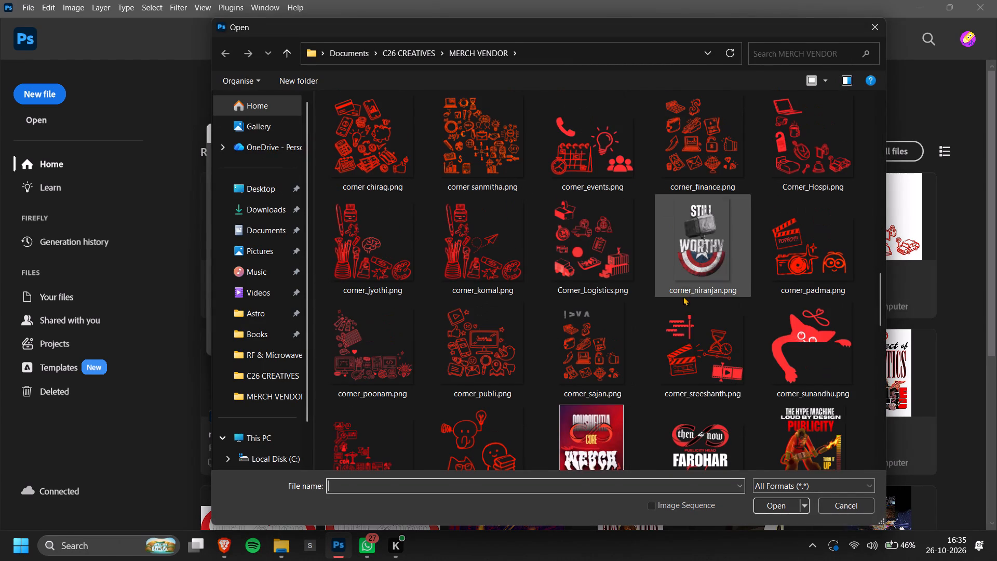
{"action": "scroll", "coordinate": [693, 287], "scroll_direction": "up", "scroll_amount": 1}
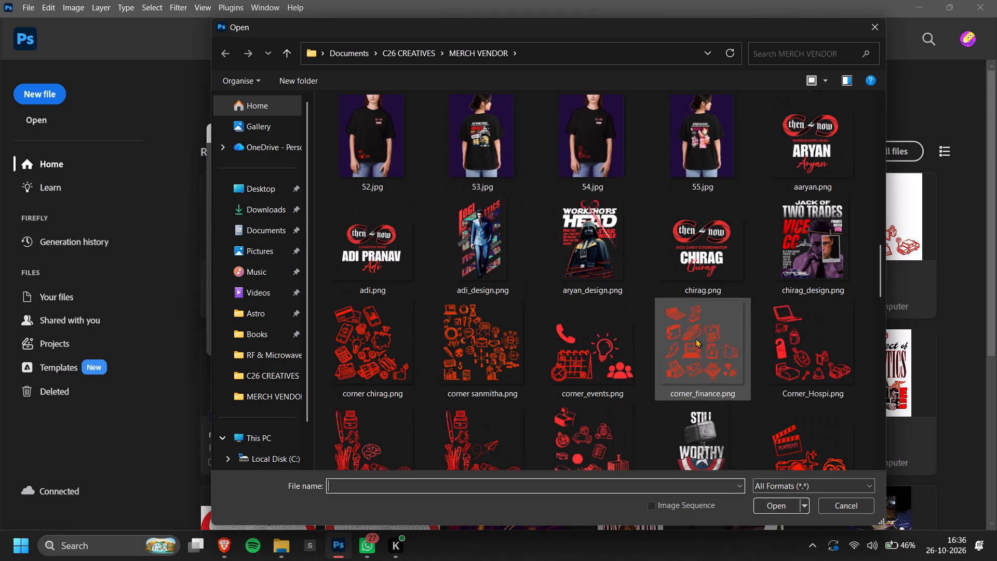
{"action": "scroll", "coordinate": [696, 338], "scroll_direction": "down", "scroll_amount": 1}
{"action": "double_click", "coordinate": [780, 315]}
{"action": "left_click", "coordinate": [420, 221]}
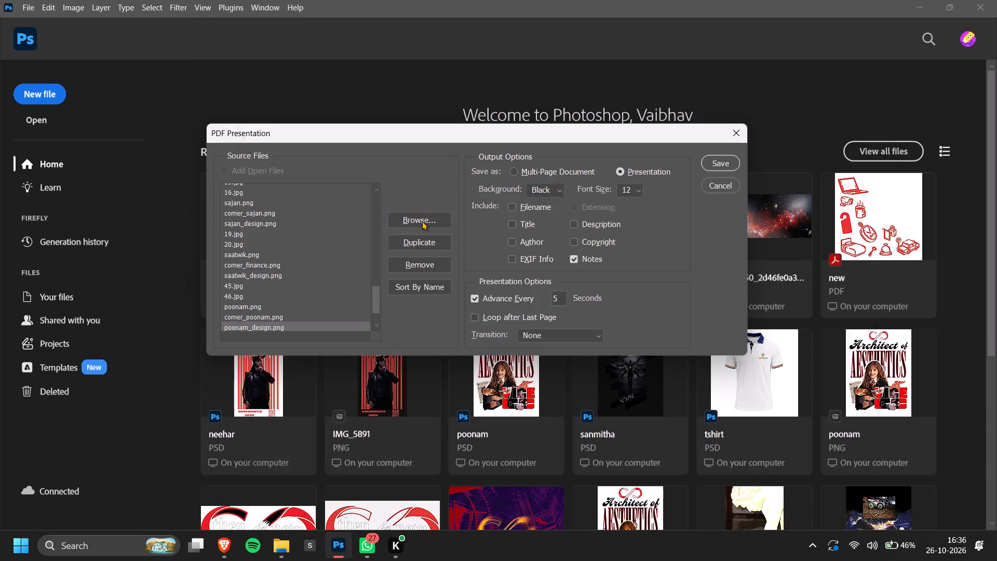
{"action": "scroll", "coordinate": [704, 311], "scroll_direction": "down", "scroll_amount": 17}
{"action": "scroll", "coordinate": [722, 336], "scroll_direction": "up", "scroll_amount": 2}
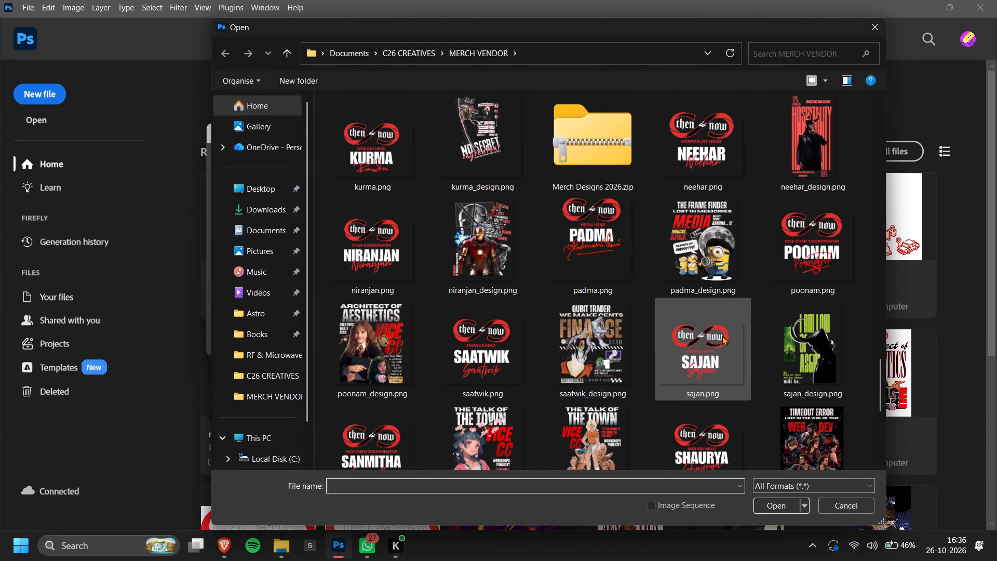
{"action": "double_click", "coordinate": [717, 250]}
Add the shirt mockups 41.jpg and 42.jpg to the presentation's source files.
{"action": "left_click", "coordinate": [428, 227]}
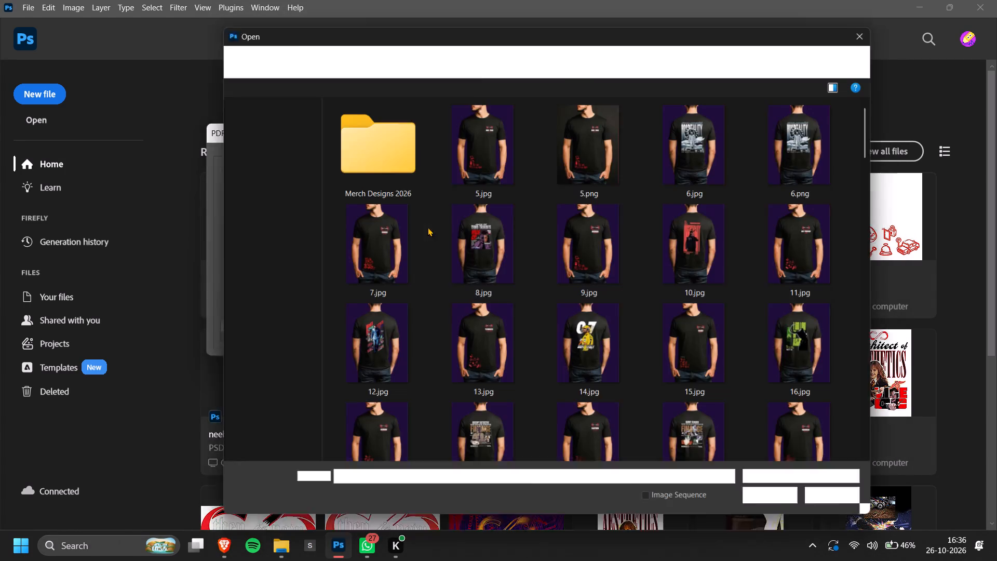
{"action": "scroll", "coordinate": [618, 335], "scroll_direction": "down", "scroll_amount": 16}
{"action": "scroll", "coordinate": [618, 335], "scroll_direction": "up", "scroll_amount": 1}
{"action": "scroll", "coordinate": [618, 335], "scroll_direction": "down", "scroll_amount": 1}
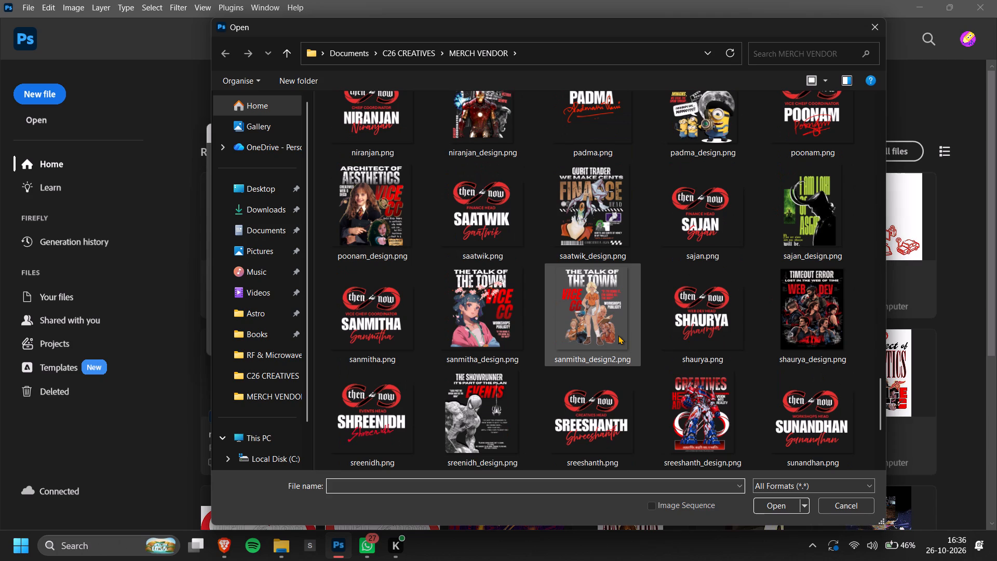
{"action": "scroll", "coordinate": [618, 335], "scroll_direction": "down", "scroll_amount": 1}
{"action": "scroll", "coordinate": [618, 335], "scroll_direction": "up", "scroll_amount": 2}
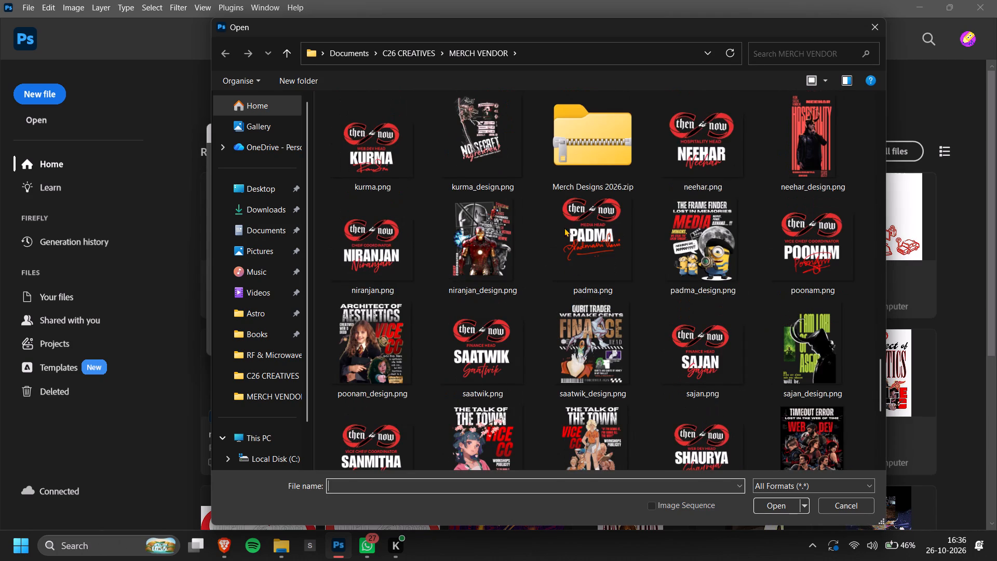
{"action": "scroll", "coordinate": [599, 347], "scroll_direction": "up", "scroll_amount": 4}
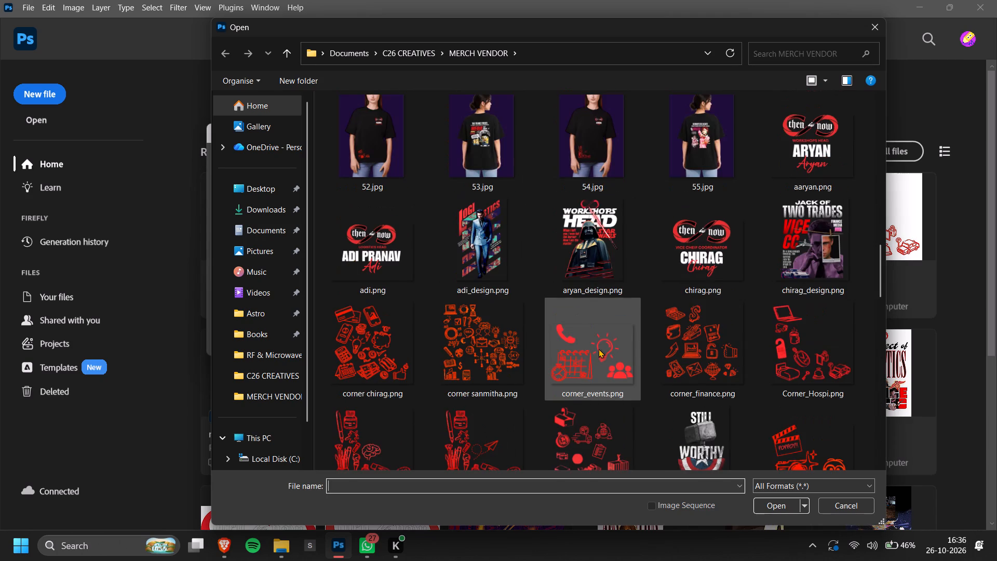
{"action": "scroll", "coordinate": [599, 349], "scroll_direction": "up", "scroll_amount": 1}
{"action": "scroll", "coordinate": [538, 336], "scroll_direction": "up", "scroll_amount": 1}
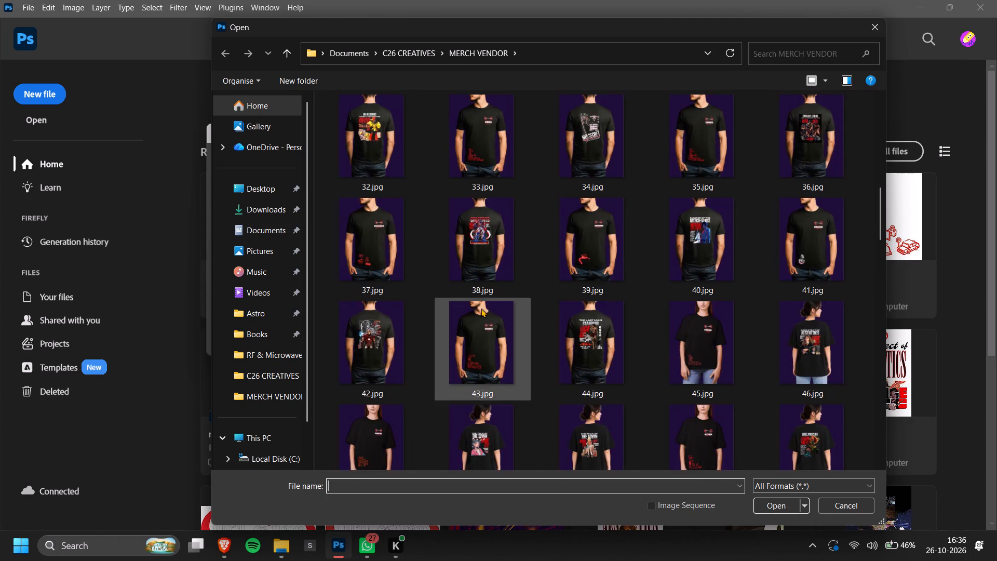
{"action": "scroll", "coordinate": [481, 308], "scroll_direction": "up", "scroll_amount": 1}
{"action": "scroll", "coordinate": [532, 352], "scroll_direction": "up", "scroll_amount": 1}
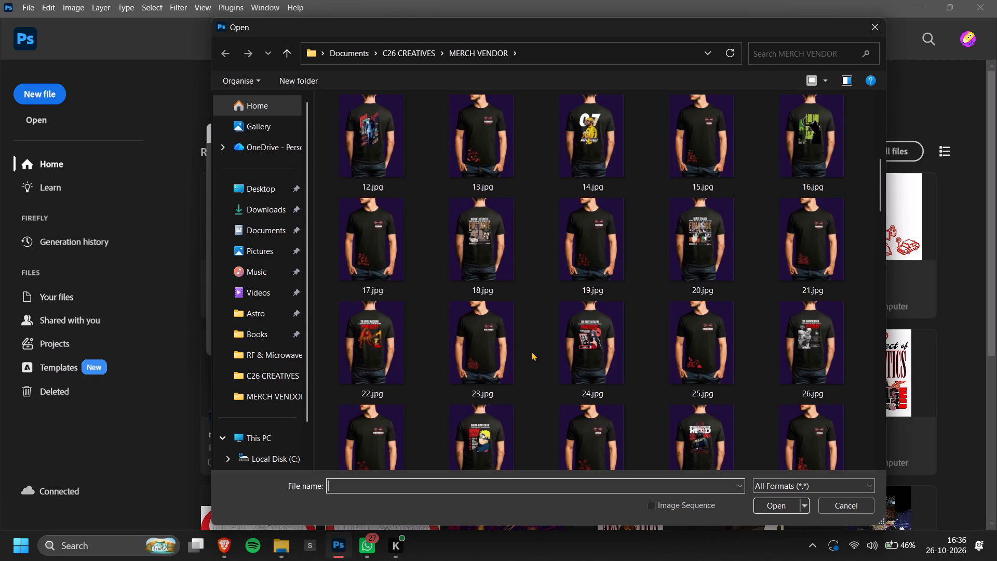
{"action": "scroll", "coordinate": [542, 354], "scroll_direction": "up", "scroll_amount": 1}
{"action": "scroll", "coordinate": [585, 371], "scroll_direction": "down", "scroll_amount": 3}
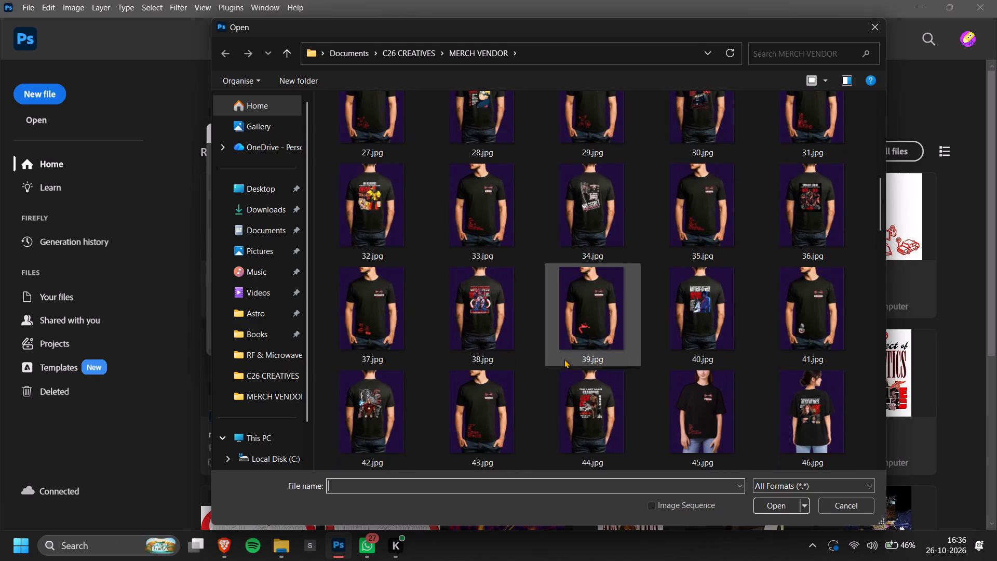
{"action": "left_click", "coordinate": [805, 312]}
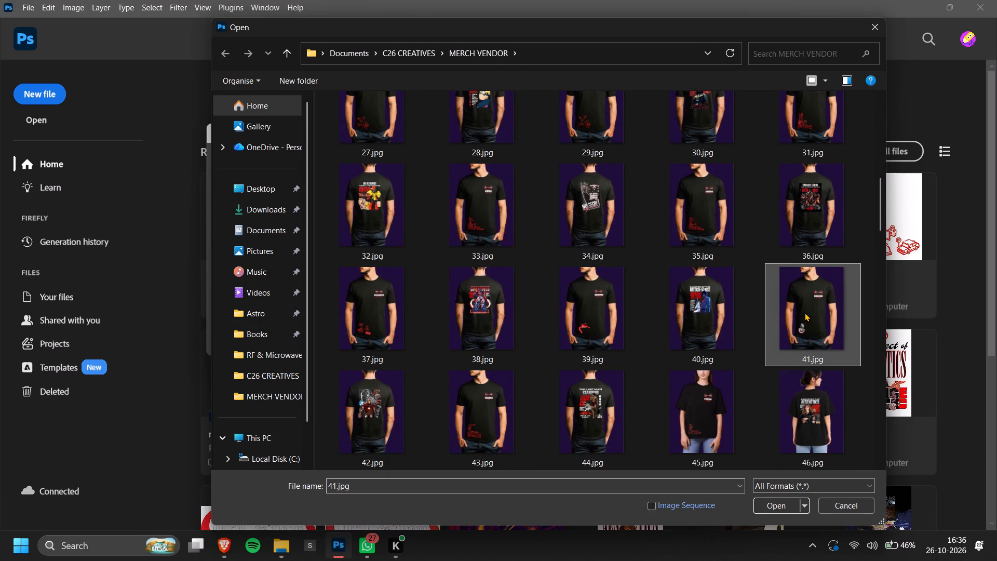
{"action": "left_click", "coordinate": [383, 420], "text": "shift"}
{"action": "left_click", "coordinate": [786, 502]}
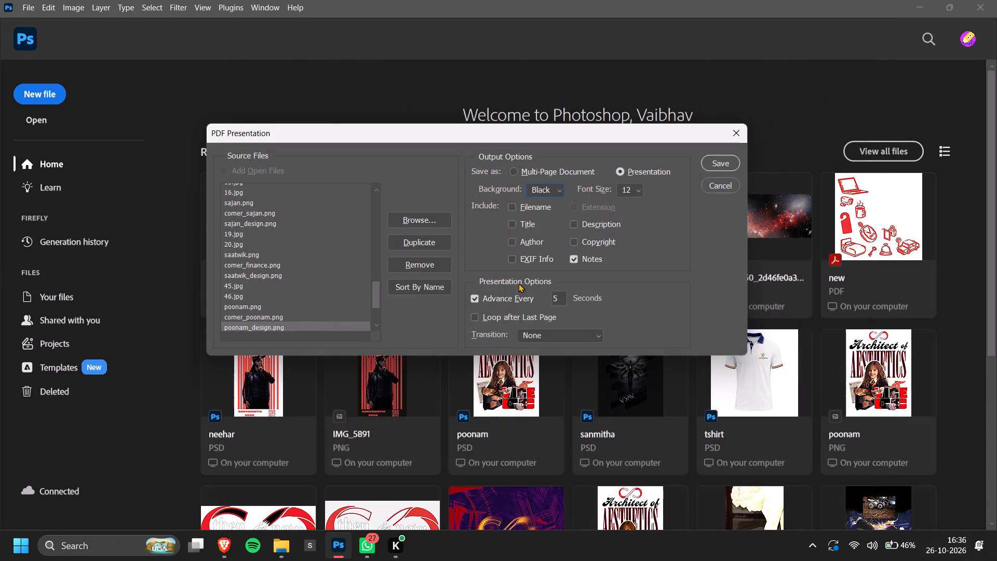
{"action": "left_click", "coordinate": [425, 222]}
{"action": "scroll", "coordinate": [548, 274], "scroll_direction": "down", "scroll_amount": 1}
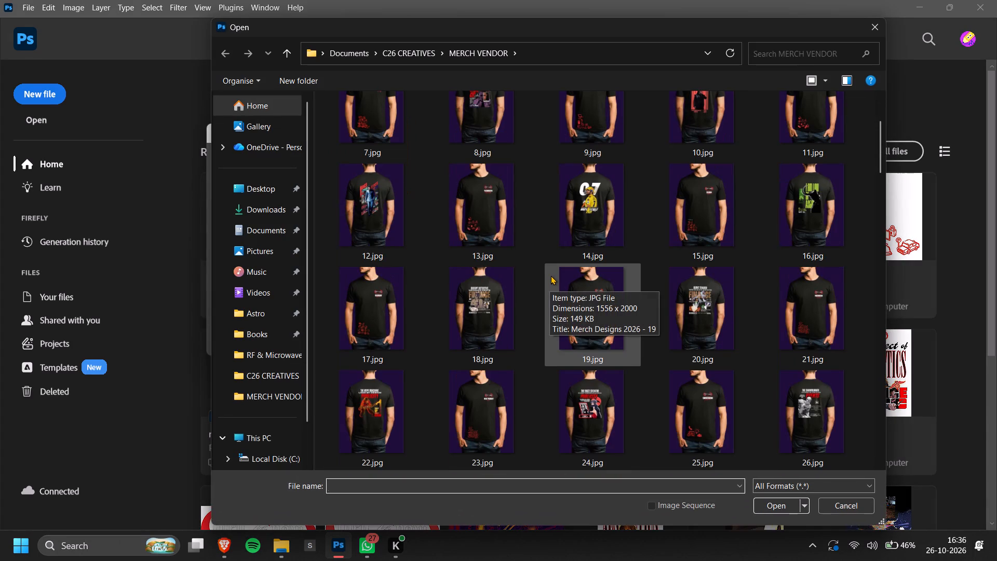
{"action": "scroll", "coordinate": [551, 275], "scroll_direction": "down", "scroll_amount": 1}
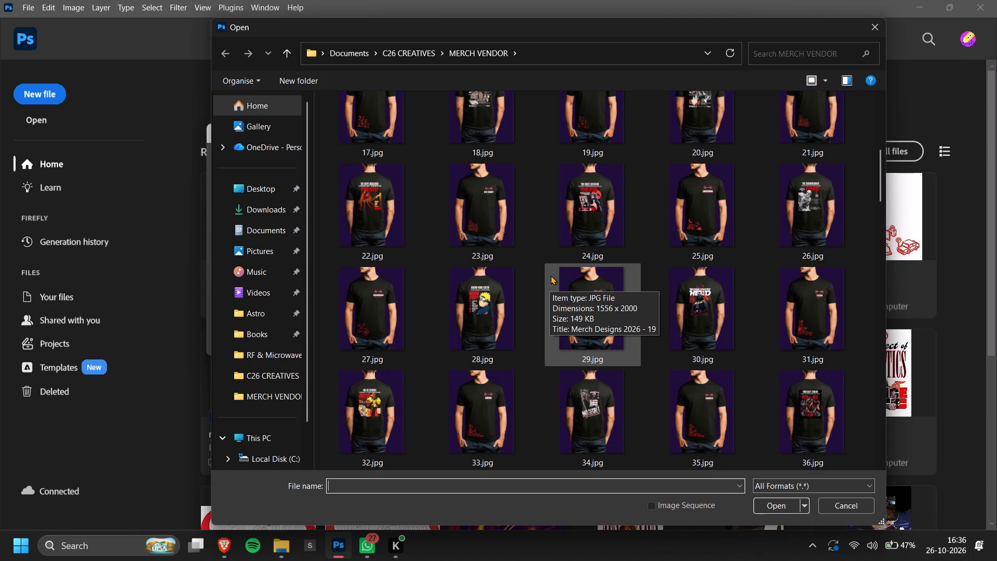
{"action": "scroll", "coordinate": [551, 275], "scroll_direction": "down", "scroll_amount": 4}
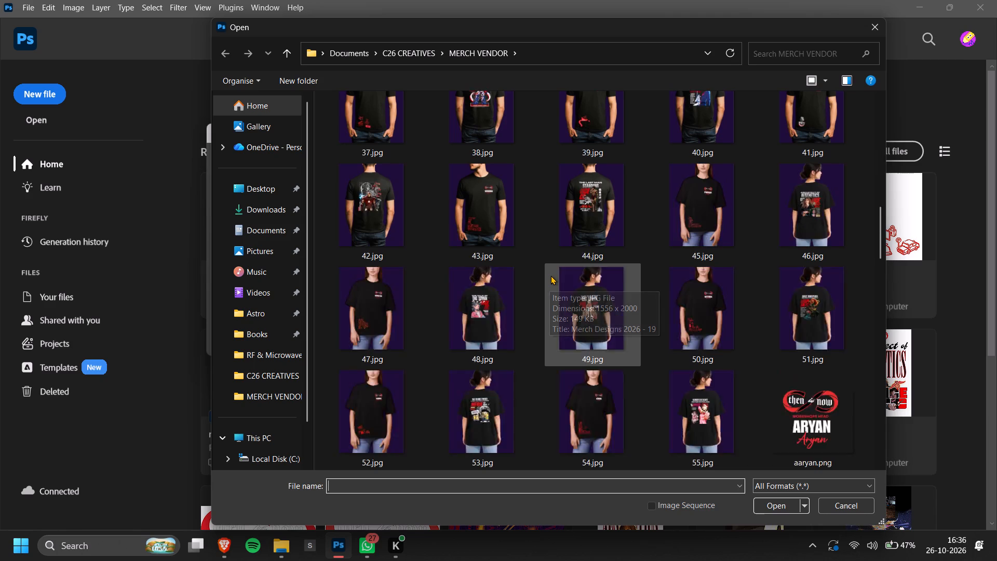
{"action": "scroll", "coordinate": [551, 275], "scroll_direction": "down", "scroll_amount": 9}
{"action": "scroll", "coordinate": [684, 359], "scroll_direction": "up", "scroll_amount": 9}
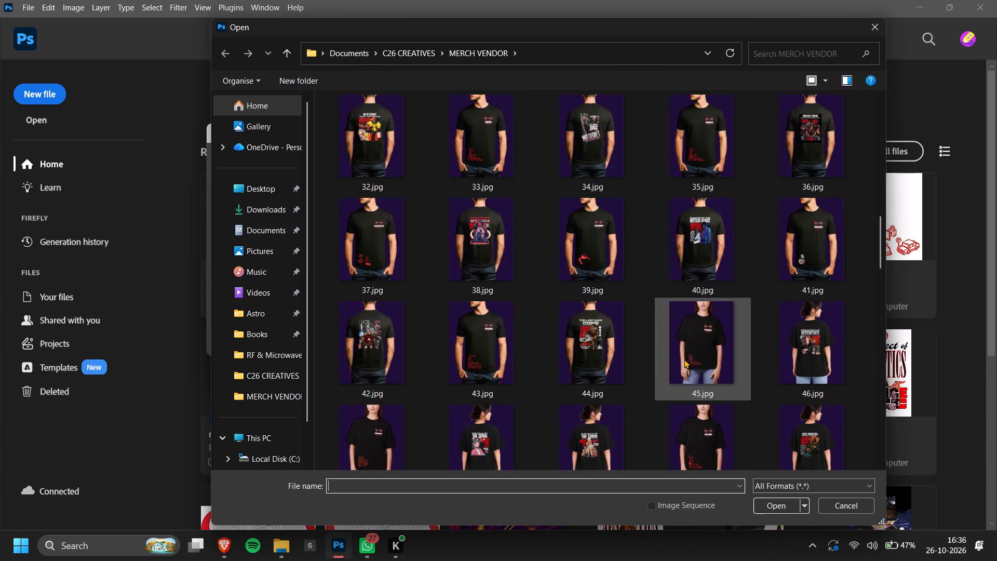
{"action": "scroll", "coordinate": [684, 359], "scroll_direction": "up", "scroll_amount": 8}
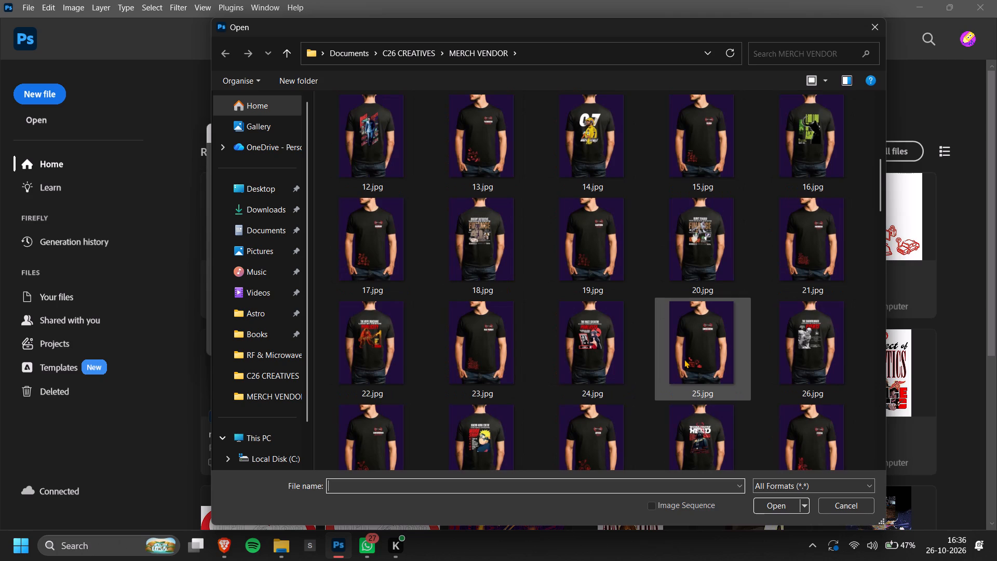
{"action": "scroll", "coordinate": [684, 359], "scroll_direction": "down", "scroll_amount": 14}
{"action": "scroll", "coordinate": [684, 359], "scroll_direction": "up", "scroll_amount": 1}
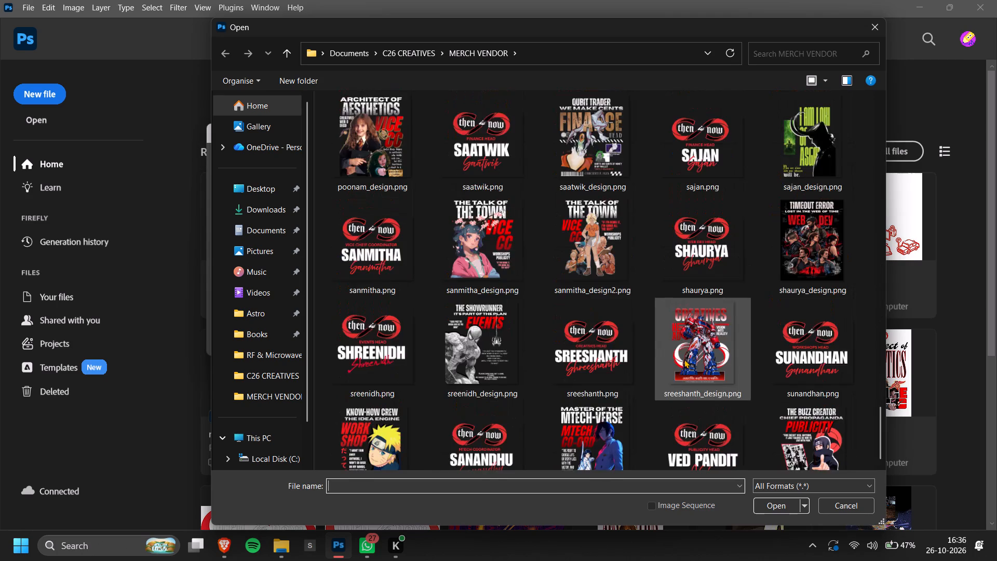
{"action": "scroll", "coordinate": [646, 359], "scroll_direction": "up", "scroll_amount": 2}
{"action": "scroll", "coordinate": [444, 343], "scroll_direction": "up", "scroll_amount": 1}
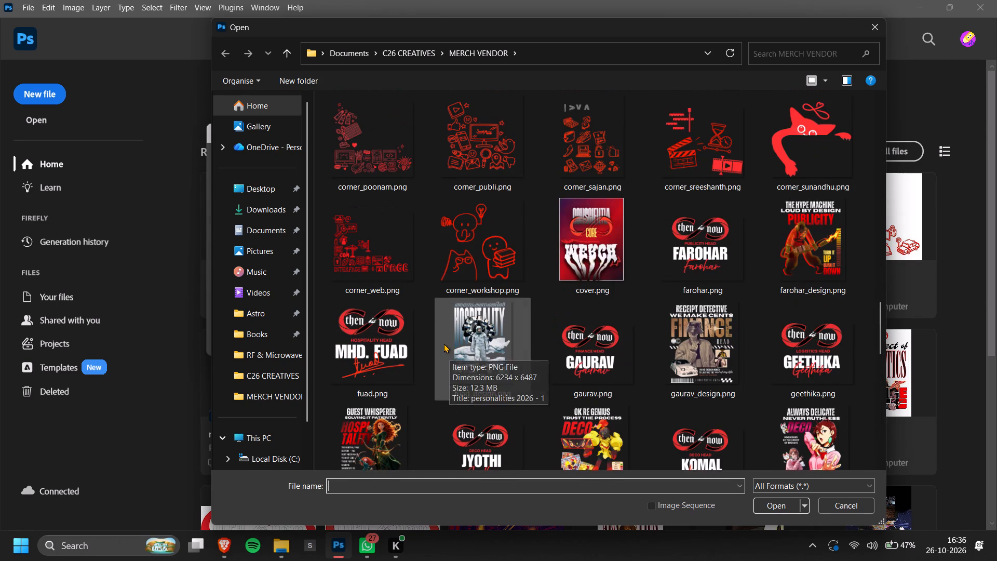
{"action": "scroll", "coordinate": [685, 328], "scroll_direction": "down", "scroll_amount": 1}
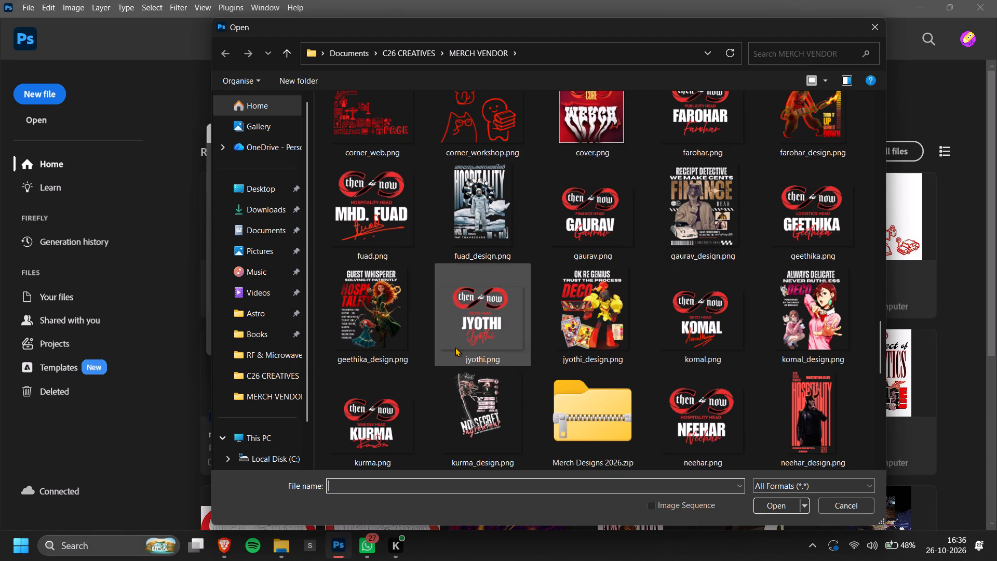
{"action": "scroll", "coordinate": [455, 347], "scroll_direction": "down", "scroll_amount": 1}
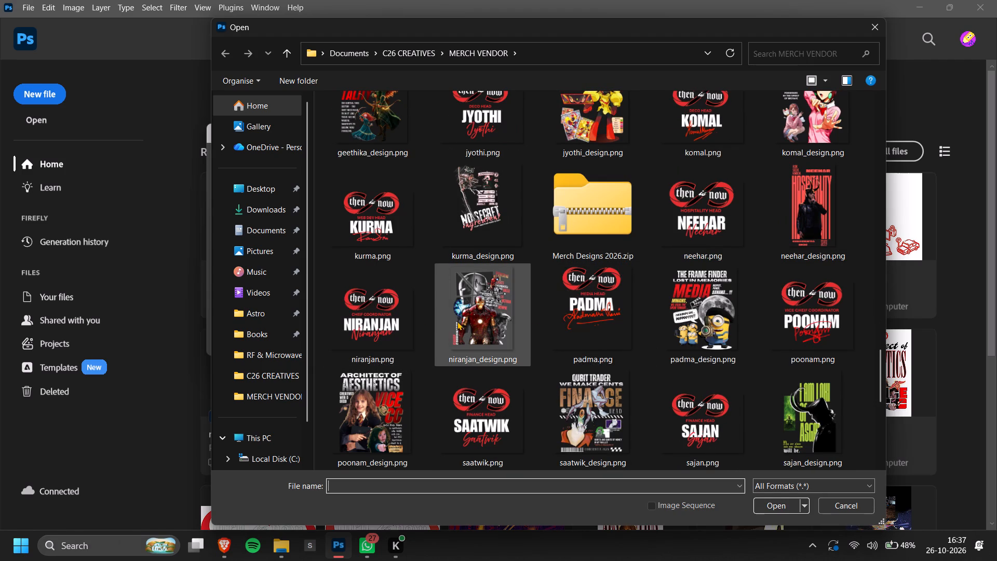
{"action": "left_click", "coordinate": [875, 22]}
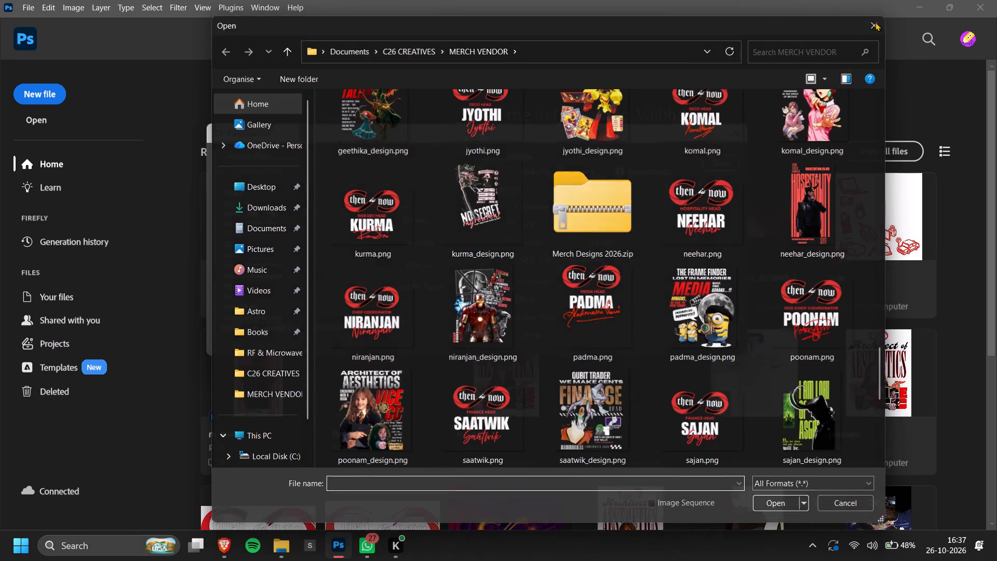
Add the artwork files niranjan.png, corner_niranjan.png and niranjan_design.png, in that order, to the presentation's source files.
{"action": "scroll", "coordinate": [350, 233], "scroll_direction": "down", "scroll_amount": 15}
{"action": "left_click", "coordinate": [295, 332]}
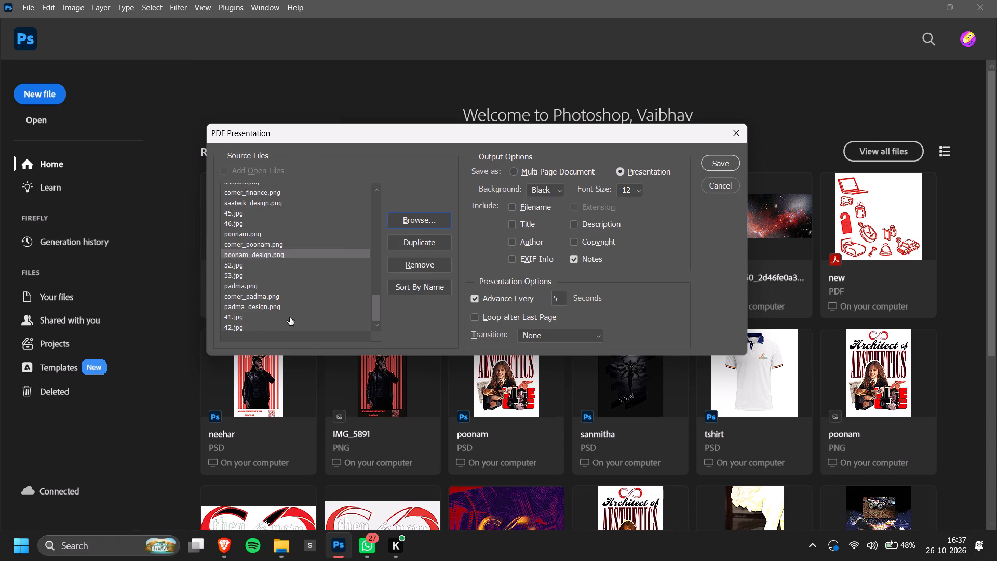
{"action": "left_click", "coordinate": [285, 326]}
{"action": "left_click", "coordinate": [422, 219]}
{"action": "scroll", "coordinate": [664, 249], "scroll_direction": "down", "scroll_amount": 12}
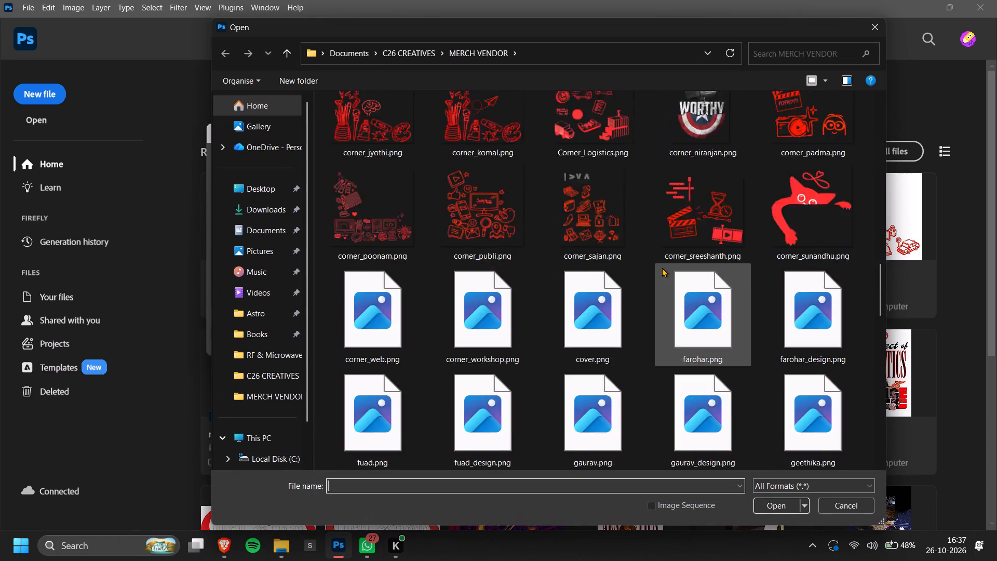
{"action": "scroll", "coordinate": [662, 268], "scroll_direction": "down", "scroll_amount": 8}
{"action": "scroll", "coordinate": [476, 297], "scroll_direction": "up", "scroll_amount": 2}
{"action": "double_click", "coordinate": [372, 247]}
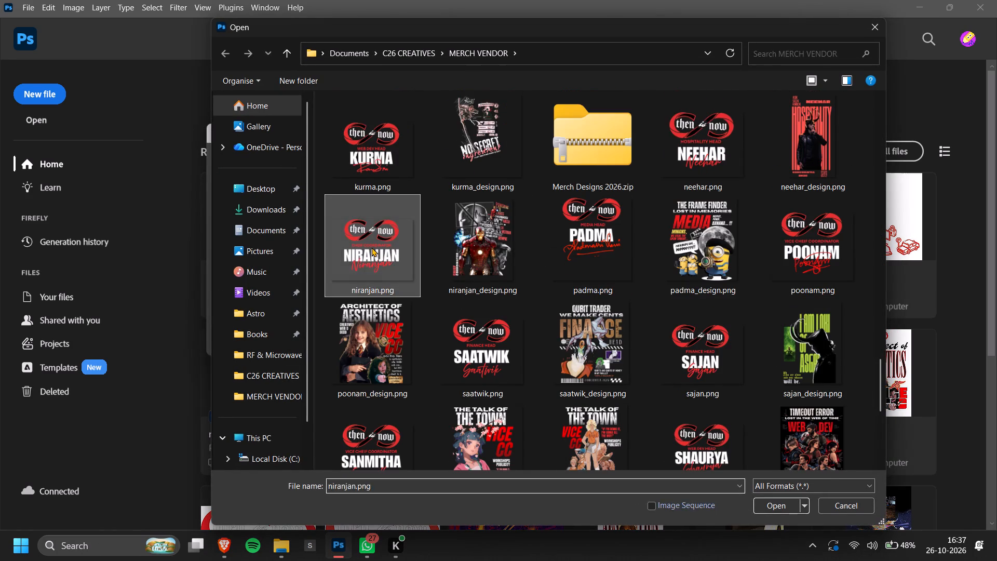
{"action": "left_click", "coordinate": [438, 215]}
{"action": "scroll", "coordinate": [634, 309], "scroll_direction": "down", "scroll_amount": 12}
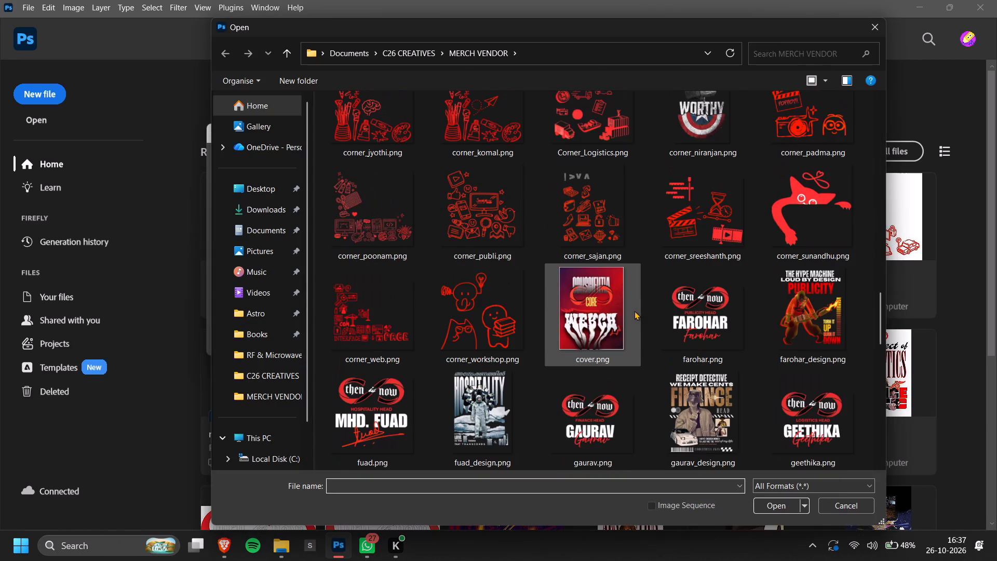
{"action": "double_click", "coordinate": [723, 148]}
{"action": "scroll", "coordinate": [309, 268], "scroll_direction": "down", "scroll_amount": 2}
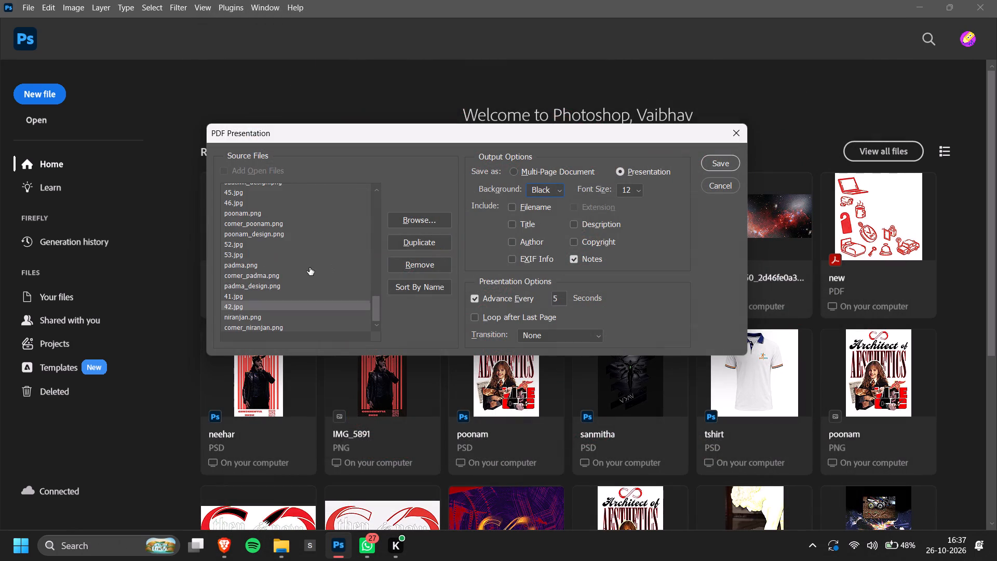
{"action": "scroll", "coordinate": [309, 268], "scroll_direction": "down", "scroll_amount": 2}
{"action": "left_click", "coordinate": [427, 224]}
{"action": "scroll", "coordinate": [650, 266], "scroll_direction": "down", "scroll_amount": 14}
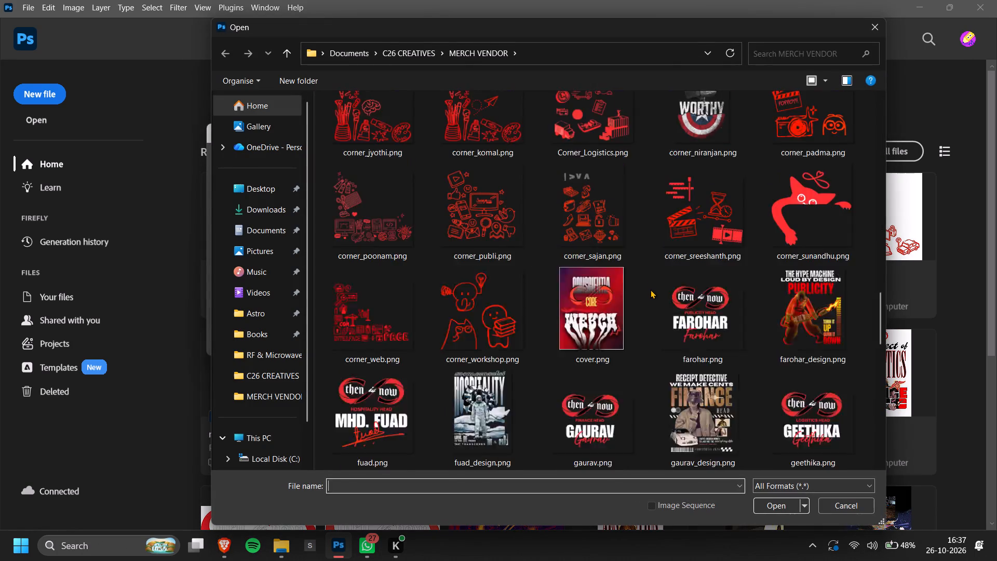
{"action": "scroll", "coordinate": [651, 289], "scroll_direction": "down", "scroll_amount": 2}
{"action": "scroll", "coordinate": [649, 311], "scroll_direction": "up", "scroll_amount": 2}
{"action": "double_click", "coordinate": [488, 427]}
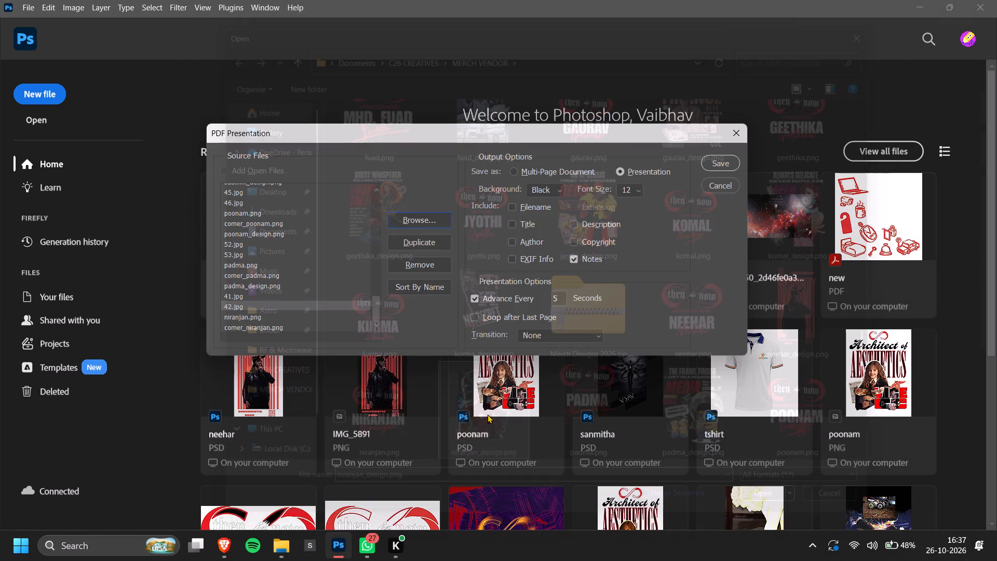
Add the shirt mockups 9.jpg and 10.jpg to the presentation's source files.
{"action": "left_click", "coordinate": [416, 224]}
{"action": "scroll", "coordinate": [574, 301], "scroll_direction": "down", "scroll_amount": 14}
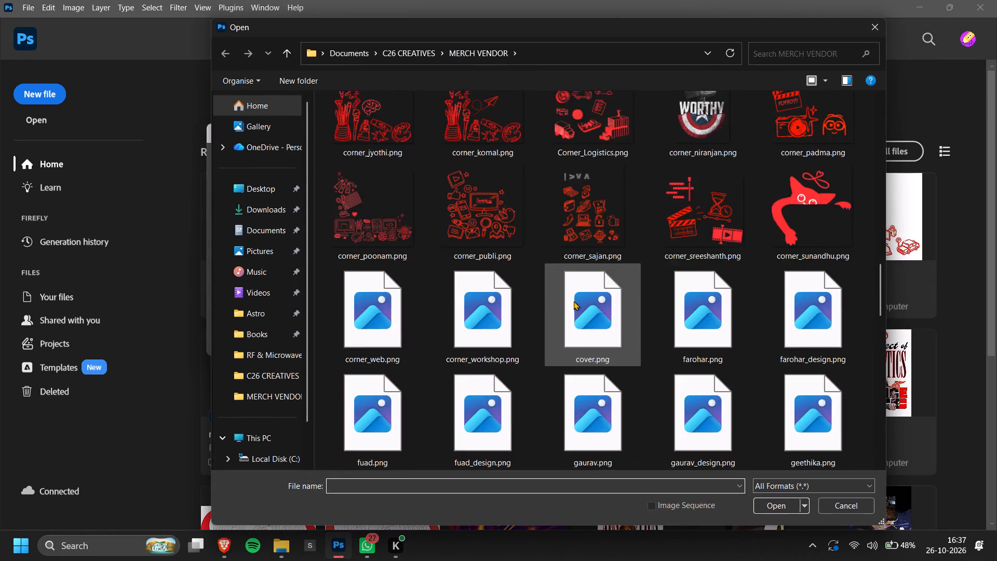
{"action": "scroll", "coordinate": [574, 301], "scroll_direction": "down", "scroll_amount": 5}
{"action": "scroll", "coordinate": [596, 343], "scroll_direction": "up", "scroll_amount": 2}
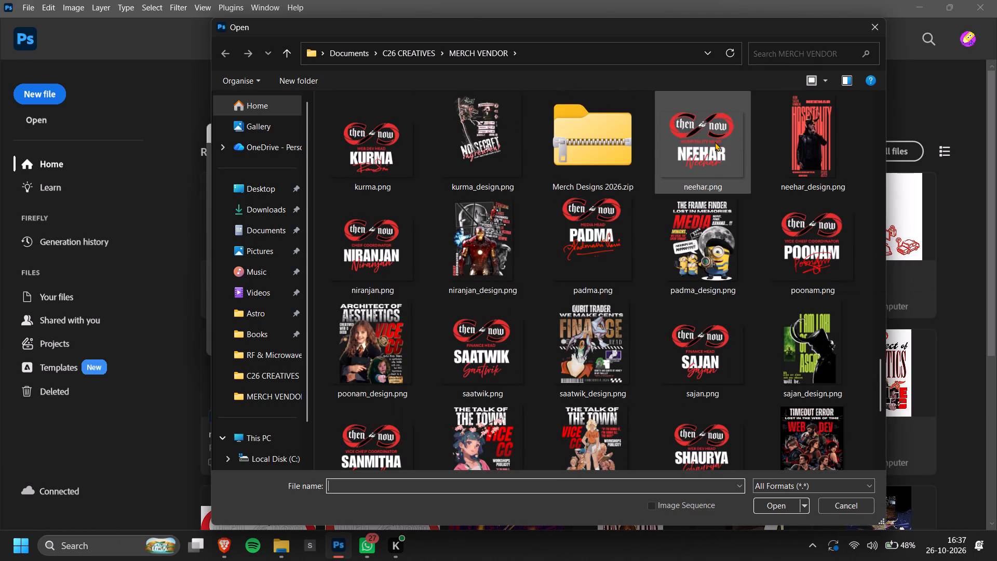
{"action": "scroll", "coordinate": [562, 265], "scroll_direction": "up", "scroll_amount": 4}
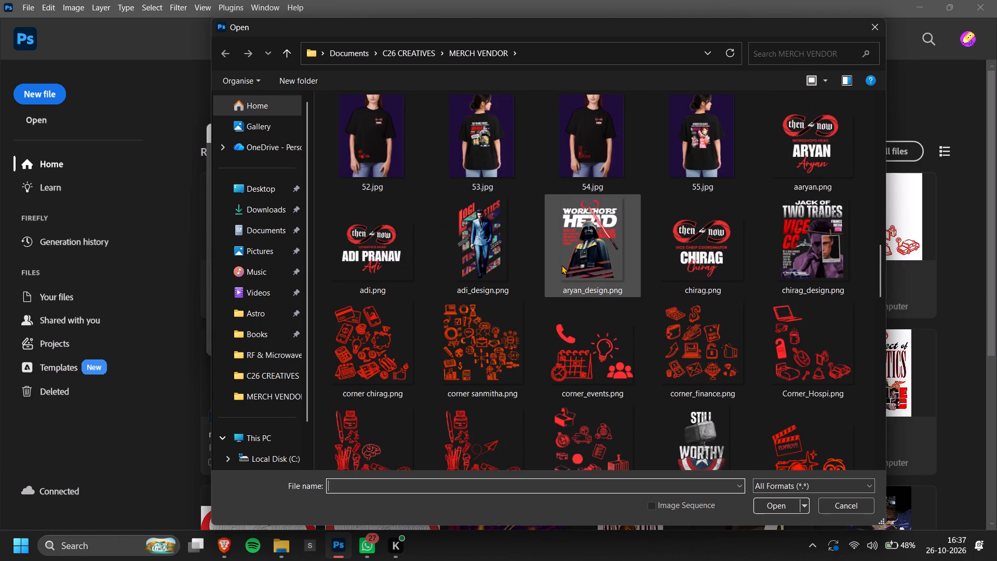
{"action": "scroll", "coordinate": [562, 265], "scroll_direction": "up", "scroll_amount": 3}
{"action": "scroll", "coordinate": [591, 301], "scroll_direction": "up", "scroll_amount": 1}
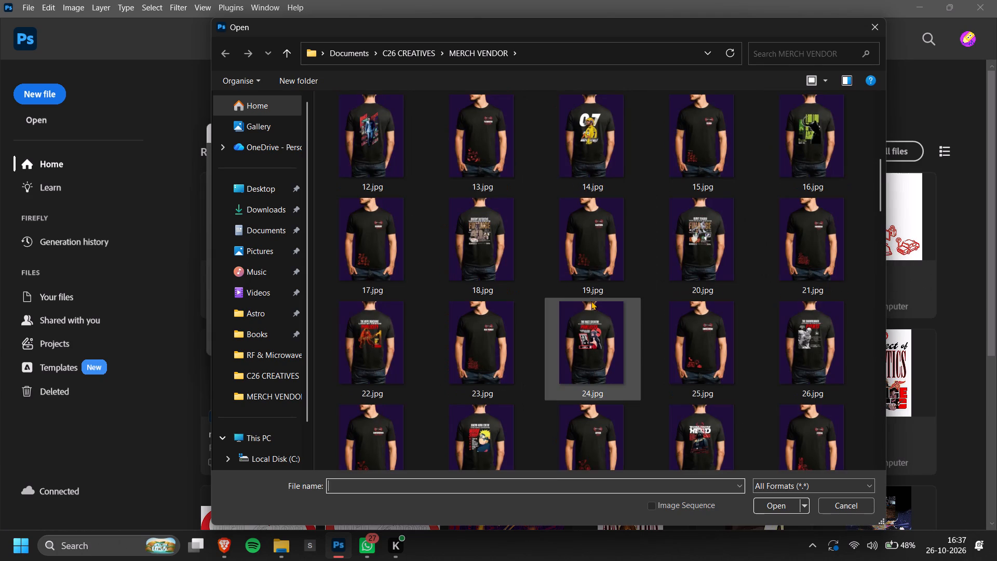
{"action": "scroll", "coordinate": [591, 301], "scroll_direction": "up", "scroll_amount": 1}
{"action": "left_click", "coordinate": [590, 247]}
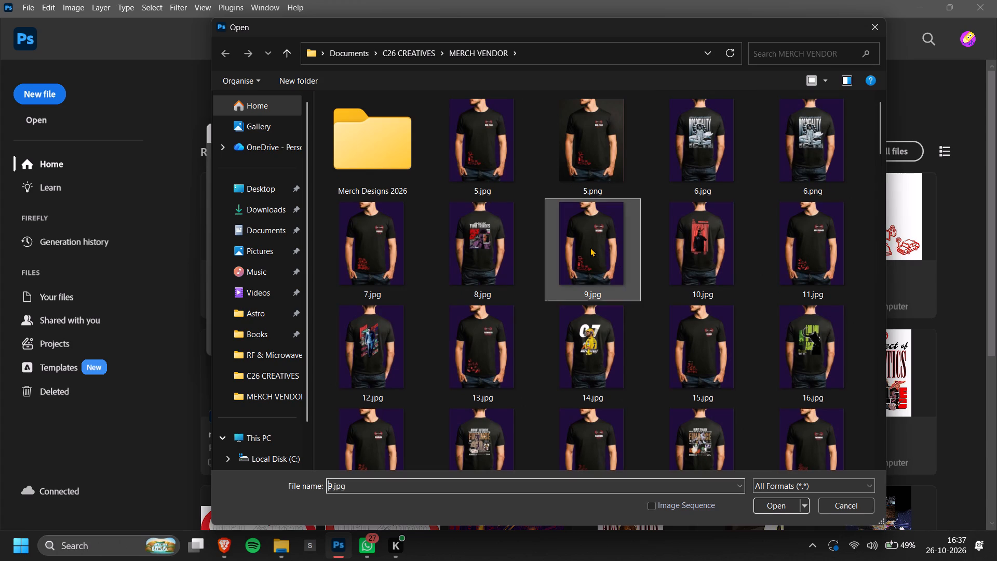
{"action": "left_click", "coordinate": [729, 236], "text": "shift"}
{"action": "left_click", "coordinate": [784, 500]}
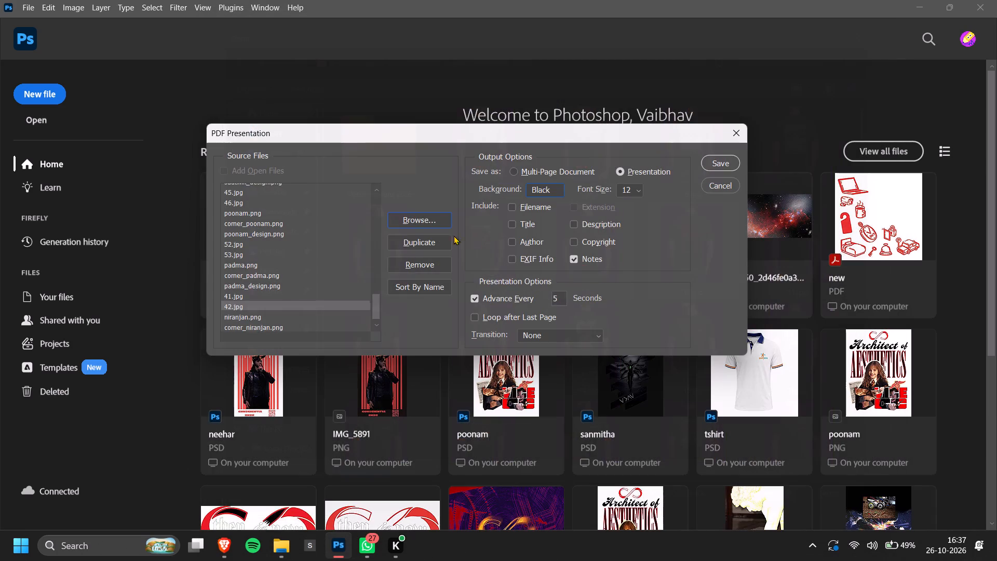
Add the artwork files neehar.png, Corner_Logistics.png and neehar_design.png, in that order, to the presentation's source files.
{"action": "left_click", "coordinate": [401, 218]}
{"action": "scroll", "coordinate": [703, 289], "scroll_direction": "down", "scroll_amount": 18}
{"action": "scroll", "coordinate": [711, 302], "scroll_direction": "up", "scroll_amount": 1}
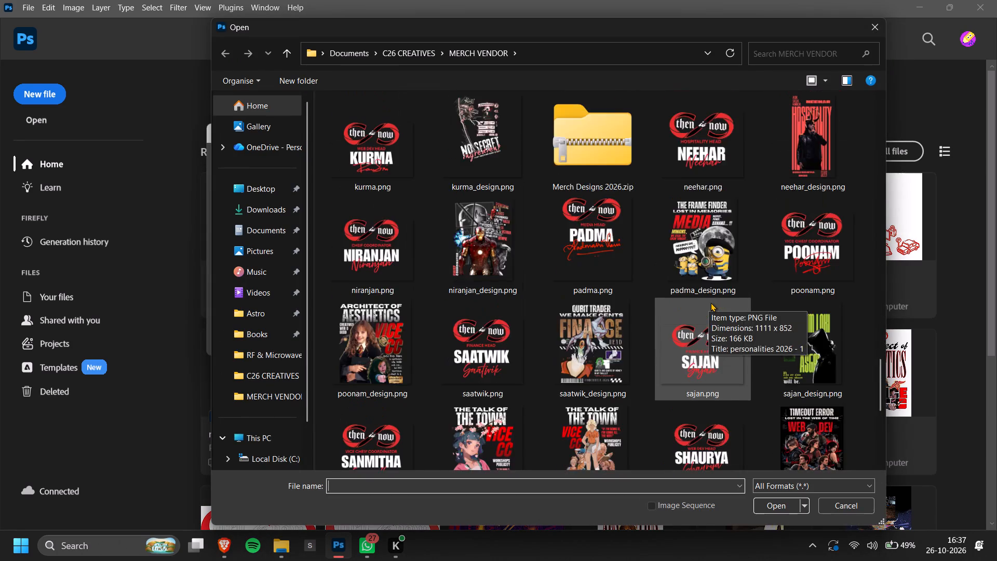
{"action": "scroll", "coordinate": [711, 302], "scroll_direction": "up", "scroll_amount": 1}
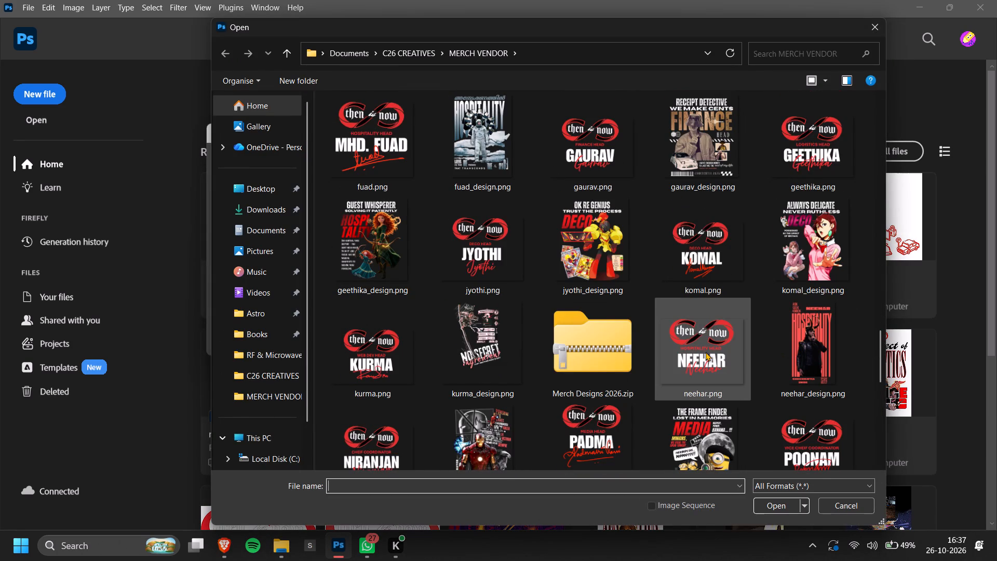
{"action": "left_click", "coordinate": [705, 352]}
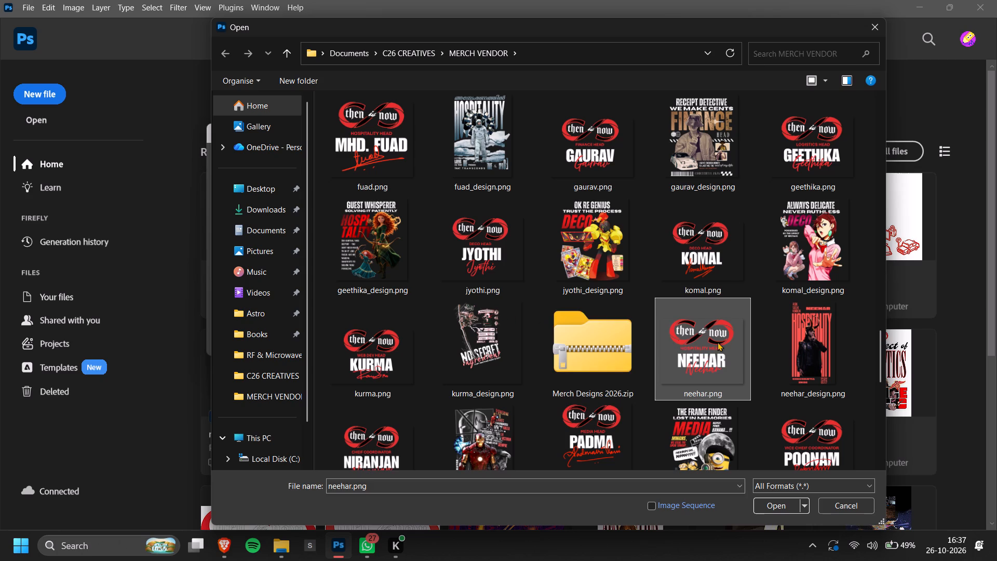
{"action": "double_click", "coordinate": [718, 342]}
{"action": "left_click", "coordinate": [439, 223]}
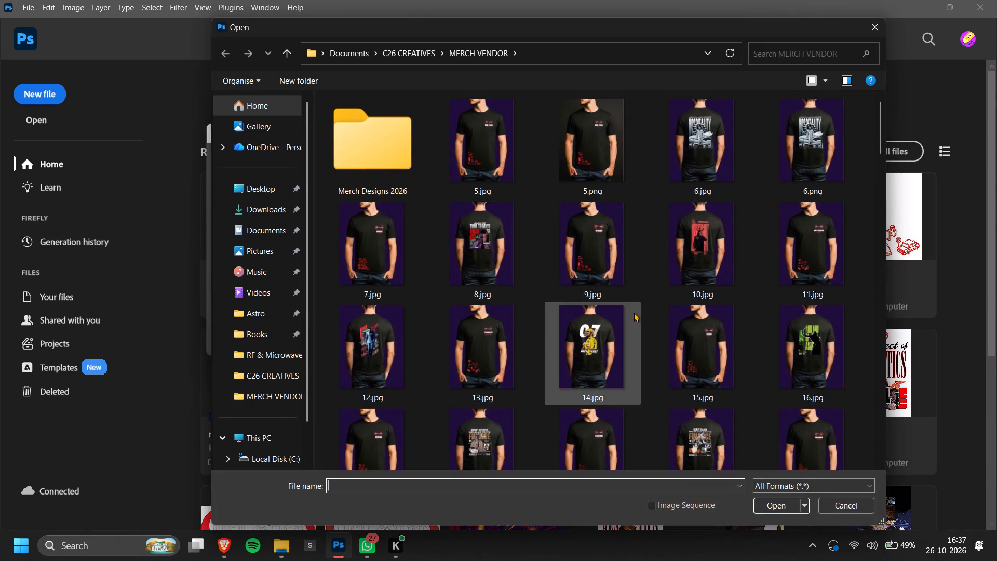
{"action": "scroll", "coordinate": [634, 312], "scroll_direction": "down", "scroll_amount": 6}
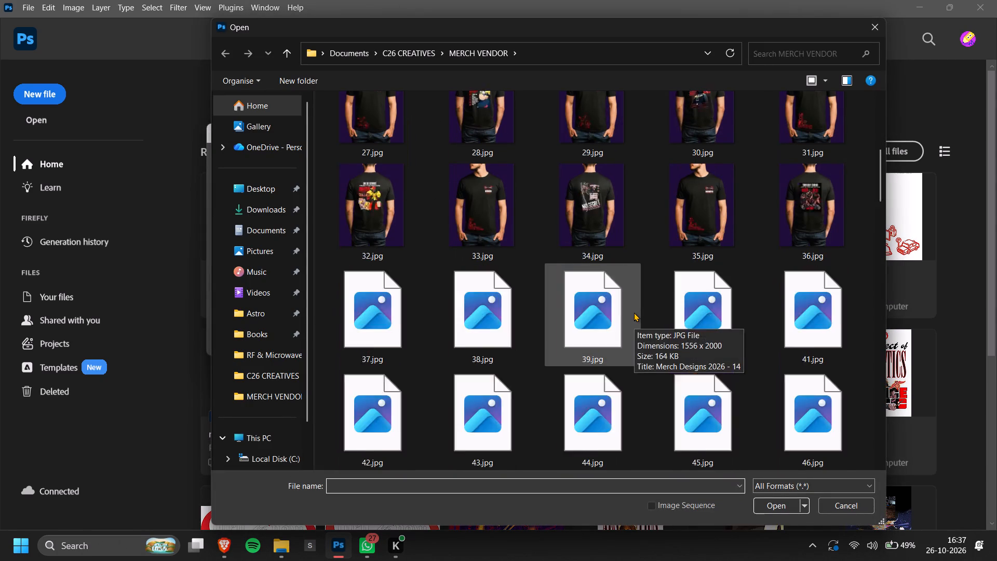
{"action": "scroll", "coordinate": [607, 327], "scroll_direction": "down", "scroll_amount": 3}
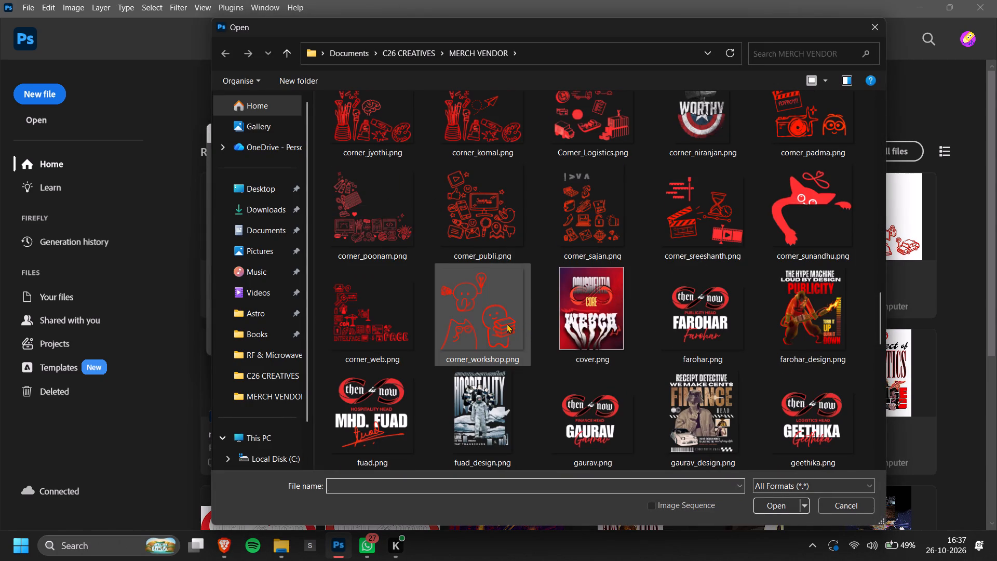
{"action": "double_click", "coordinate": [589, 135]}
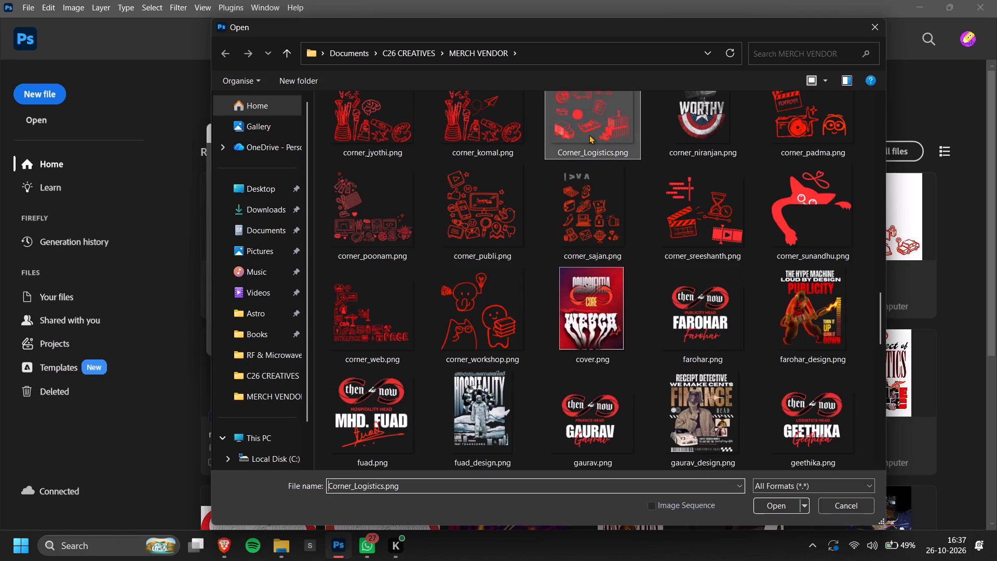
{"action": "left_click", "coordinate": [424, 220]}
{"action": "scroll", "coordinate": [681, 262], "scroll_direction": "down", "scroll_amount": 12}
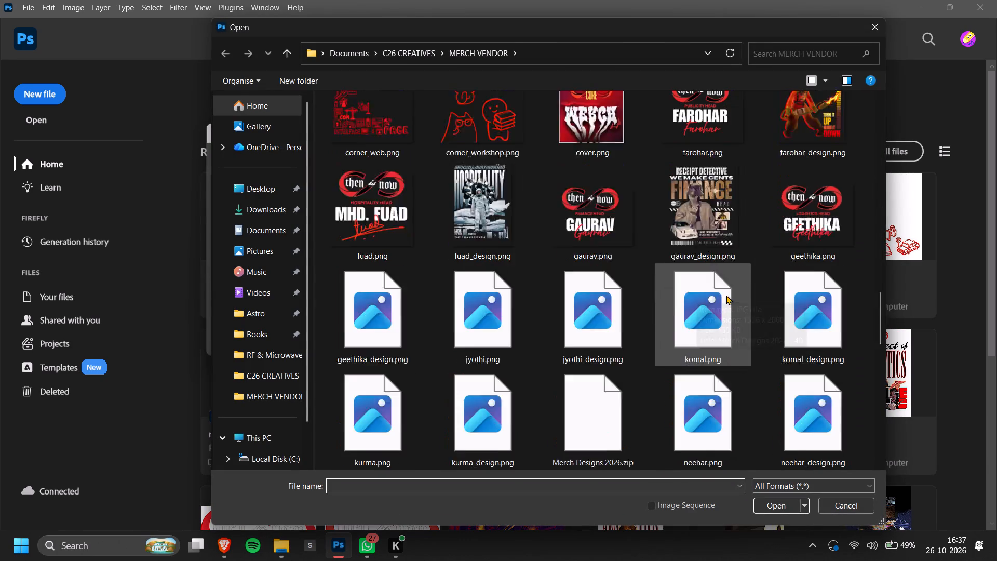
{"action": "double_click", "coordinate": [810, 234]}
{"action": "scroll", "coordinate": [251, 268], "scroll_direction": "down", "scroll_amount": 9}
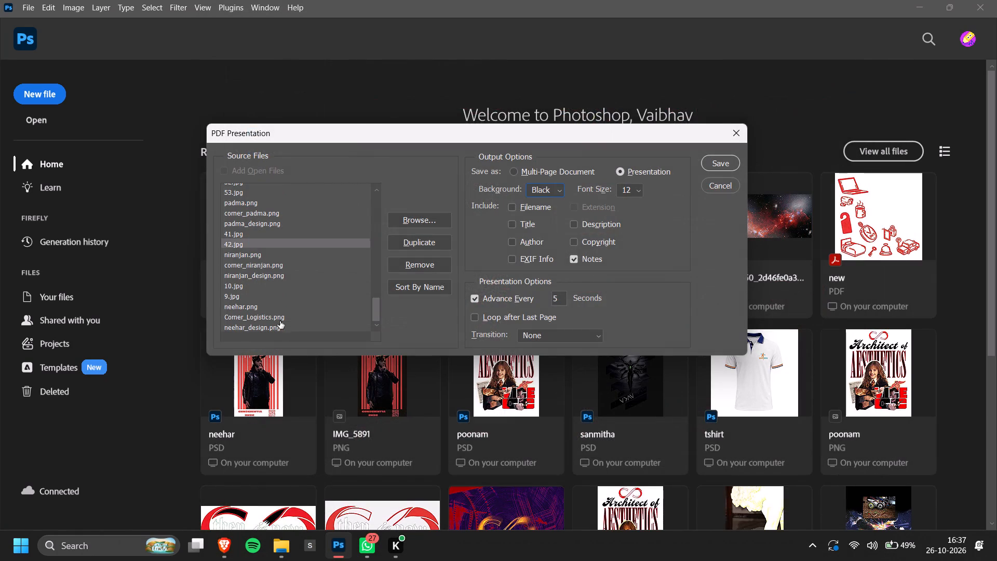
{"action": "left_click", "coordinate": [281, 328]}
Add the shirt mockups 33.jpg and 34.jpg to the presentation's source files.
{"action": "left_click", "coordinate": [430, 219]}
{"action": "scroll", "coordinate": [634, 285], "scroll_direction": "down", "scroll_amount": 4}
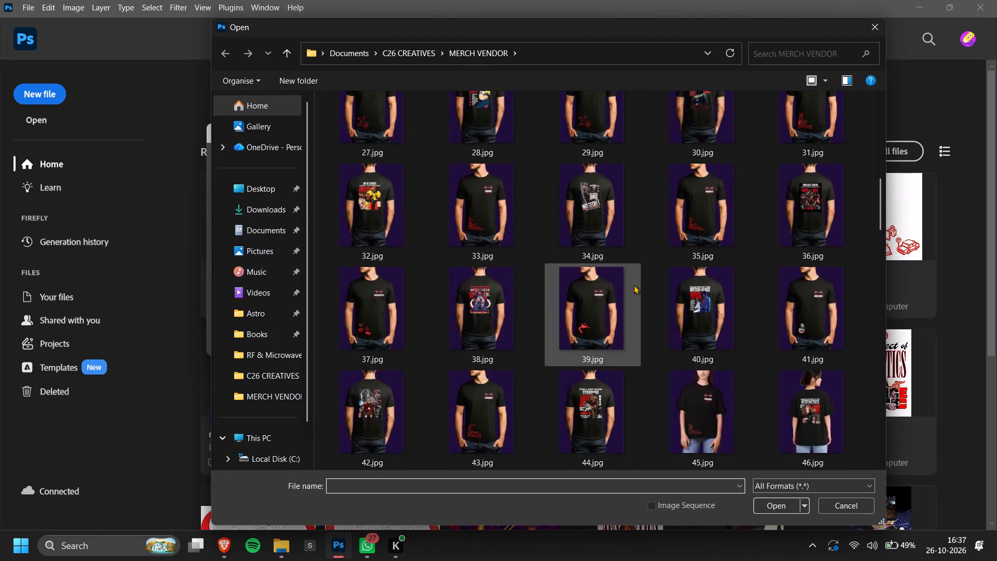
{"action": "scroll", "coordinate": [634, 285], "scroll_direction": "down", "scroll_amount": 5}
{"action": "scroll", "coordinate": [634, 285], "scroll_direction": "up", "scroll_amount": 1}
{"action": "scroll", "coordinate": [634, 285], "scroll_direction": "down", "scroll_amount": 2}
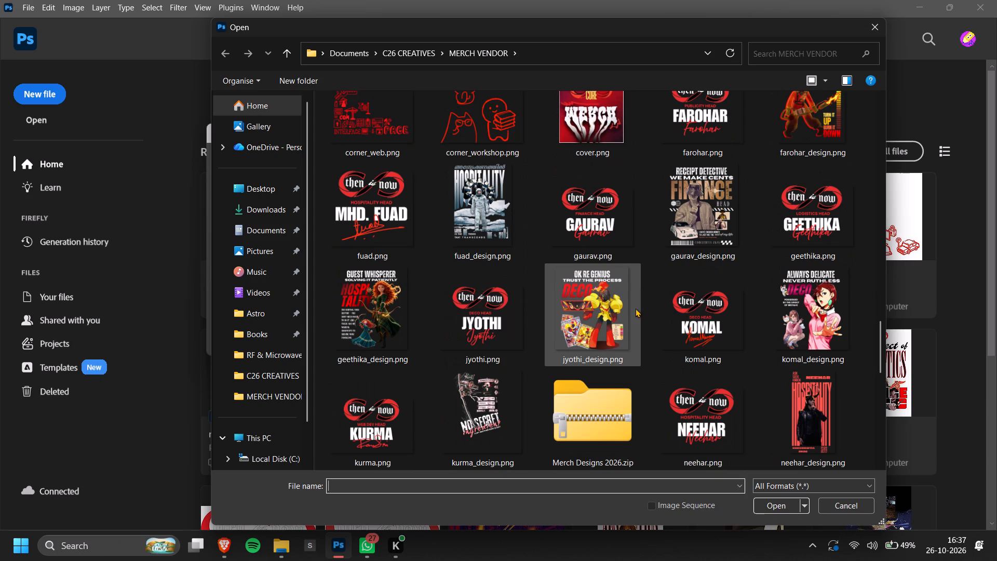
{"action": "scroll", "coordinate": [483, 392], "scroll_direction": "down", "scroll_amount": 1}
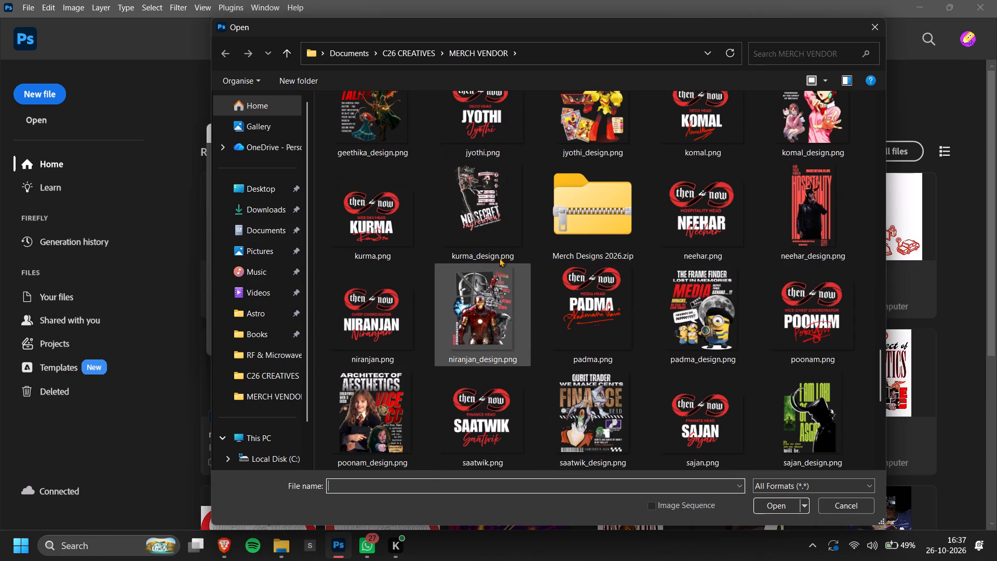
{"action": "scroll", "coordinate": [518, 255], "scroll_direction": "up", "scroll_amount": 5}
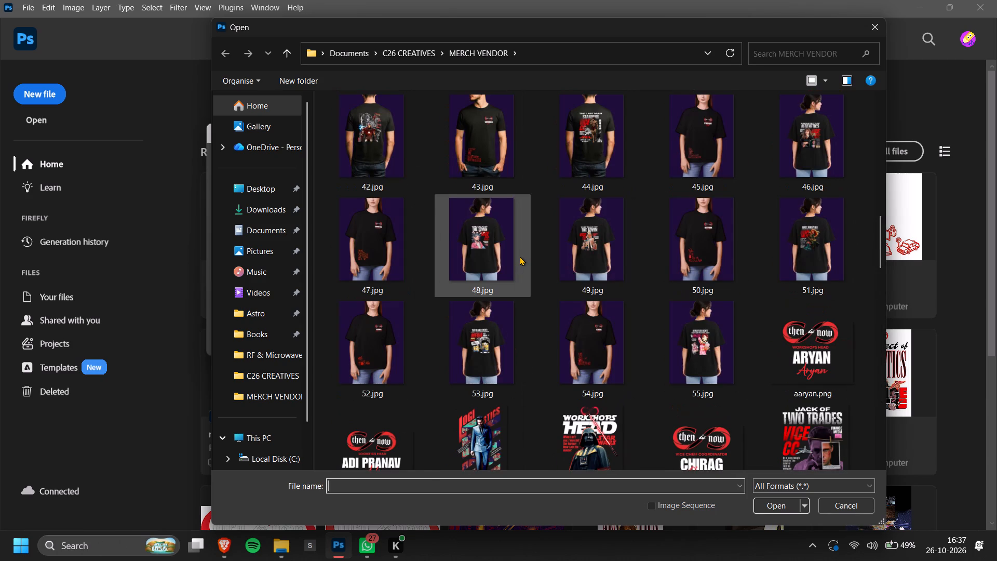
{"action": "scroll", "coordinate": [529, 269], "scroll_direction": "up", "scroll_amount": 2}
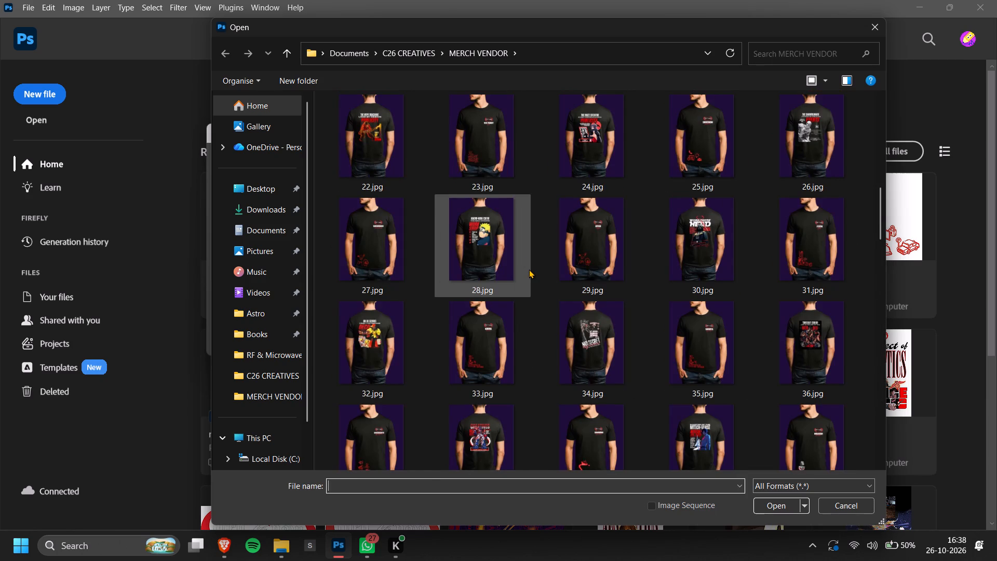
{"action": "scroll", "coordinate": [529, 269], "scroll_direction": "up", "scroll_amount": 1}
{"action": "scroll", "coordinate": [634, 303], "scroll_direction": "down", "scroll_amount": 1}
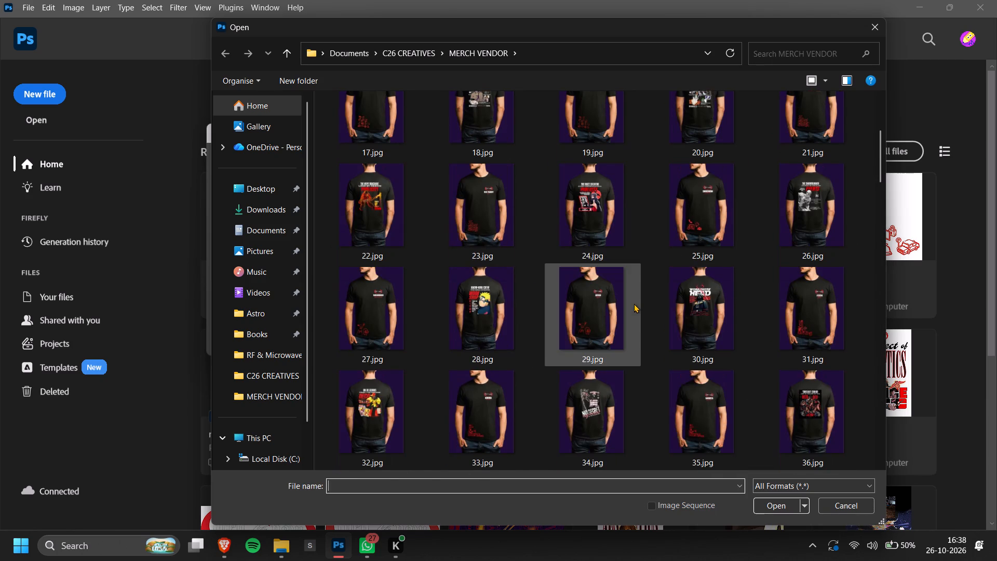
{"action": "scroll", "coordinate": [634, 303], "scroll_direction": "down", "scroll_amount": 1}
{"action": "scroll", "coordinate": [721, 385], "scroll_direction": "down", "scroll_amount": 2}
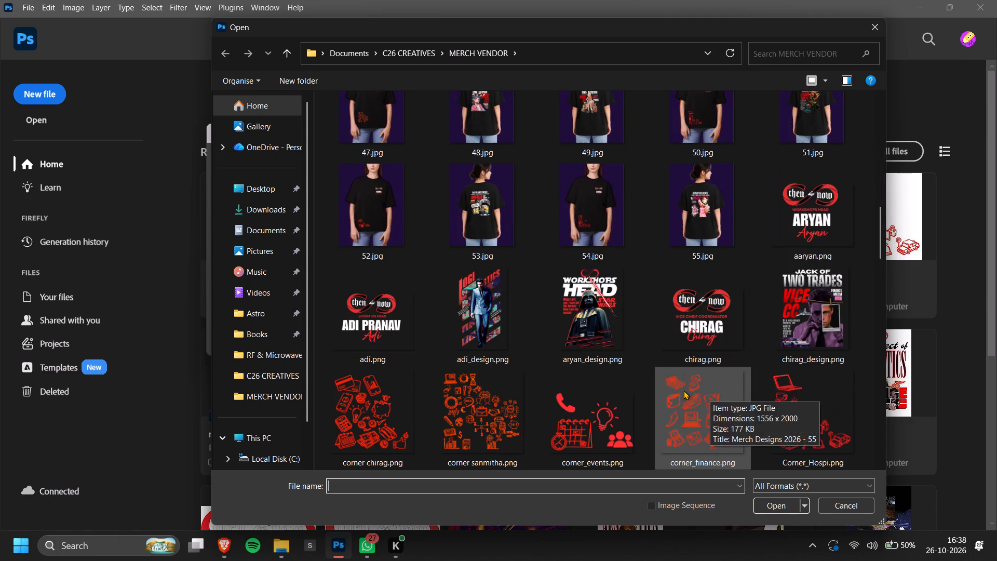
{"action": "scroll", "coordinate": [638, 364], "scroll_direction": "up", "scroll_amount": 1}
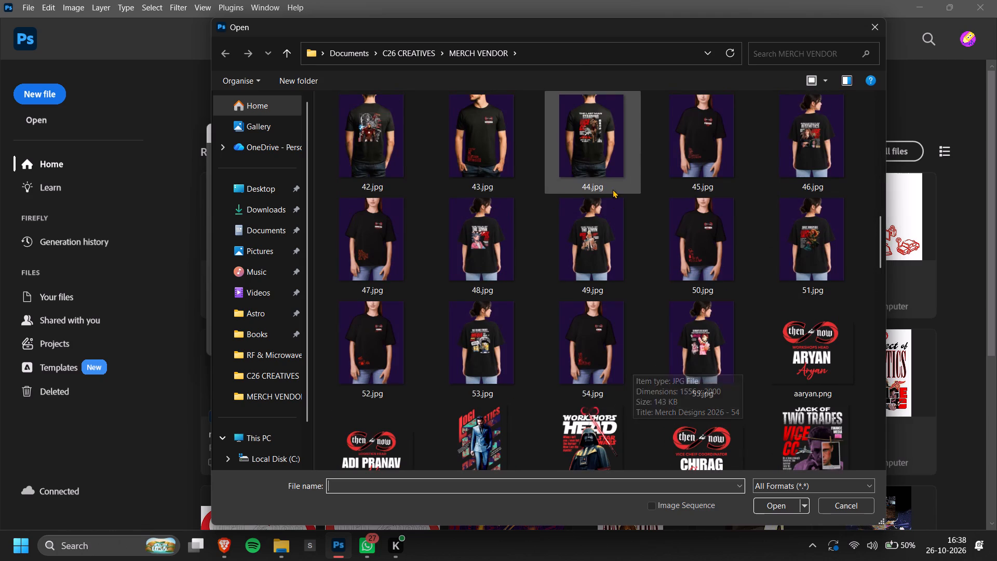
{"action": "scroll", "coordinate": [562, 332], "scroll_direction": "up", "scroll_amount": 1}
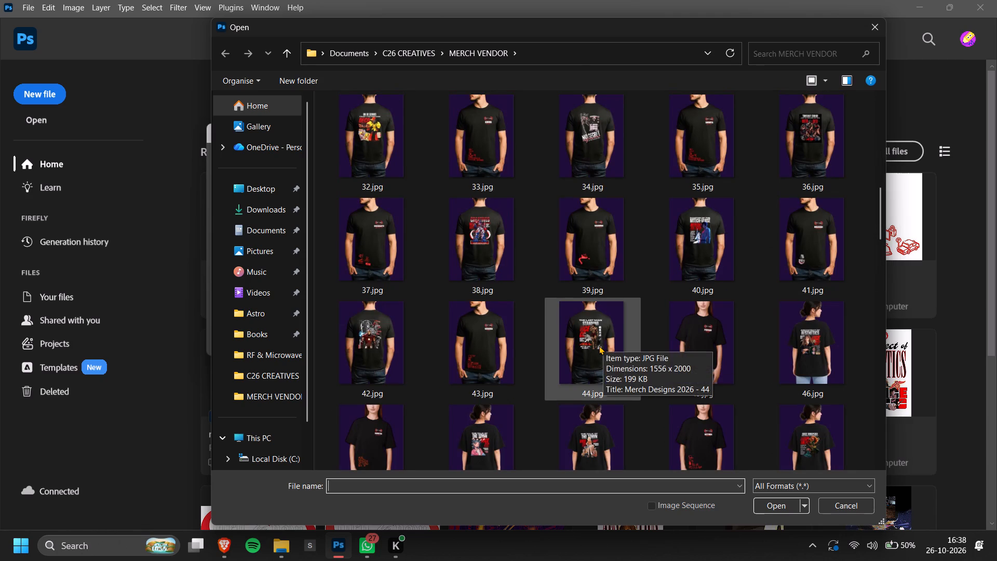
{"action": "left_click", "coordinate": [475, 146]}
{"action": "left_click", "coordinate": [559, 155], "text": "shift"}
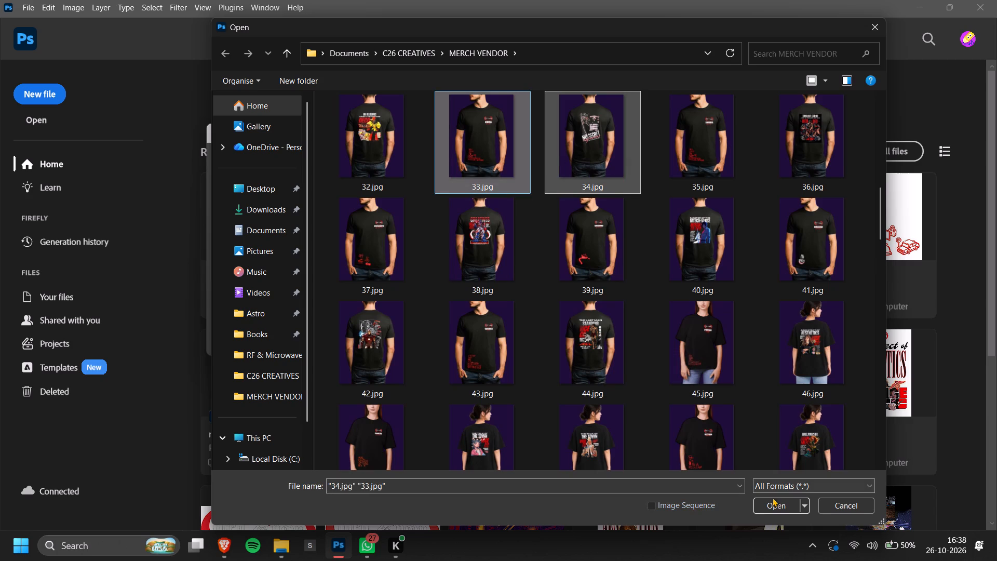
{"action": "left_click", "coordinate": [772, 505]}
Add the artwork files kurma.png, corner_web.png and kurma_design.png, in that order, to the presentation's source files.
{"action": "left_click", "coordinate": [401, 206]}
{"action": "left_click", "coordinate": [410, 215]}
{"action": "scroll", "coordinate": [653, 267], "scroll_direction": "down", "scroll_amount": 3}
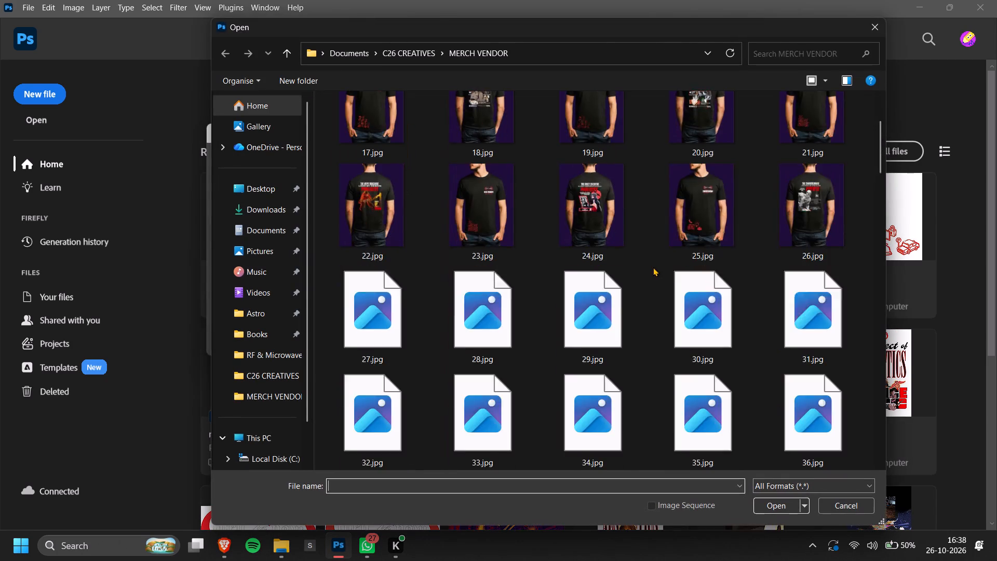
{"action": "scroll", "coordinate": [653, 267], "scroll_direction": "down", "scroll_amount": 20}
{"action": "scroll", "coordinate": [637, 312], "scroll_direction": "up", "scroll_amount": 2}
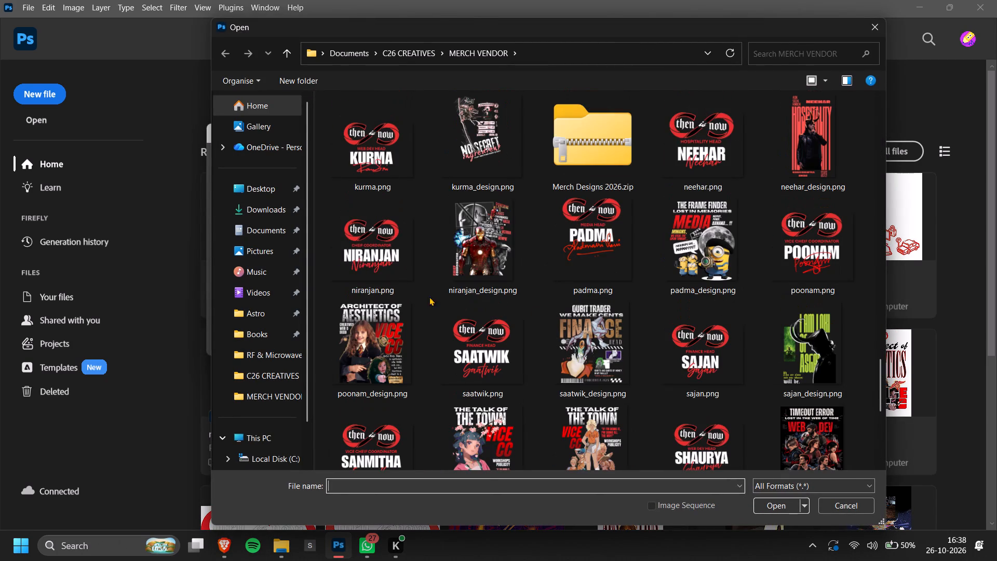
{"action": "double_click", "coordinate": [371, 172]}
{"action": "left_click", "coordinate": [416, 217]}
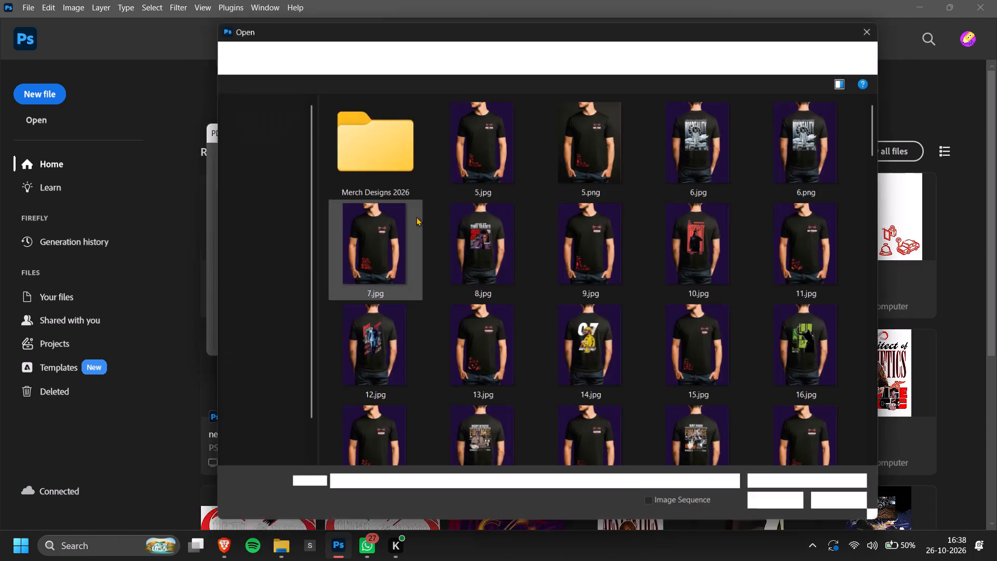
{"action": "scroll", "coordinate": [710, 353], "scroll_direction": "down", "scroll_amount": 7}
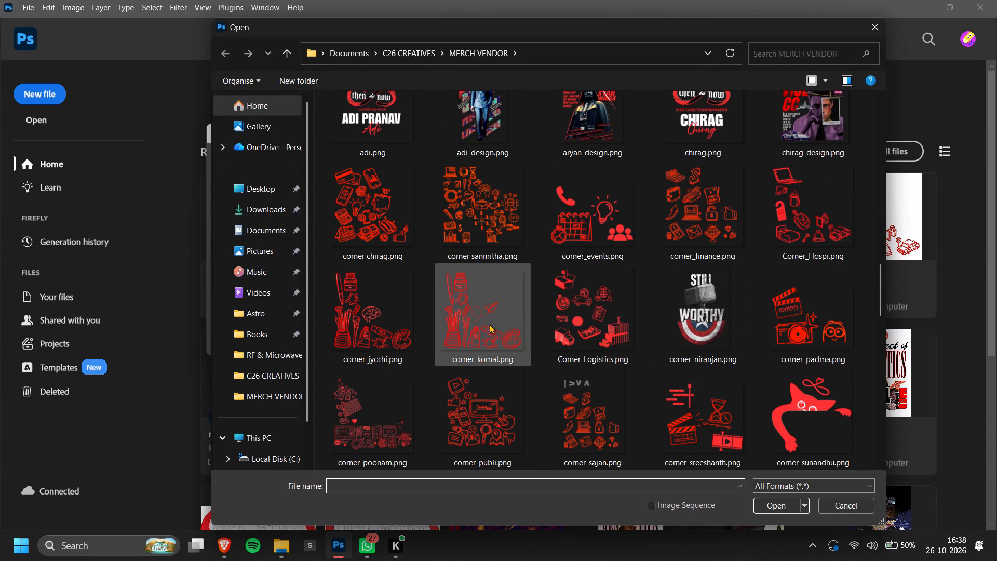
{"action": "scroll", "coordinate": [500, 366], "scroll_direction": "down", "scroll_amount": 1}
{"action": "double_click", "coordinate": [376, 325]}
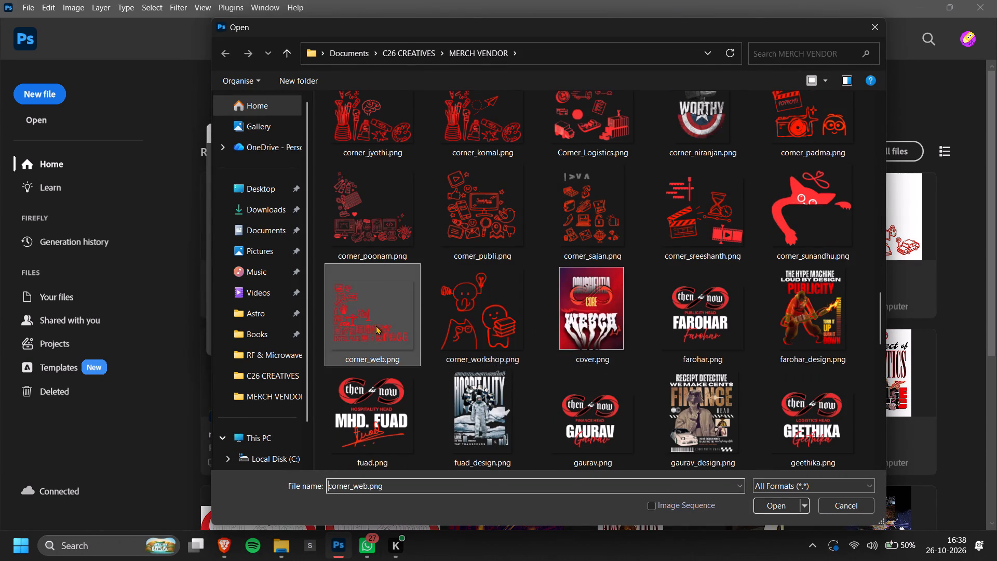
{"action": "left_click", "coordinate": [411, 221]}
{"action": "scroll", "coordinate": [622, 311], "scroll_direction": "down", "scroll_amount": 5}
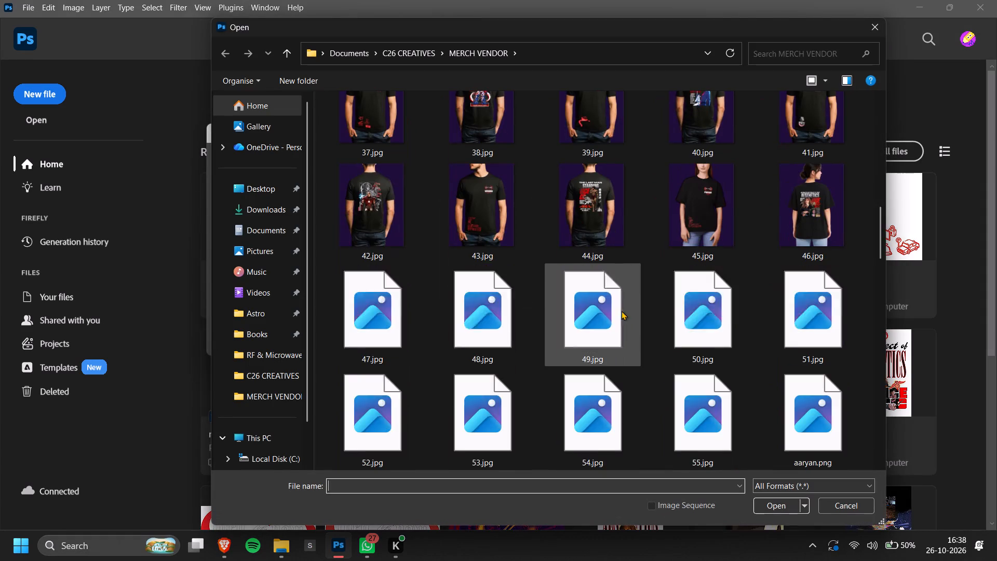
{"action": "scroll", "coordinate": [622, 311], "scroll_direction": "down", "scroll_amount": 13}
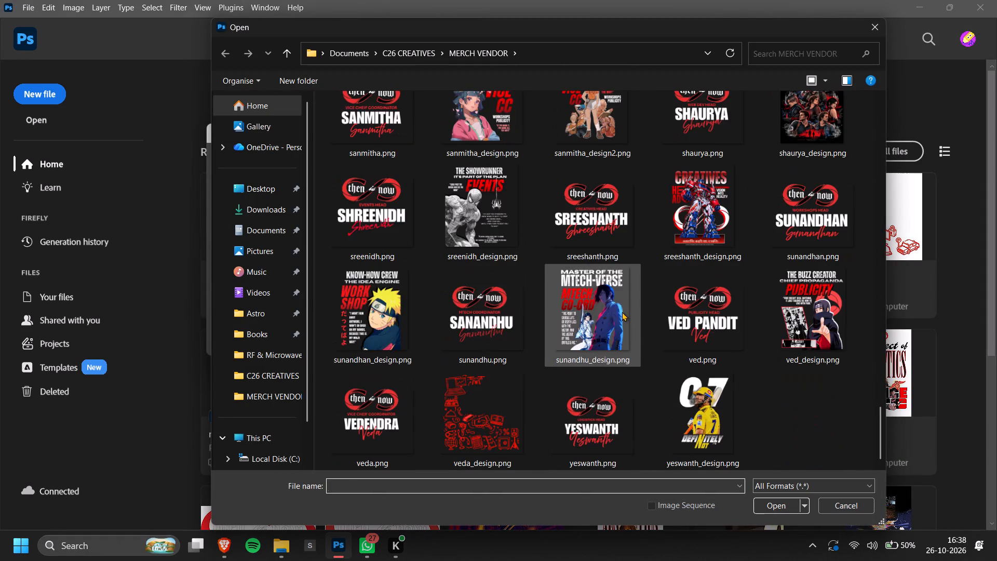
{"action": "scroll", "coordinate": [594, 327], "scroll_direction": "up", "scroll_amount": 2}
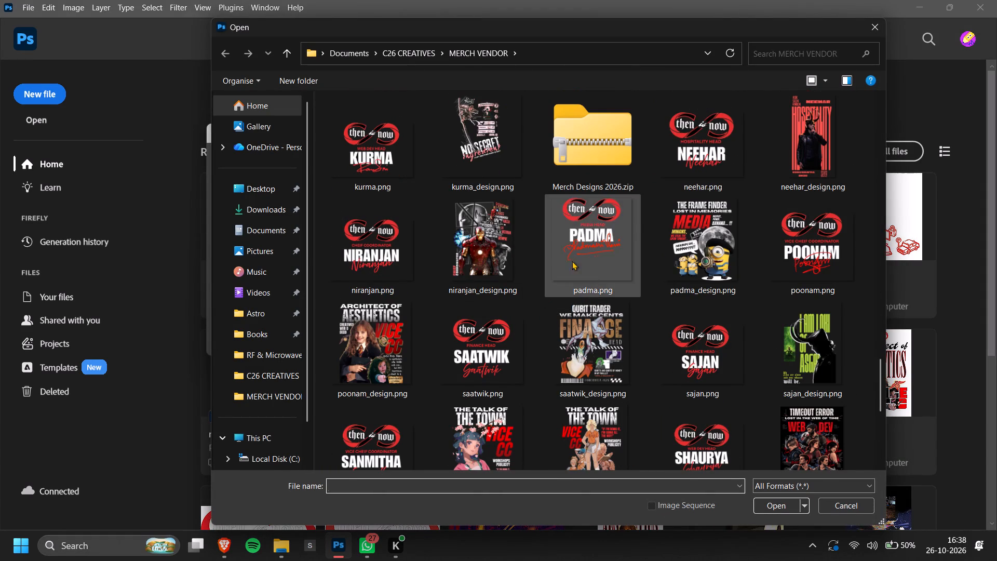
{"action": "double_click", "coordinate": [504, 143]}
Choose the shirt mockup 54.jpg for the presentation's source files.
{"action": "left_click", "coordinate": [437, 225]}
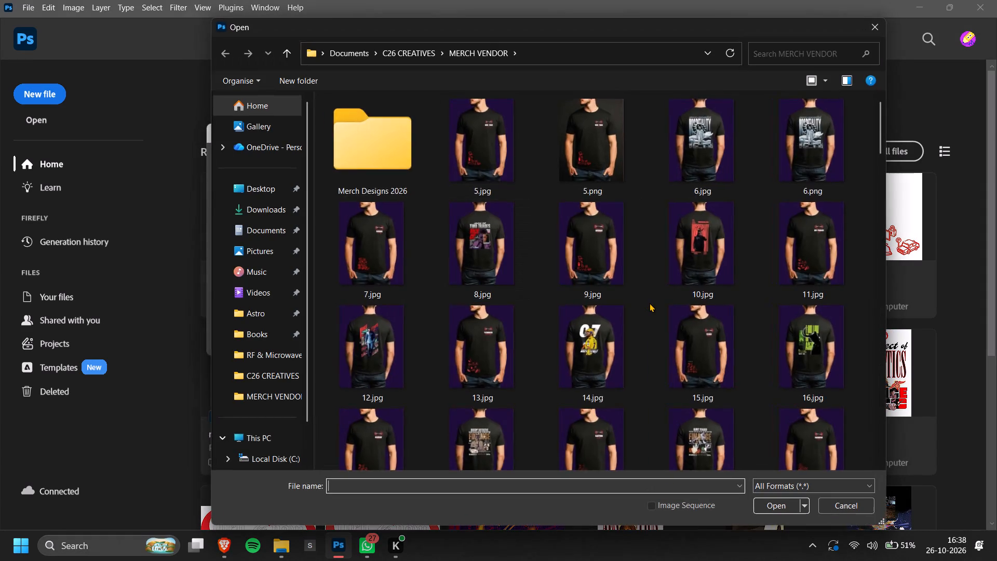
{"action": "scroll", "coordinate": [651, 304], "scroll_direction": "down", "scroll_amount": 18}
{"action": "scroll", "coordinate": [651, 304], "scroll_direction": "up", "scroll_amount": 1}
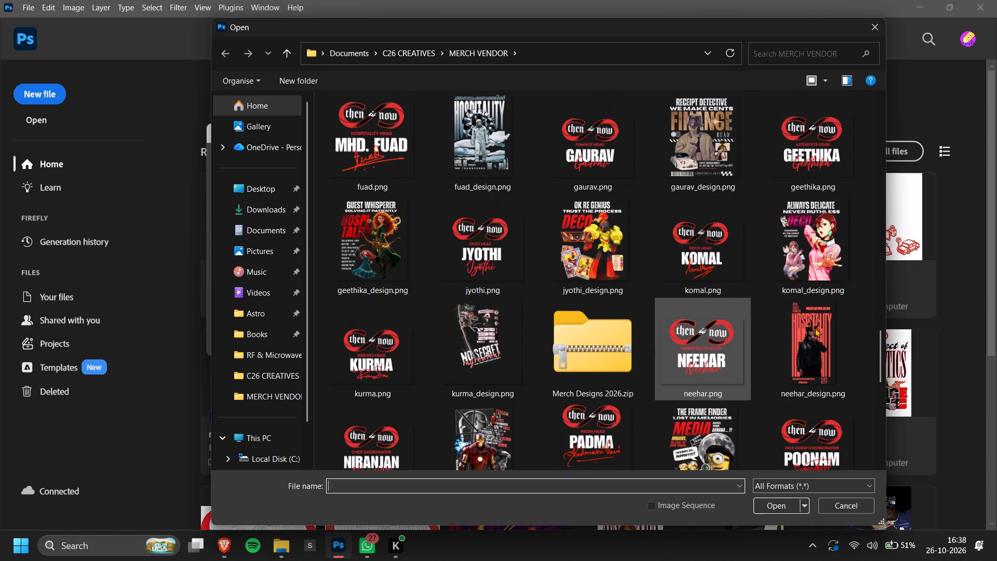
{"action": "scroll", "coordinate": [535, 320], "scroll_direction": "up", "scroll_amount": 4}
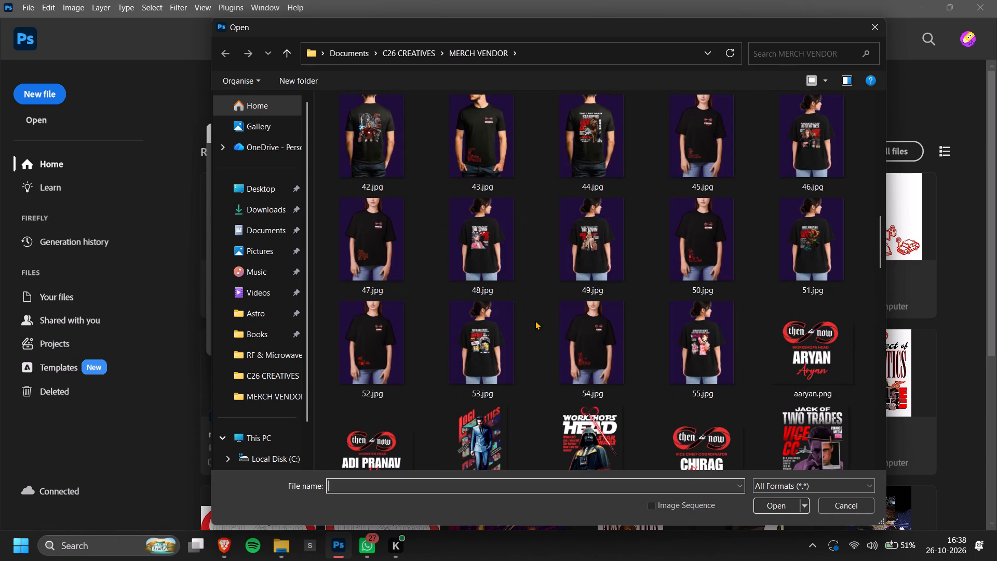
{"action": "left_click", "coordinate": [623, 346]}
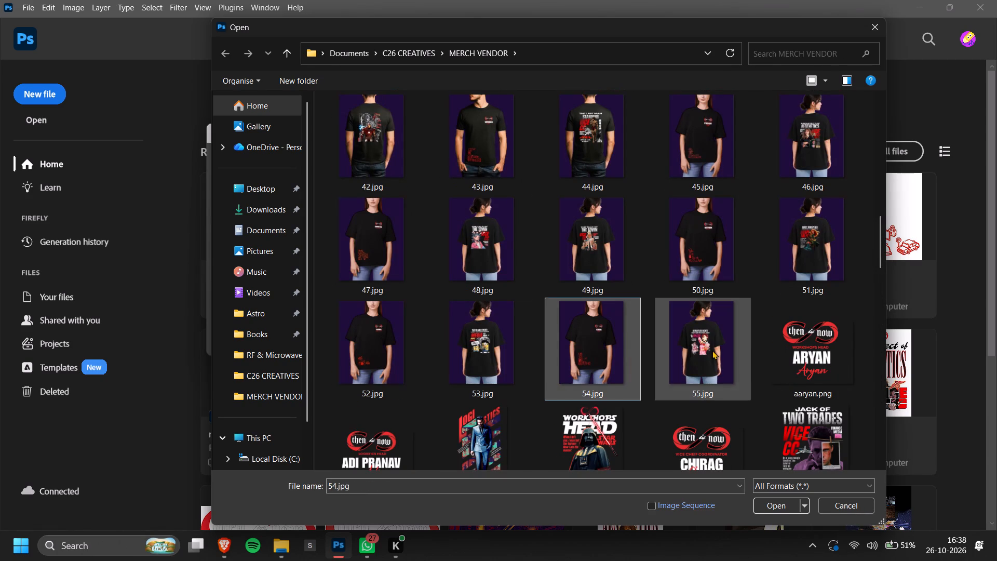
Choose the shirt mockup 55.jpg along with 54.jpg and add them to the presentation's source files.
{"action": "left_click", "coordinate": [712, 350], "text": "shift"}
{"action": "left_click", "coordinate": [763, 504]}
Add Komal's artwork files to the presentation's source files one at a time, starting with komal.png.
{"action": "left_click", "coordinate": [435, 219]}
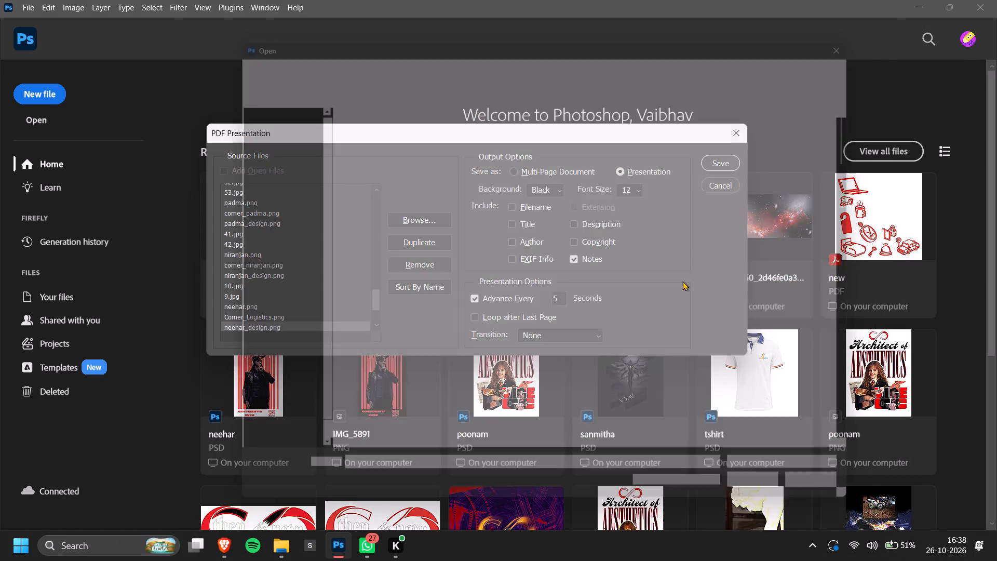
{"action": "scroll", "coordinate": [685, 282], "scroll_direction": "down", "scroll_amount": 17}
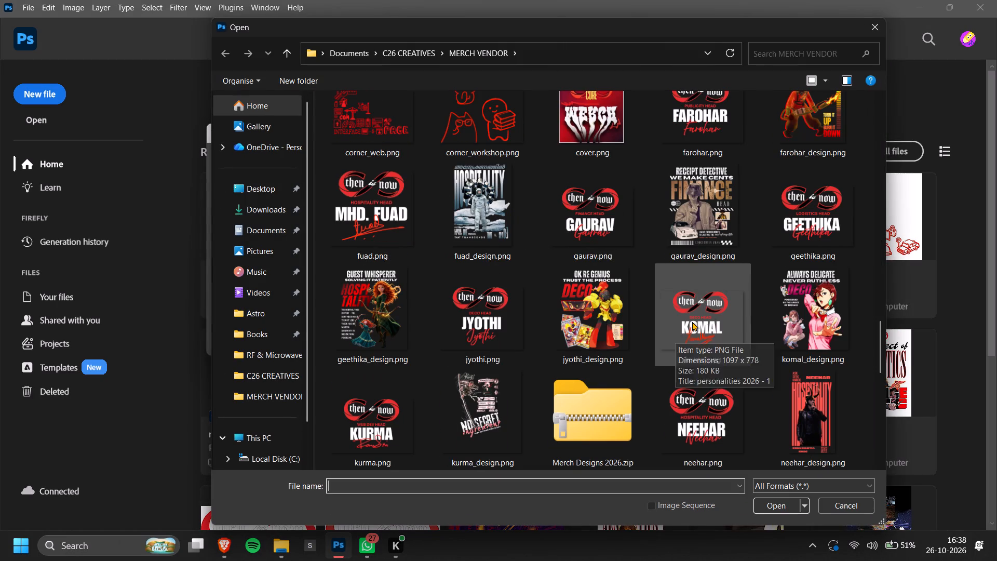
{"action": "double_click", "coordinate": [692, 322]}
{"action": "left_click", "coordinate": [427, 223]}
{"action": "scroll", "coordinate": [671, 333], "scroll_direction": "down", "scroll_amount": 5}
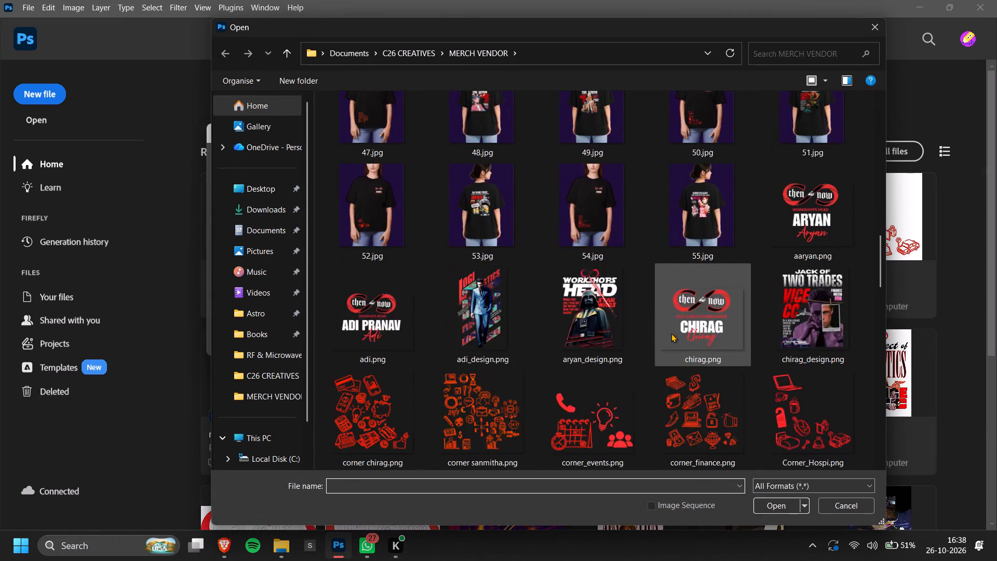
{"action": "scroll", "coordinate": [671, 333], "scroll_direction": "down", "scroll_amount": 2}
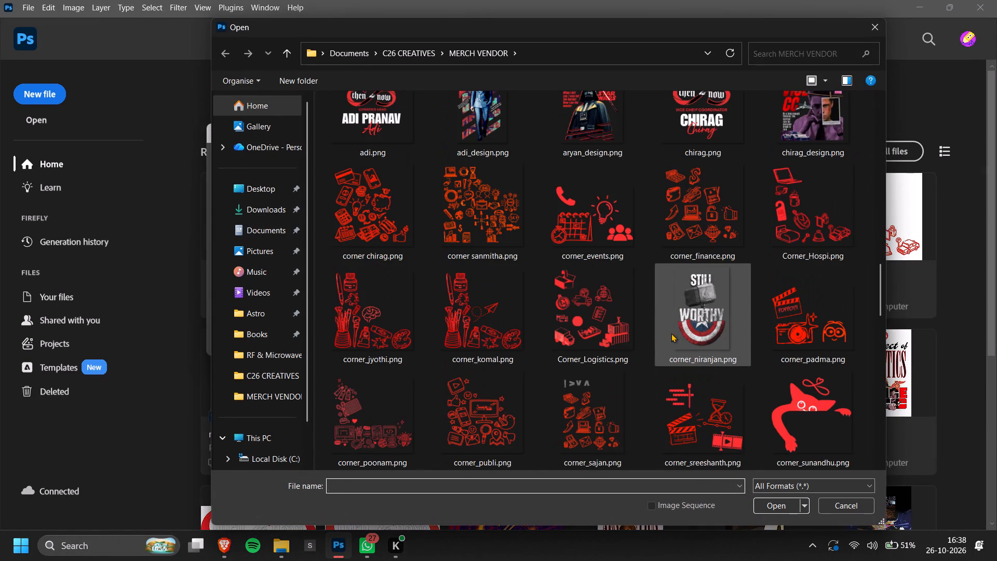
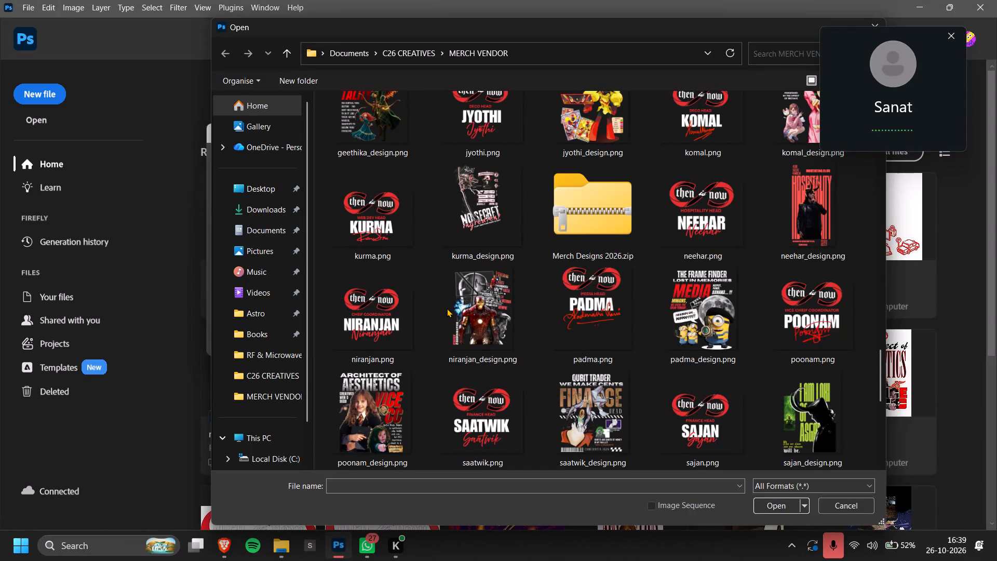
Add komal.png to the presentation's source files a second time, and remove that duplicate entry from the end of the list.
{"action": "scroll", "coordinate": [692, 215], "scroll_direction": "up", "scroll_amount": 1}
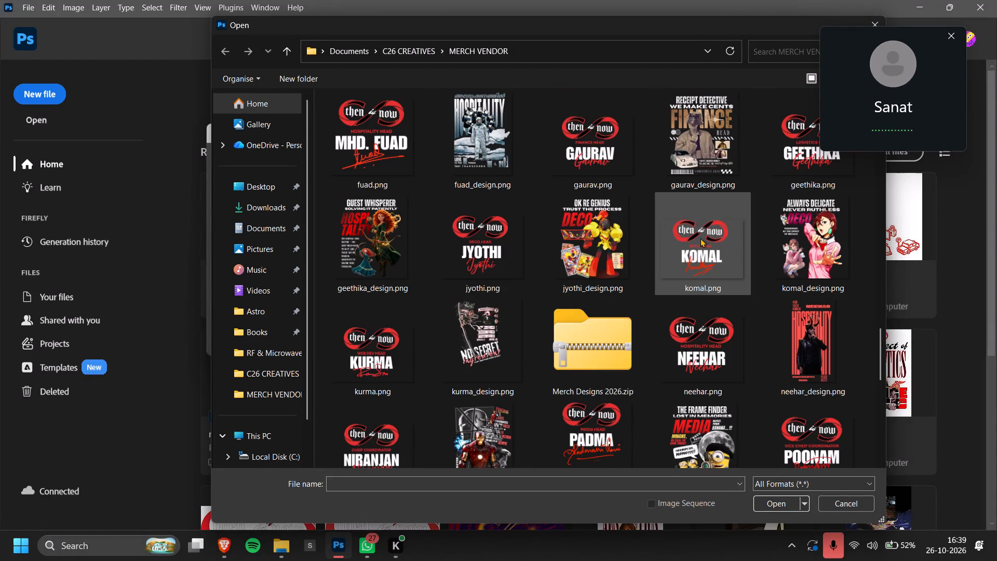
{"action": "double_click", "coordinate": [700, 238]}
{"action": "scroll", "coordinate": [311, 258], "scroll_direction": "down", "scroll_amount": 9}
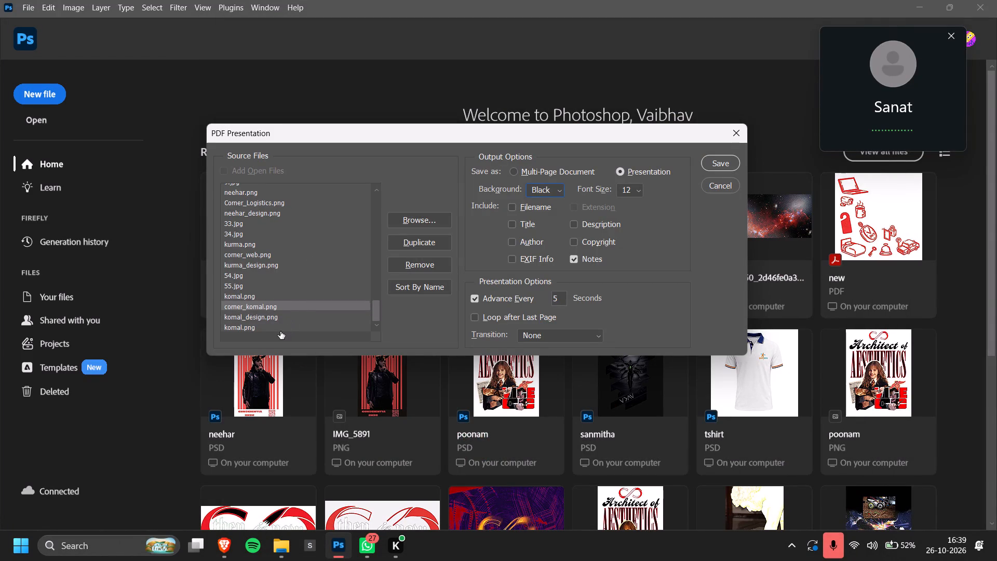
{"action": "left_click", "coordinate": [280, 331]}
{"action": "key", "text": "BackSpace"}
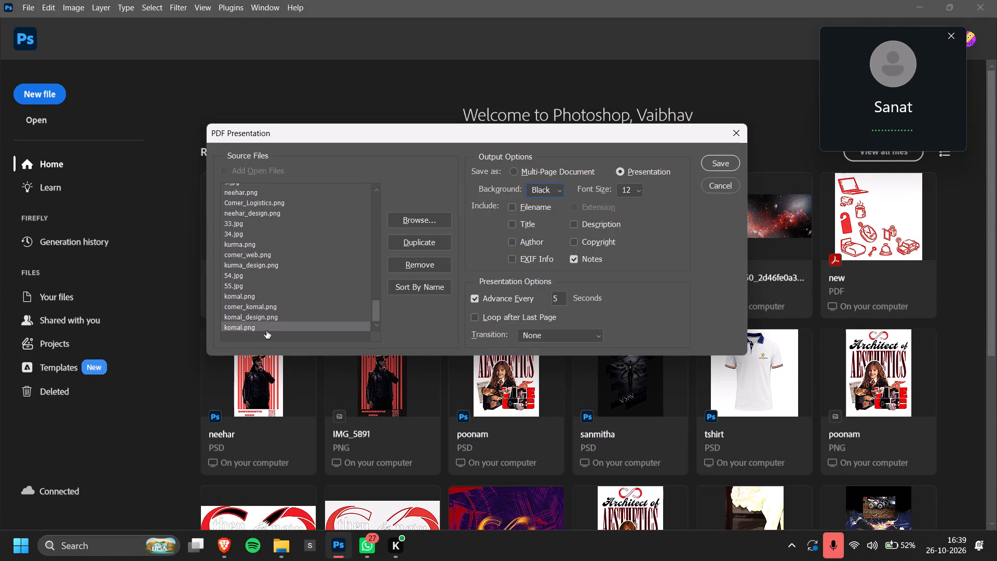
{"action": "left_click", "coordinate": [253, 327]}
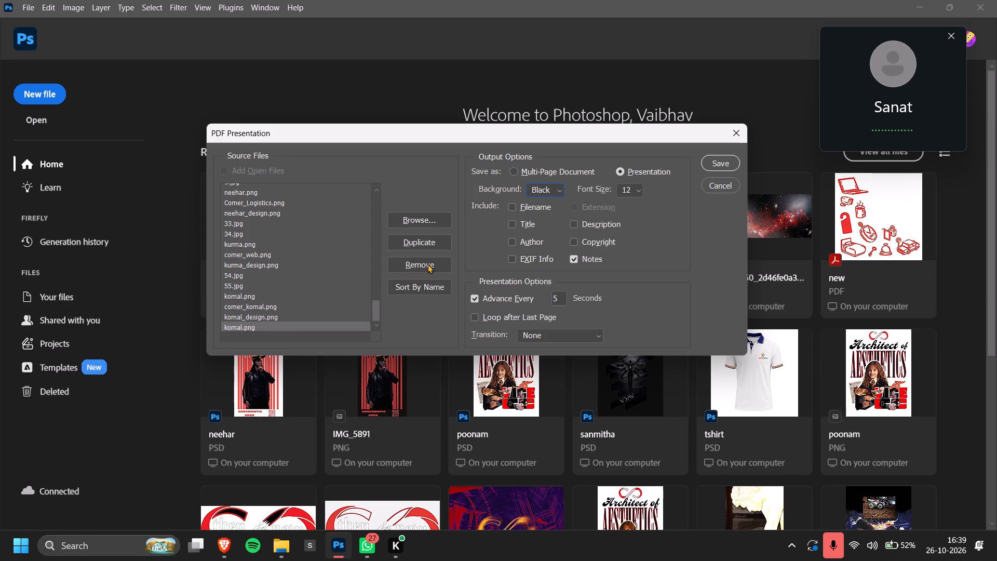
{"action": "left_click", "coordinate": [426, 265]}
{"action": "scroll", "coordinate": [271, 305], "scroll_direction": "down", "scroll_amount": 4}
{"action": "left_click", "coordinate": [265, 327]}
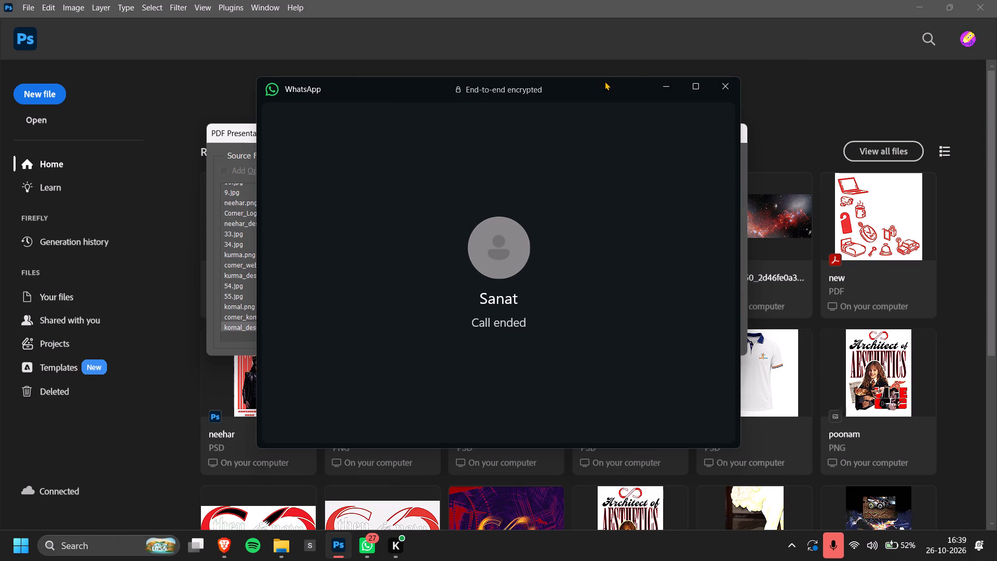
Close the ended WhatsApp call window.
{"action": "left_click", "coordinate": [724, 77]}
{"action": "left_click", "coordinate": [726, 84]}
Add the shirt mockups 31.jpg and 32.jpg from the MERCH VENDOR folder to the presentation's source files.
{"action": "left_click", "coordinate": [436, 216]}
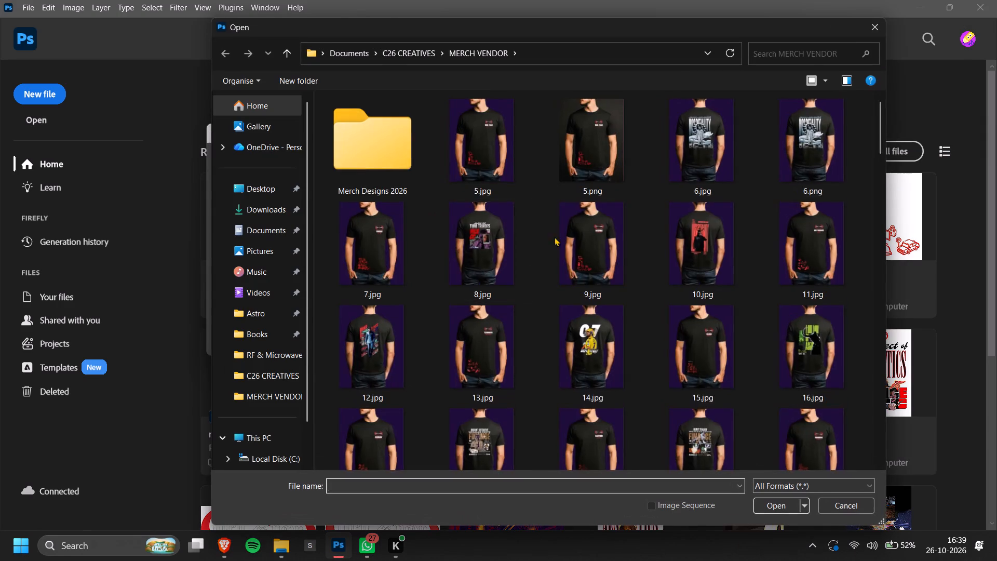
{"action": "scroll", "coordinate": [614, 246], "scroll_direction": "down", "scroll_amount": 11}
{"action": "scroll", "coordinate": [615, 287], "scroll_direction": "up", "scroll_amount": 2}
{"action": "scroll", "coordinate": [601, 293], "scroll_direction": "down", "scroll_amount": 3}
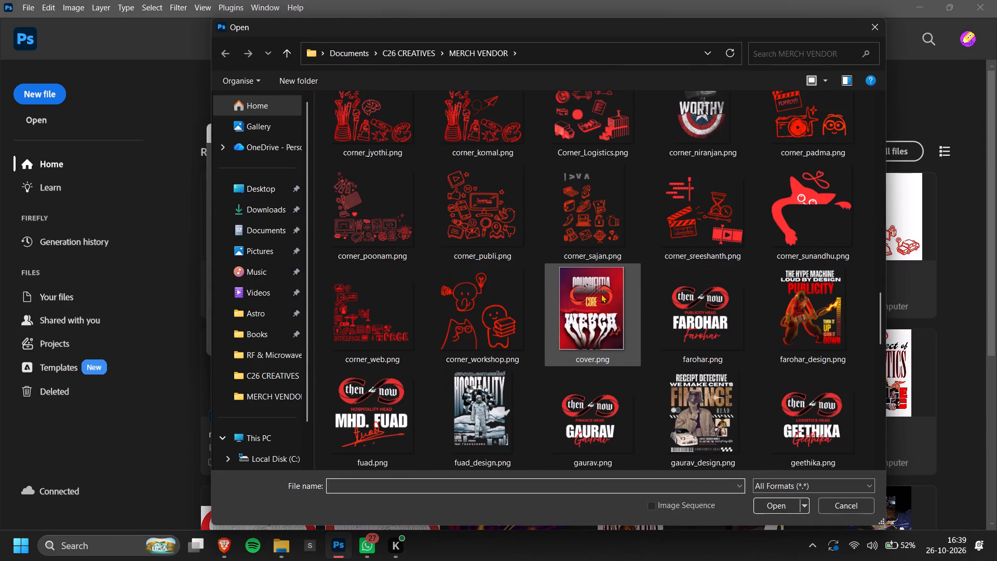
{"action": "scroll", "coordinate": [544, 340], "scroll_direction": "down", "scroll_amount": 1}
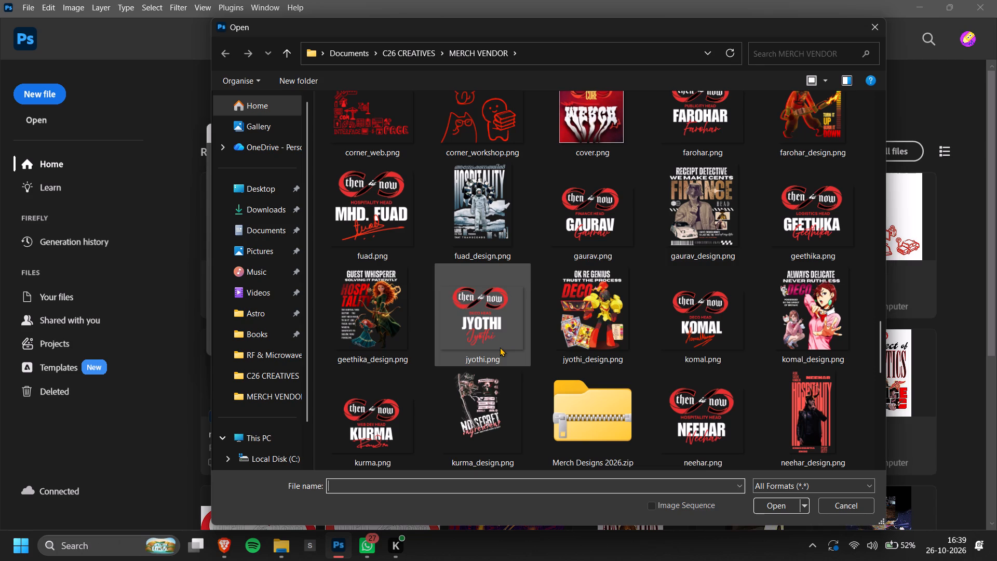
{"action": "scroll", "coordinate": [527, 339], "scroll_direction": "up", "scroll_amount": 2}
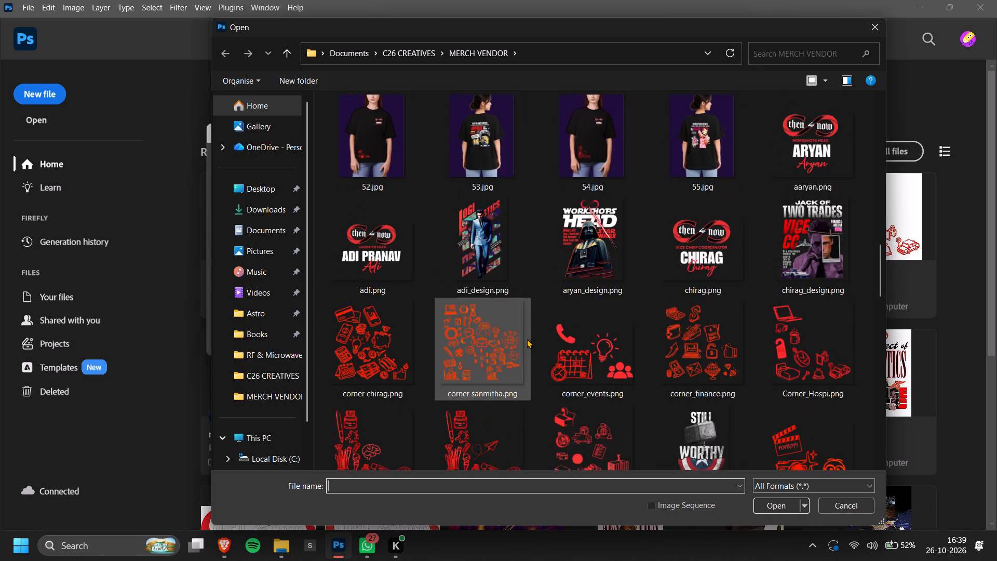
{"action": "scroll", "coordinate": [527, 339], "scroll_direction": "up", "scroll_amount": 6}
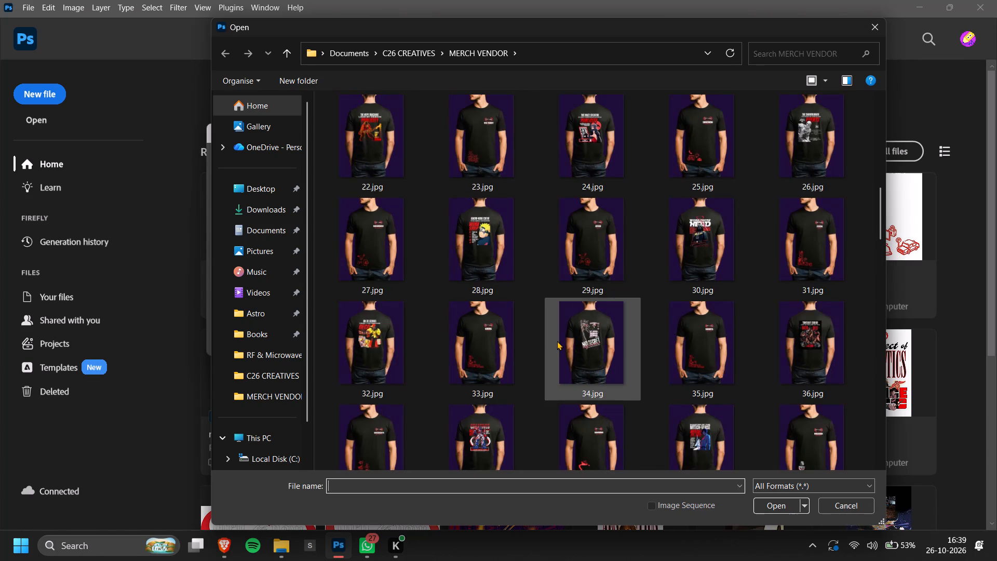
{"action": "left_click", "coordinate": [811, 246]}
{"action": "left_click", "coordinate": [334, 350], "text": "shift"}
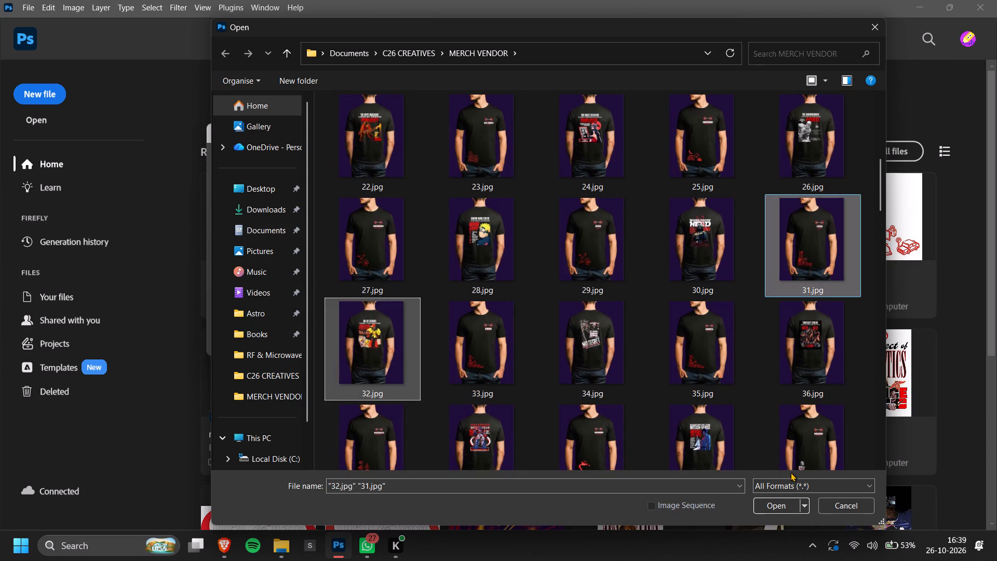
{"action": "left_click", "coordinate": [760, 500]}
Open the file browser for choosing more source files for the presentation.
{"action": "left_click", "coordinate": [437, 221]}
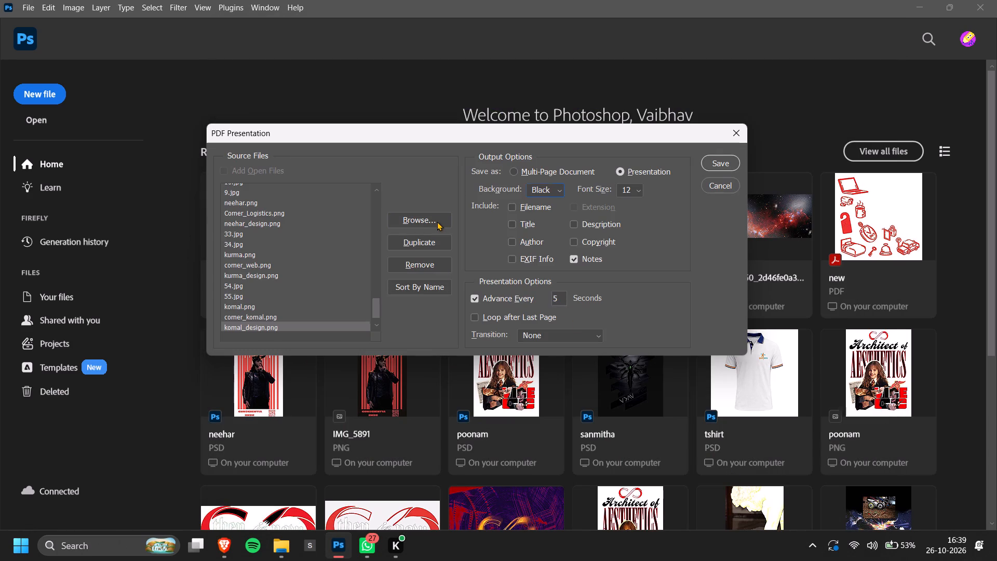
Add the artwork files jyothi.png, corner_jyothi.png and jyothi_design.png from the MERCH VENDOR folder to the presentation's source files.
{"action": "scroll", "coordinate": [571, 287], "scroll_direction": "down", "scroll_amount": 4}
{"action": "scroll", "coordinate": [736, 321], "scroll_direction": "down", "scroll_amount": 3}
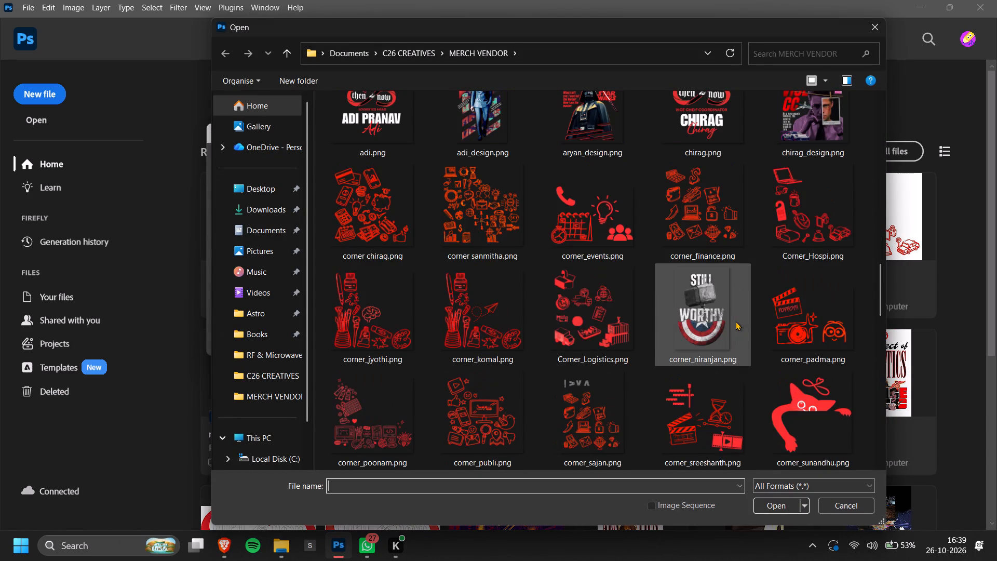
{"action": "scroll", "coordinate": [736, 321], "scroll_direction": "down", "scroll_amount": 1}
{"action": "scroll", "coordinate": [502, 387], "scroll_direction": "down", "scroll_amount": 1}
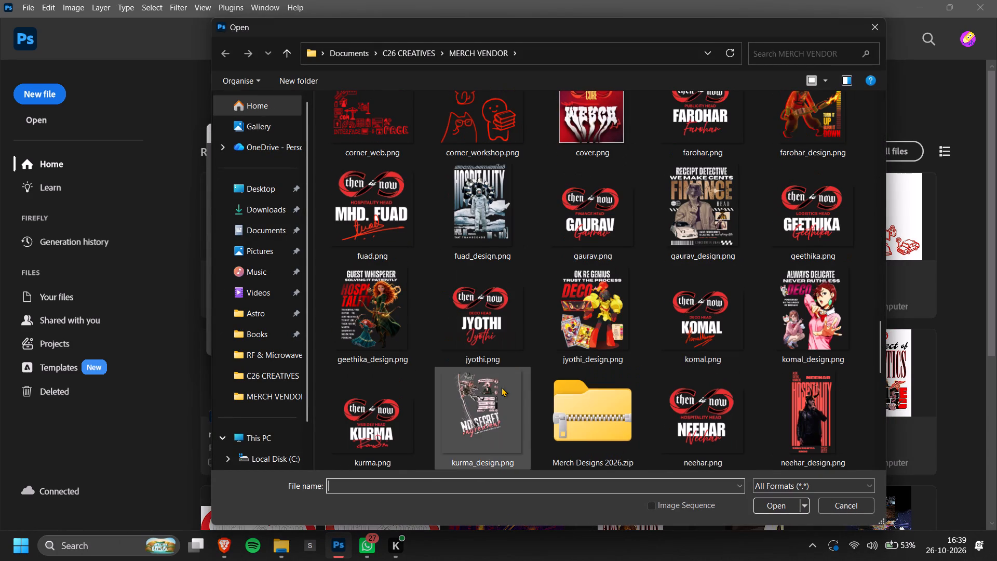
{"action": "left_click", "coordinate": [481, 328]}
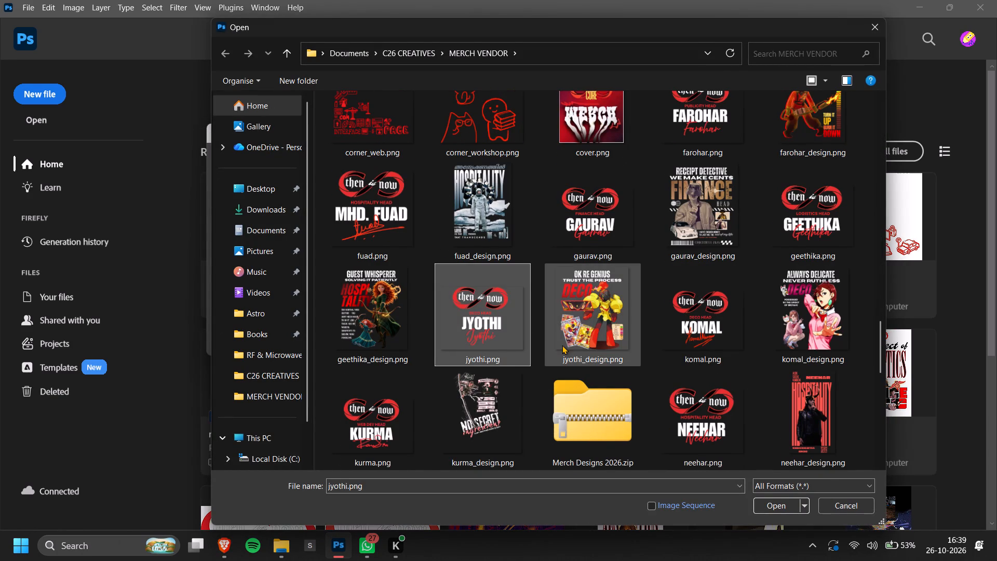
{"action": "scroll", "coordinate": [562, 345], "scroll_direction": "up", "scroll_amount": 2}
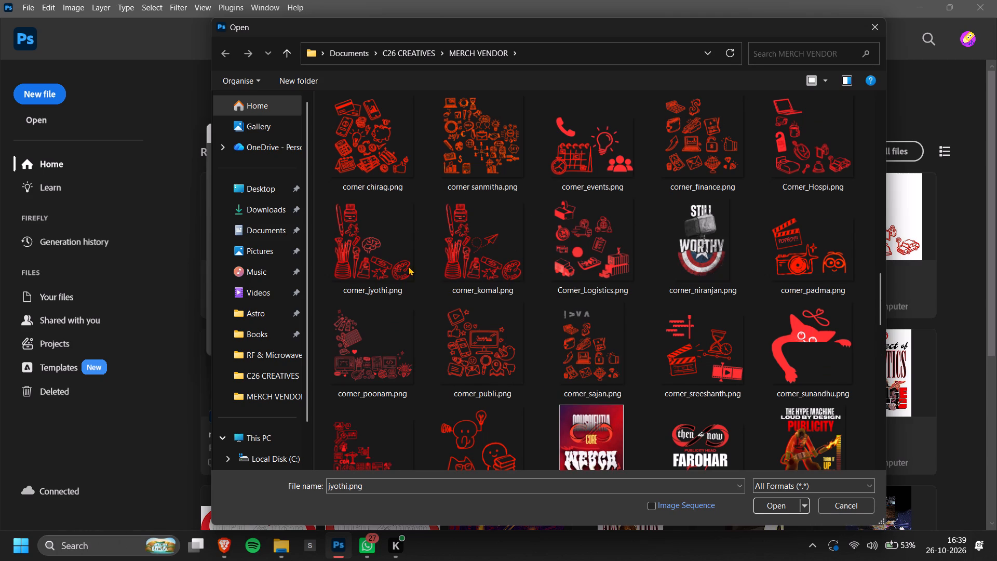
{"action": "left_click", "coordinate": [393, 259], "text": "ctrl"}
{"action": "scroll", "coordinate": [572, 317], "scroll_direction": "down", "scroll_amount": 2}
{"action": "left_click", "coordinate": [599, 320], "text": "ctrl"}
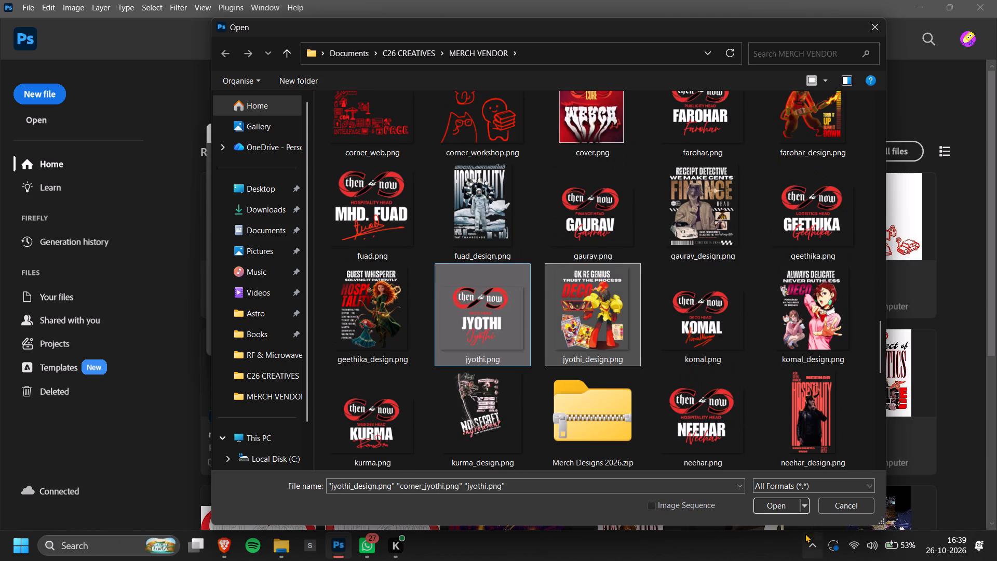
{"action": "left_click", "coordinate": [783, 505]}
Reorder the source files so corner_jyothi.png sits between jyothi.png and jyothi_design.png.
{"action": "scroll", "coordinate": [335, 265], "scroll_direction": "down", "scroll_amount": 8}
{"action": "scroll", "coordinate": [283, 327], "scroll_direction": "down", "scroll_amount": 2}
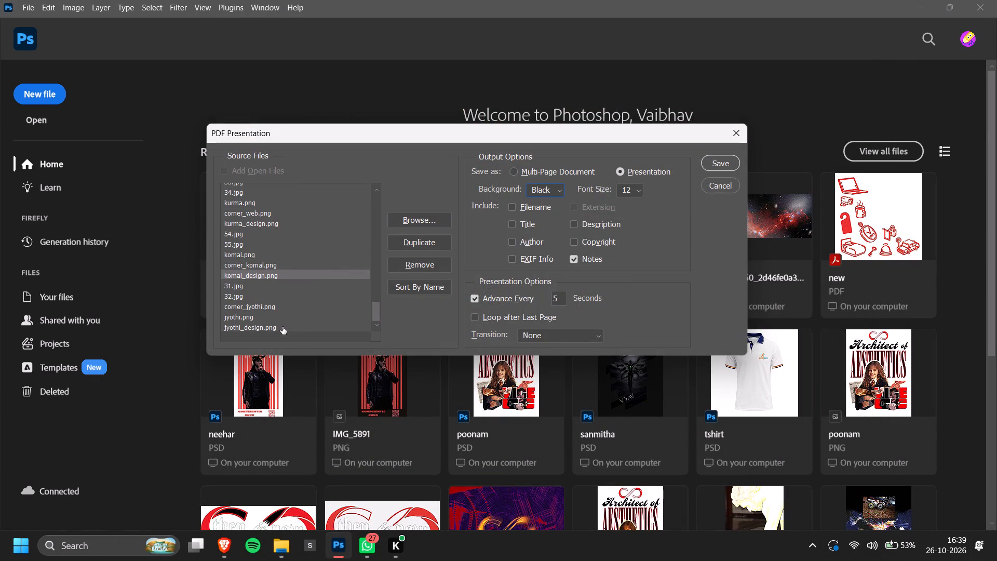
{"action": "left_click", "coordinate": [248, 322]}
{"action": "left_click", "coordinate": [254, 309]}
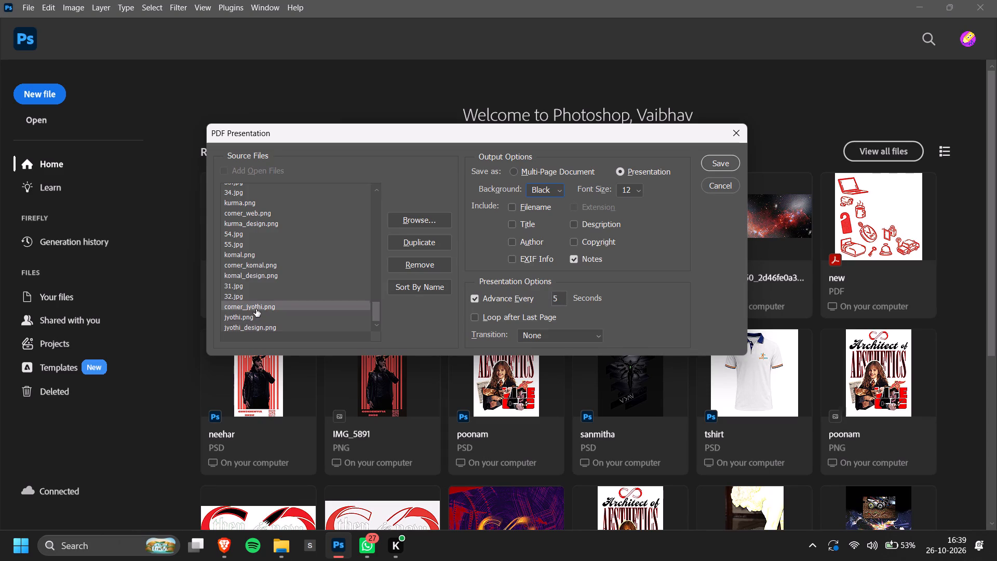
{"action": "left_click_drag", "start_coordinate": [259, 308], "coordinate": [264, 326]}
{"action": "scroll", "coordinate": [270, 321], "scroll_direction": "down", "scroll_amount": 2}
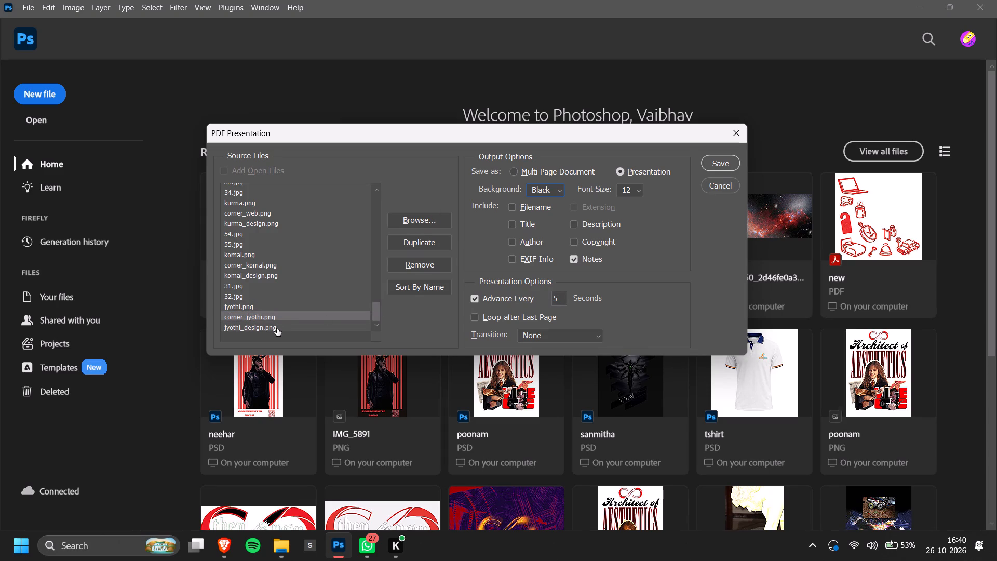
Add the shirt mockups 50.jpg and 51.jpg to the source files after jyothi_design.png.
{"action": "left_click", "coordinate": [277, 328]}
{"action": "left_click", "coordinate": [427, 223]}
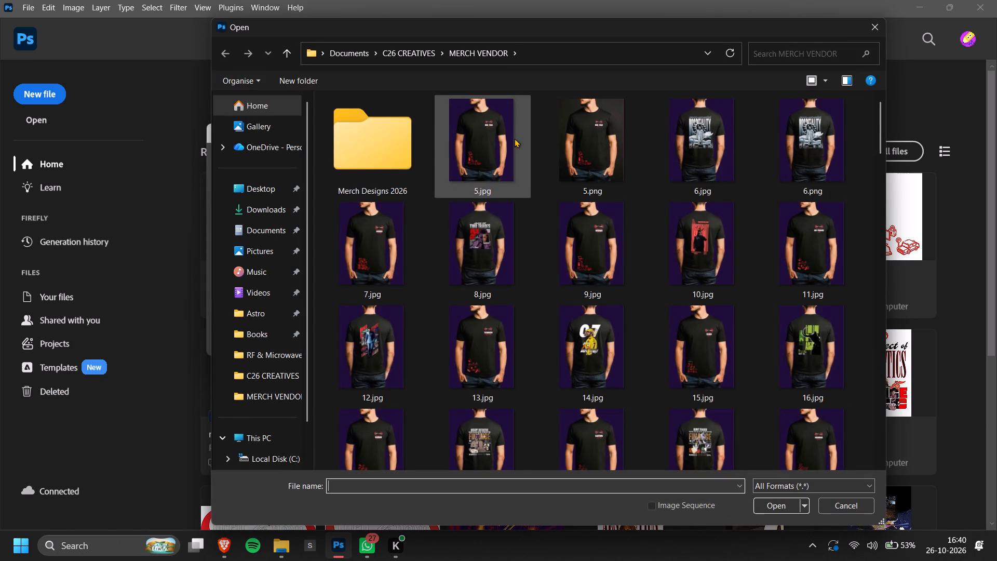
{"action": "scroll", "coordinate": [533, 216], "scroll_direction": "down", "scroll_amount": 2}
{"action": "scroll", "coordinate": [558, 266], "scroll_direction": "down", "scroll_amount": 8}
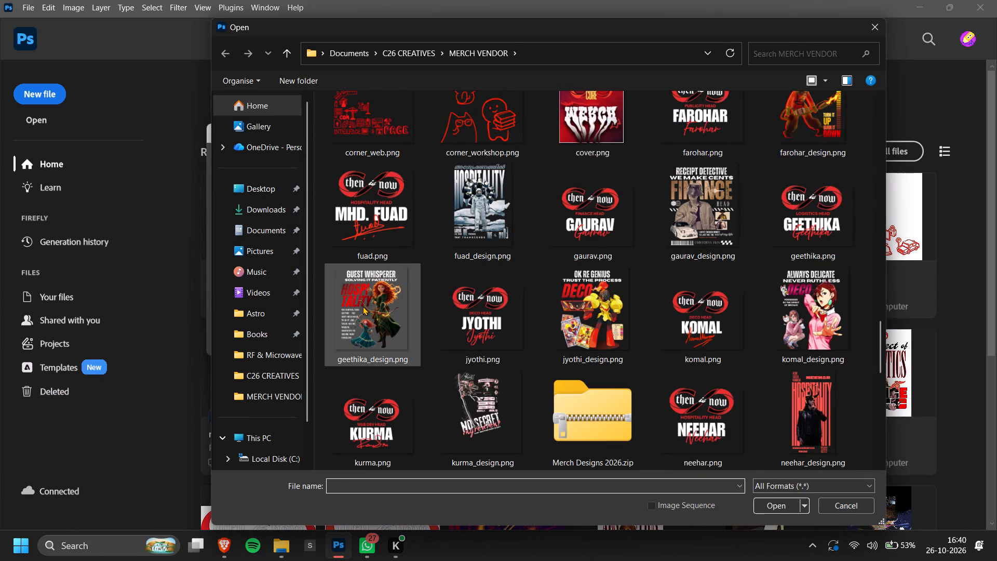
{"action": "scroll", "coordinate": [363, 306], "scroll_direction": "up", "scroll_amount": 4}
{"action": "scroll", "coordinate": [590, 300], "scroll_direction": "up", "scroll_amount": 3}
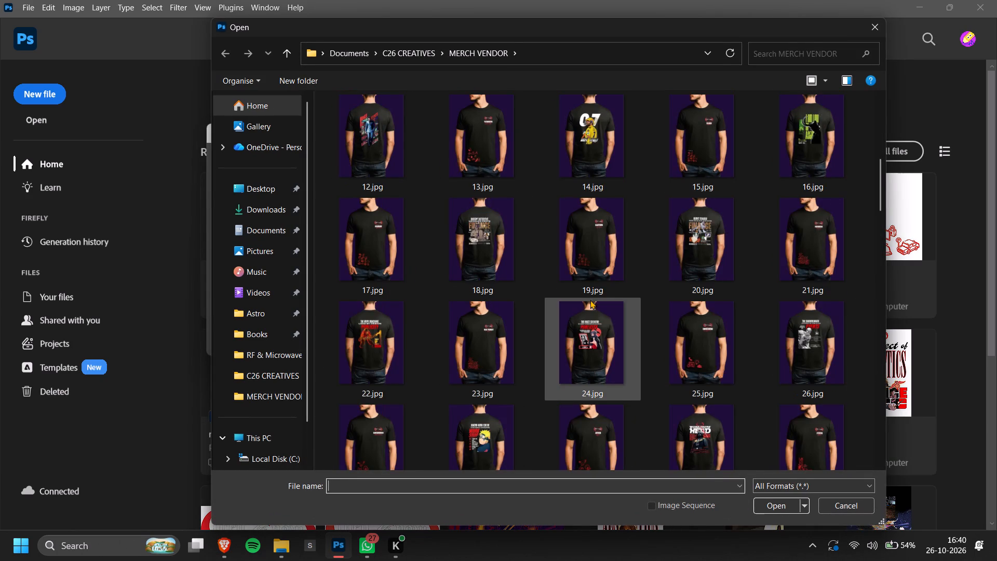
{"action": "scroll", "coordinate": [643, 331], "scroll_direction": "down", "scroll_amount": 1}
{"action": "scroll", "coordinate": [723, 337], "scroll_direction": "down", "scroll_amount": 1}
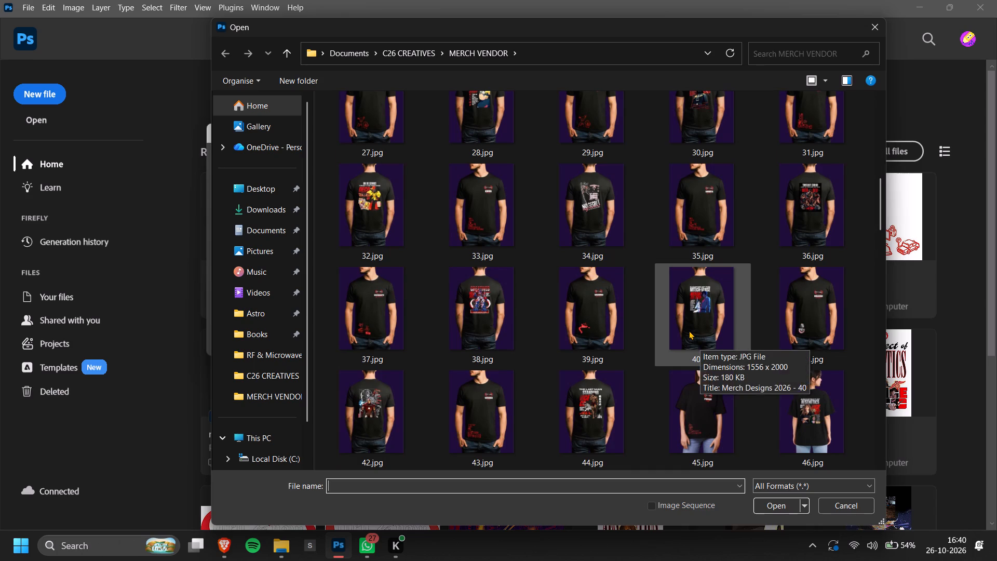
{"action": "scroll", "coordinate": [689, 355], "scroll_direction": "down", "scroll_amount": 1}
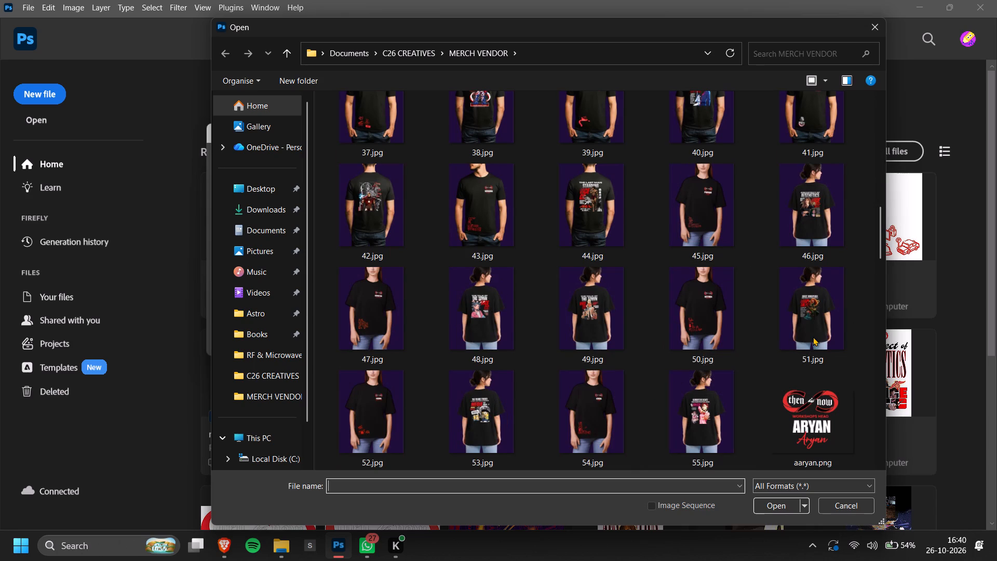
{"action": "left_click", "coordinate": [709, 322]}
{"action": "left_click", "coordinate": [793, 311], "text": "shift"}
{"action": "left_click", "coordinate": [785, 501]}
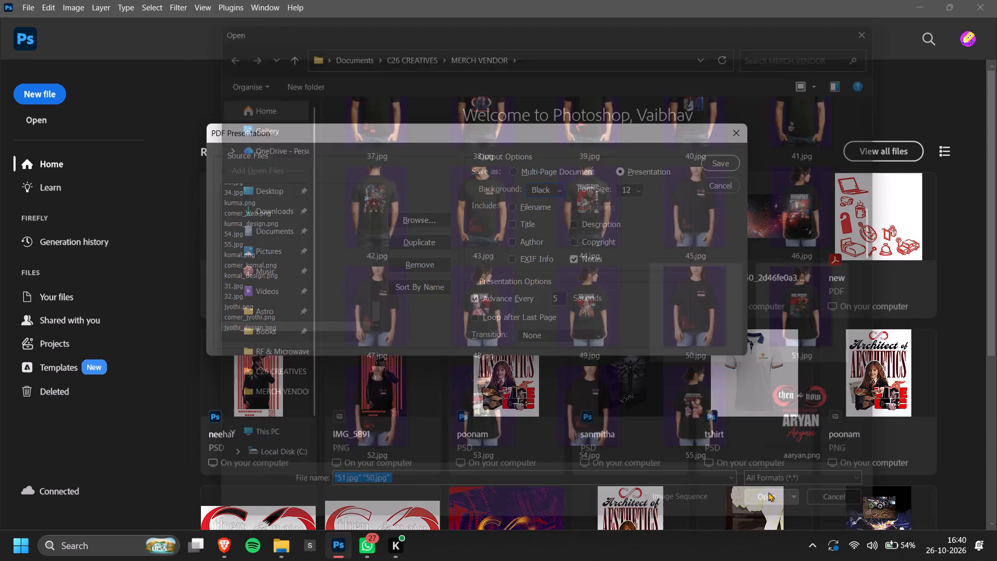
Add the artwork files geethika.png, Corner_Hospi.png and geethika_design.png to the presentation's source files.
{"action": "left_click", "coordinate": [425, 219]}
{"action": "scroll", "coordinate": [623, 332], "scroll_direction": "down", "scroll_amount": 7}
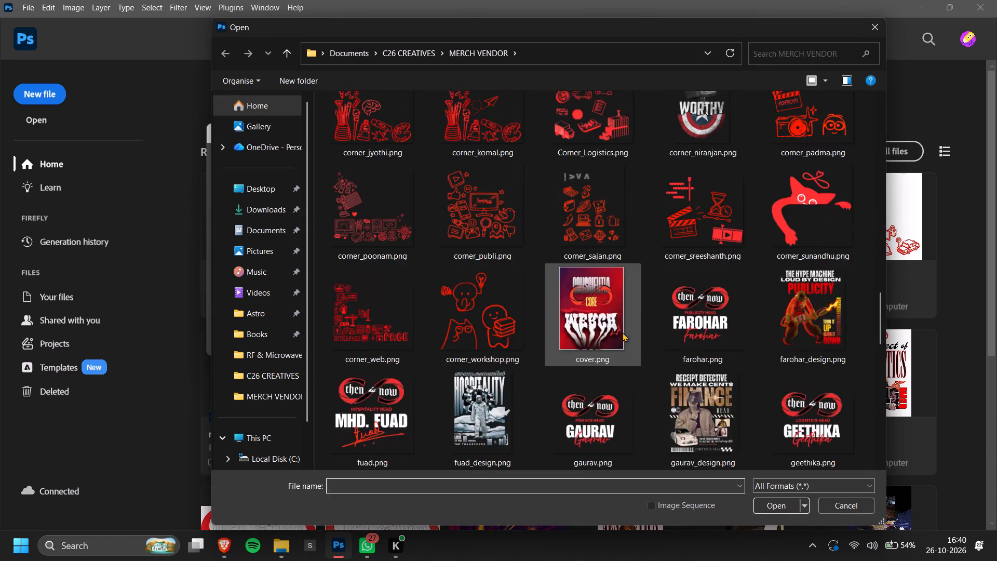
{"action": "scroll", "coordinate": [623, 332], "scroll_direction": "down", "scroll_amount": 2}
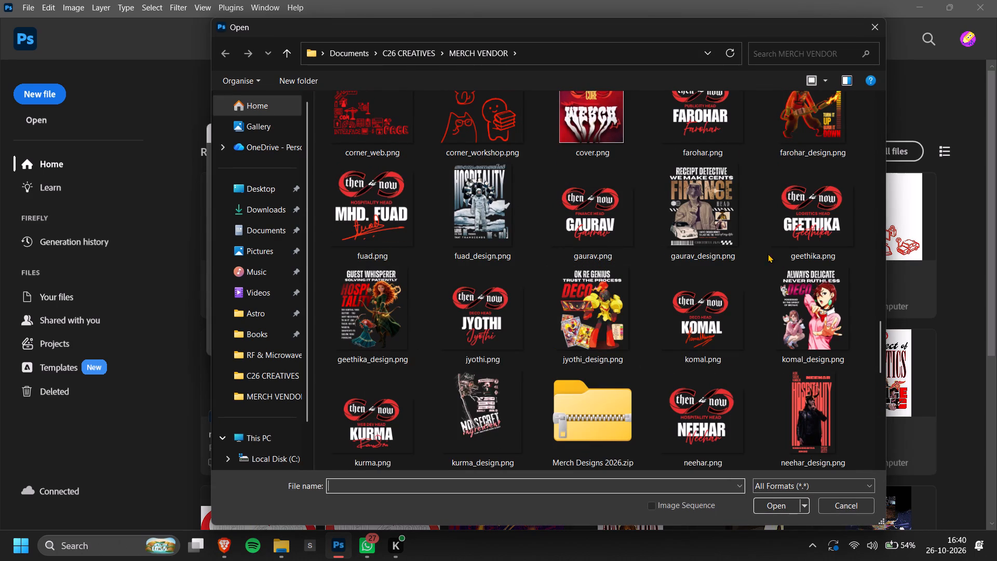
{"action": "left_click", "coordinate": [810, 216]}
{"action": "scroll", "coordinate": [527, 266], "scroll_direction": "up", "scroll_amount": 2}
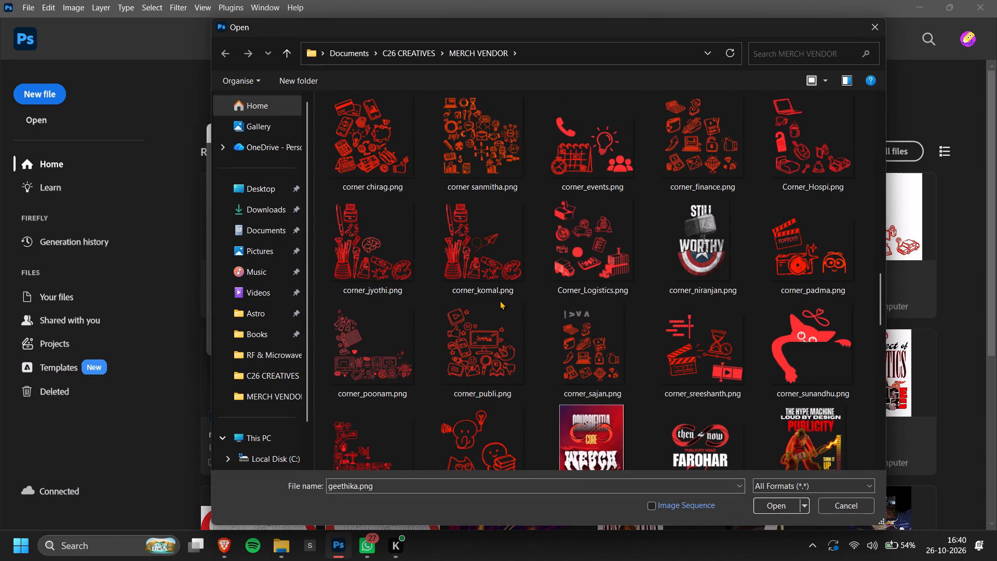
{"action": "left_click", "coordinate": [809, 157], "text": "ctrl"}
{"action": "scroll", "coordinate": [561, 279], "scroll_direction": "down", "scroll_amount": 2}
{"action": "left_click", "coordinate": [374, 313], "text": "ctrl"}
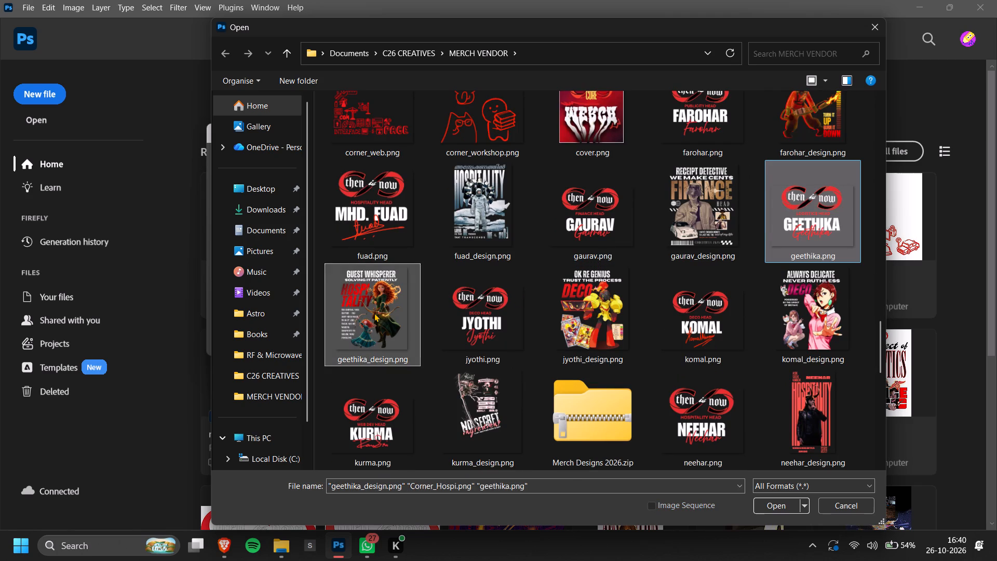
{"action": "left_click", "coordinate": [770, 508]}
Reorder the source files so Corner_Hospi.png sits between geethika.png and geethika_design.png.
{"action": "scroll", "coordinate": [316, 315], "scroll_direction": "down", "scroll_amount": 9}
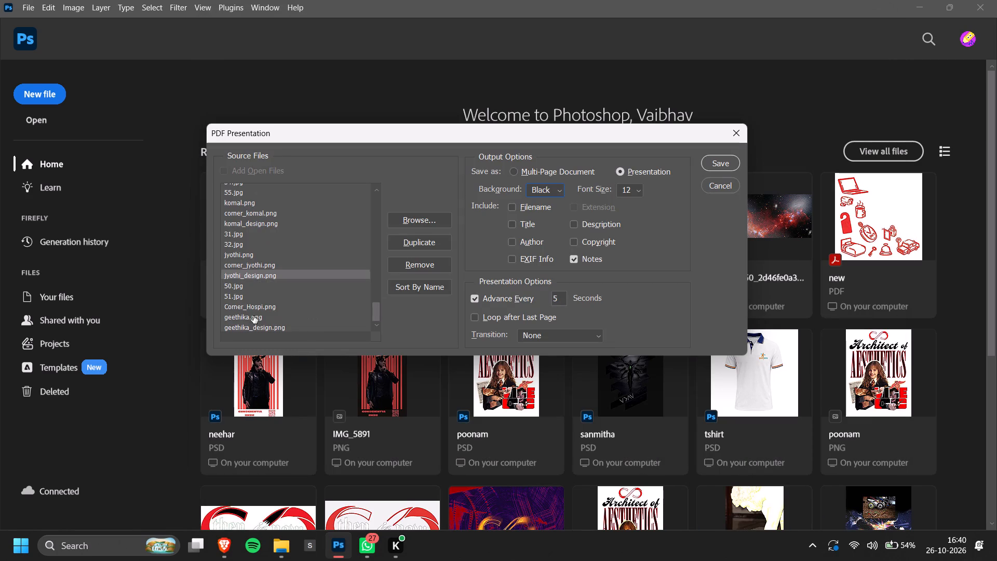
{"action": "left_click_drag", "start_coordinate": [260, 309], "coordinate": [260, 326]}
{"action": "scroll", "coordinate": [260, 326], "scroll_direction": "down", "scroll_amount": 4}
{"action": "scroll", "coordinate": [352, 289], "scroll_direction": "down", "scroll_amount": 3}
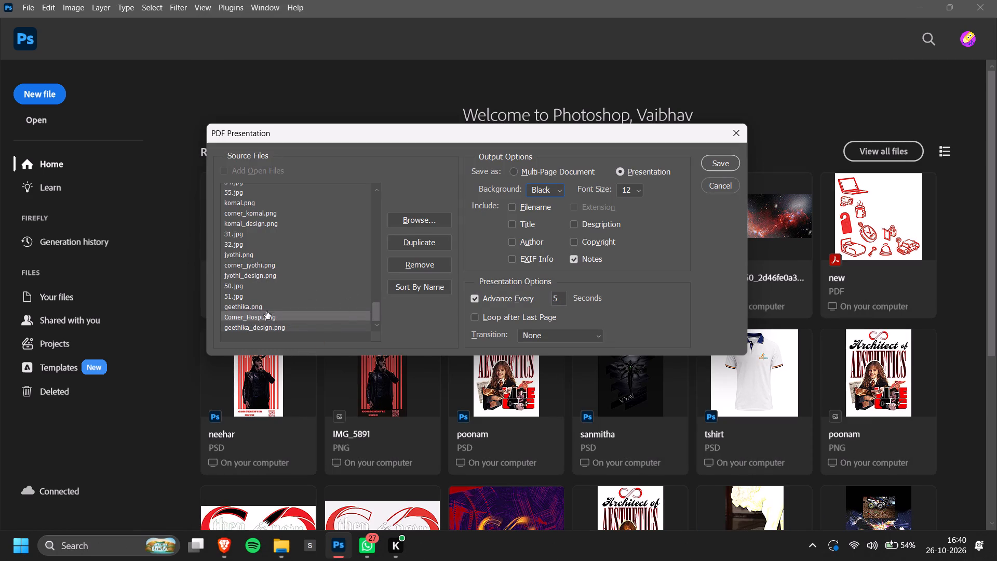
Add the shirt mockups 17.jpg and 18.jpg to the source files after geethika_design.png.
{"action": "left_click", "coordinate": [309, 331]}
{"action": "left_click", "coordinate": [452, 214]}
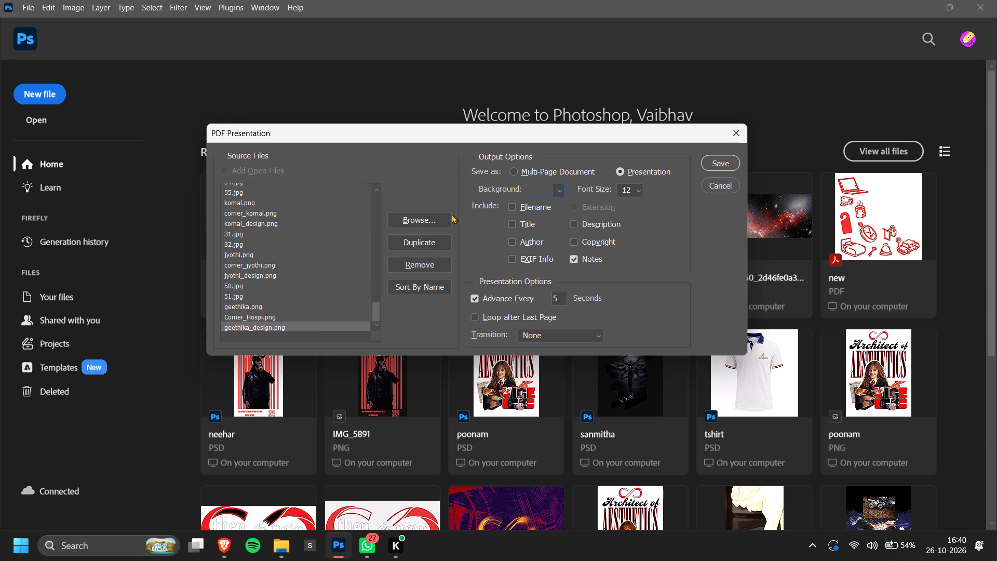
{"action": "scroll", "coordinate": [634, 284], "scroll_direction": "down", "scroll_amount": 10}
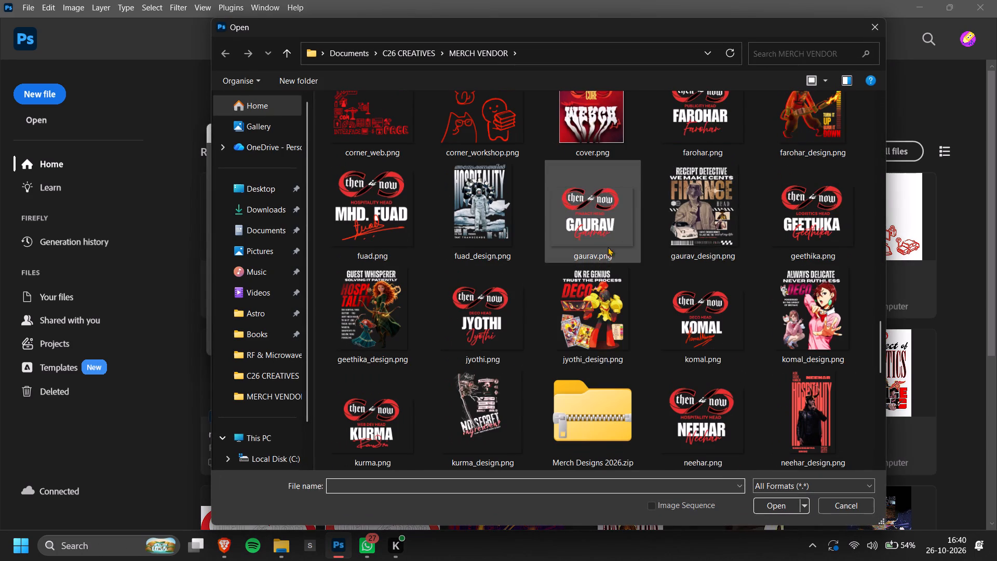
{"action": "scroll", "coordinate": [571, 314], "scroll_direction": "up", "scroll_amount": 6}
{"action": "scroll", "coordinate": [549, 351], "scroll_direction": "down", "scroll_amount": 1}
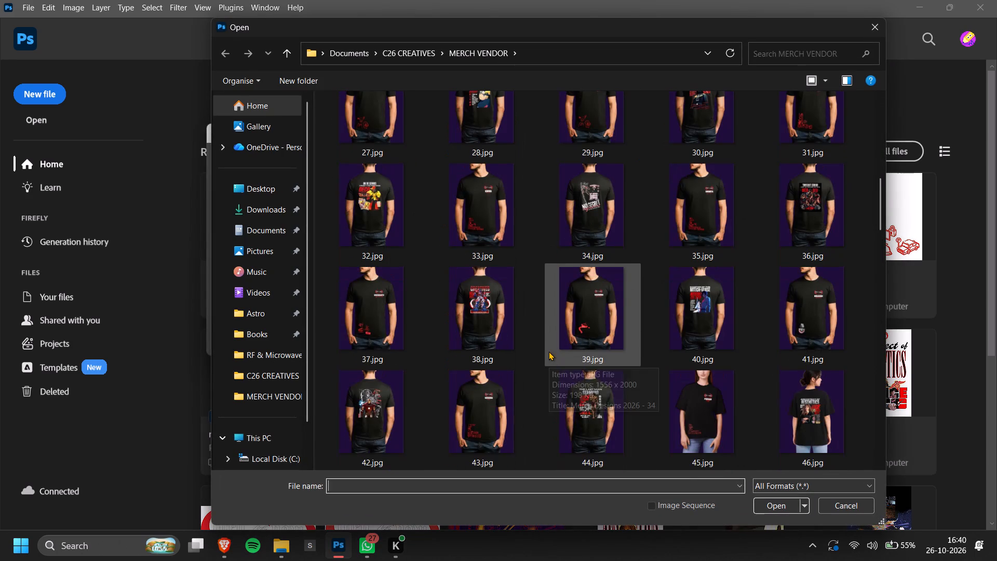
{"action": "scroll", "coordinate": [596, 399], "scroll_direction": "up", "scroll_amount": 1}
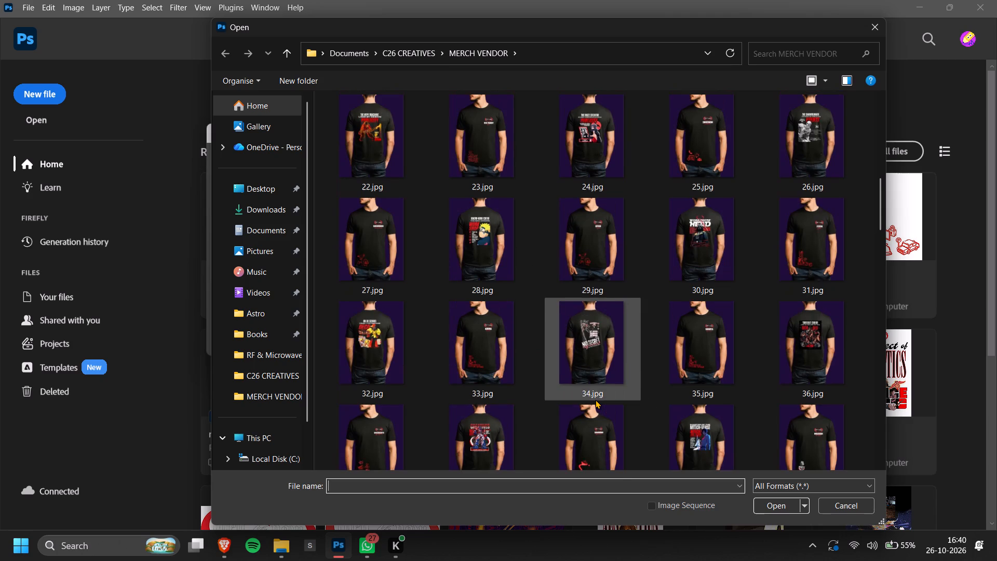
{"action": "scroll", "coordinate": [595, 399], "scroll_direction": "up", "scroll_amount": 1}
{"action": "left_click", "coordinate": [383, 253]}
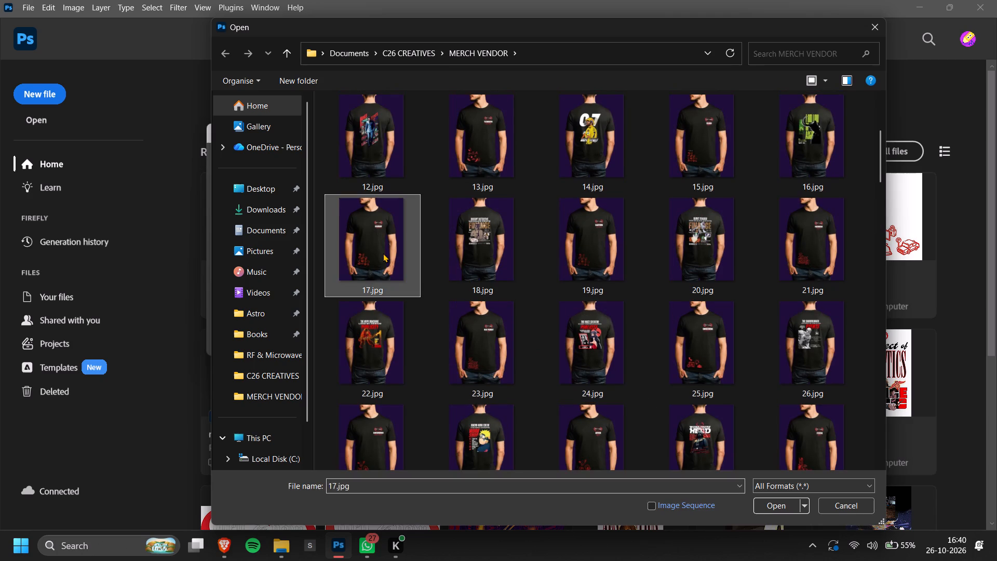
{"action": "left_click", "coordinate": [448, 236], "text": "shift"}
{"action": "left_click", "coordinate": [769, 506]}
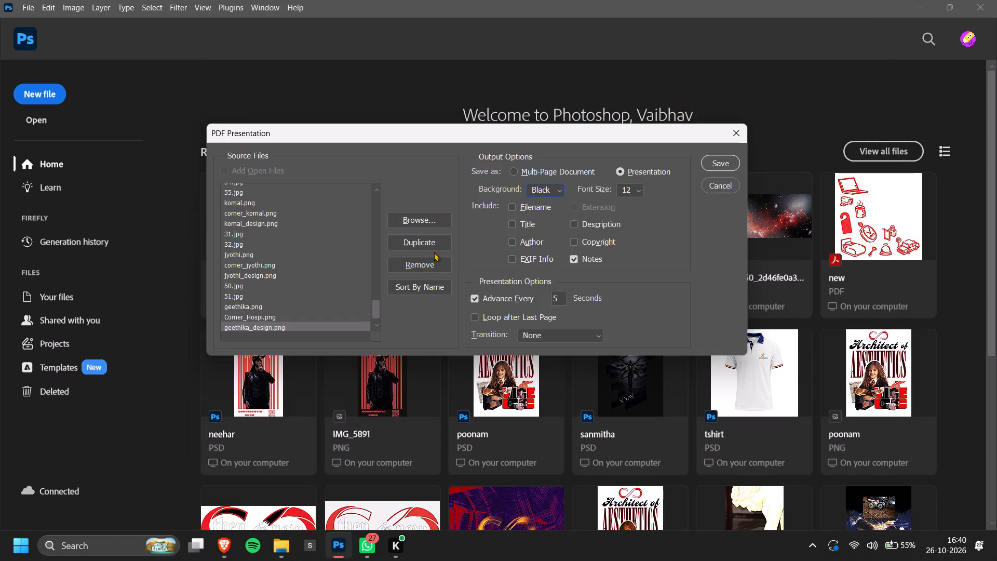
Add the artwork files gaurav.png, corner_finance.png and gaurav_design.png to the presentation's source files.
{"action": "left_click", "coordinate": [414, 222]}
{"action": "scroll", "coordinate": [677, 300], "scroll_direction": "down", "scroll_amount": 9}
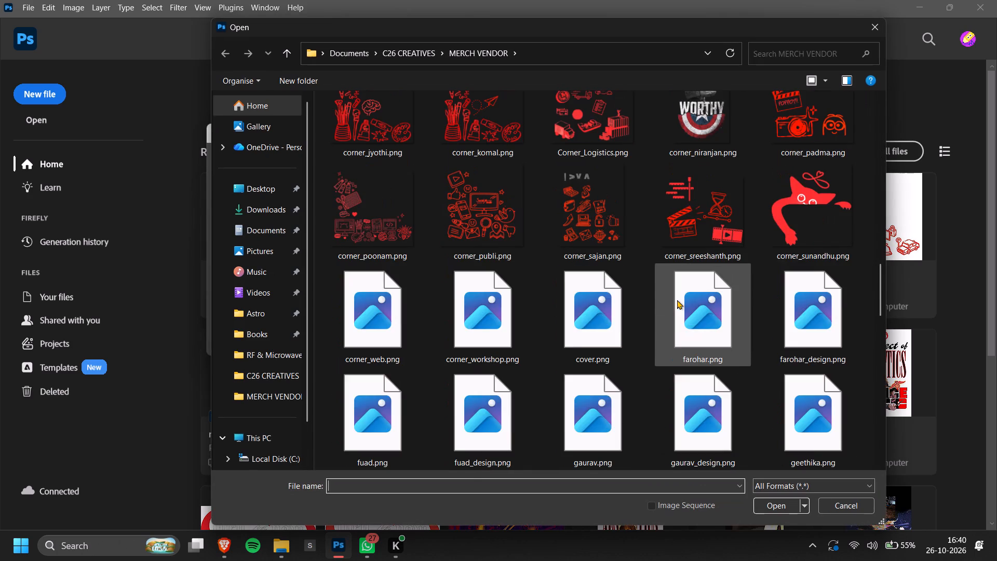
{"action": "scroll", "coordinate": [677, 311], "scroll_direction": "down", "scroll_amount": 1}
{"action": "left_click", "coordinate": [595, 224]}
{"action": "left_click", "coordinate": [679, 226], "text": "shift"}
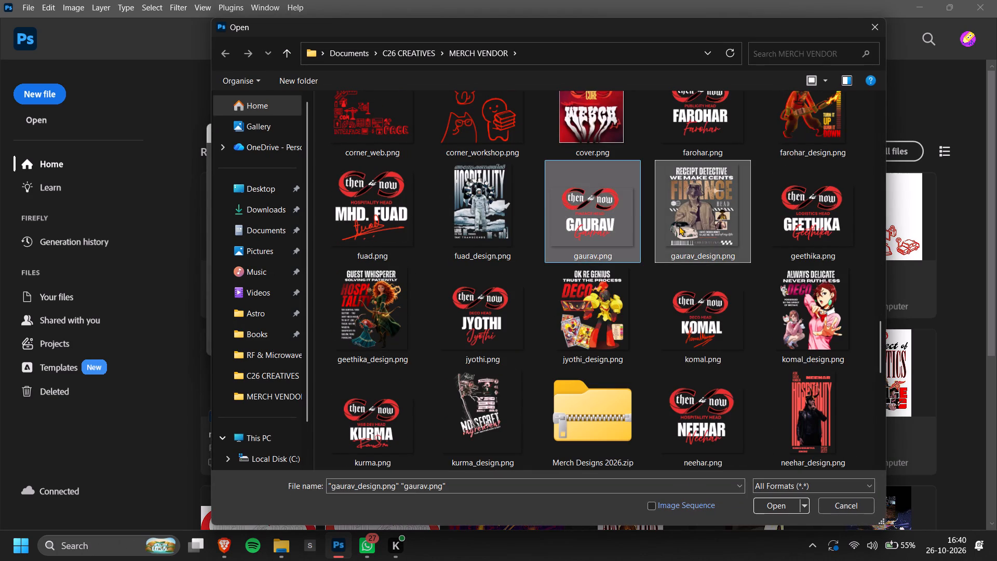
{"action": "scroll", "coordinate": [620, 300], "scroll_direction": "up", "scroll_amount": 1}
{"action": "scroll", "coordinate": [559, 313], "scroll_direction": "up", "scroll_amount": 1}
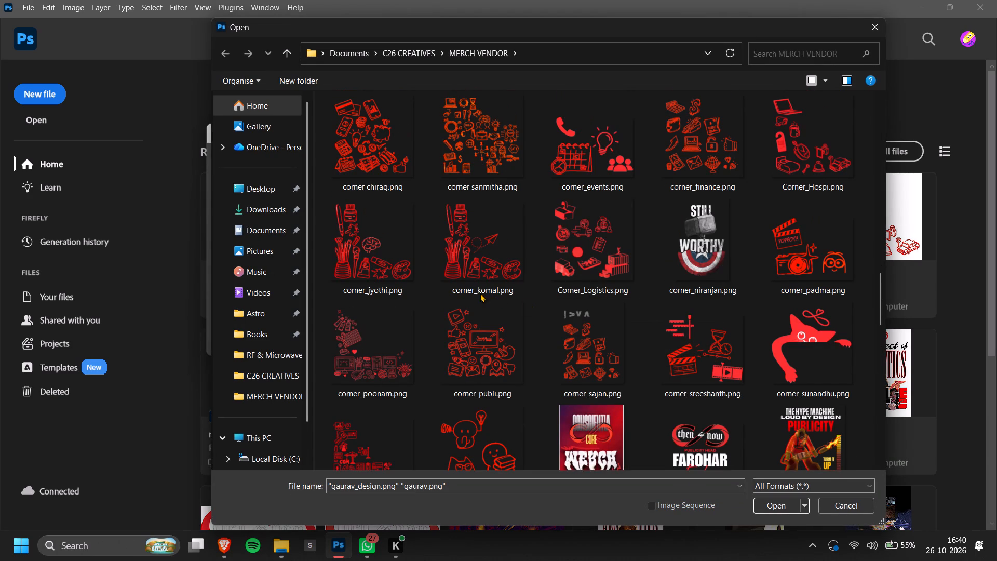
{"action": "scroll", "coordinate": [535, 336], "scroll_direction": "up", "scroll_amount": 2}
{"action": "scroll", "coordinate": [686, 351], "scroll_direction": "down", "scroll_amount": 1}
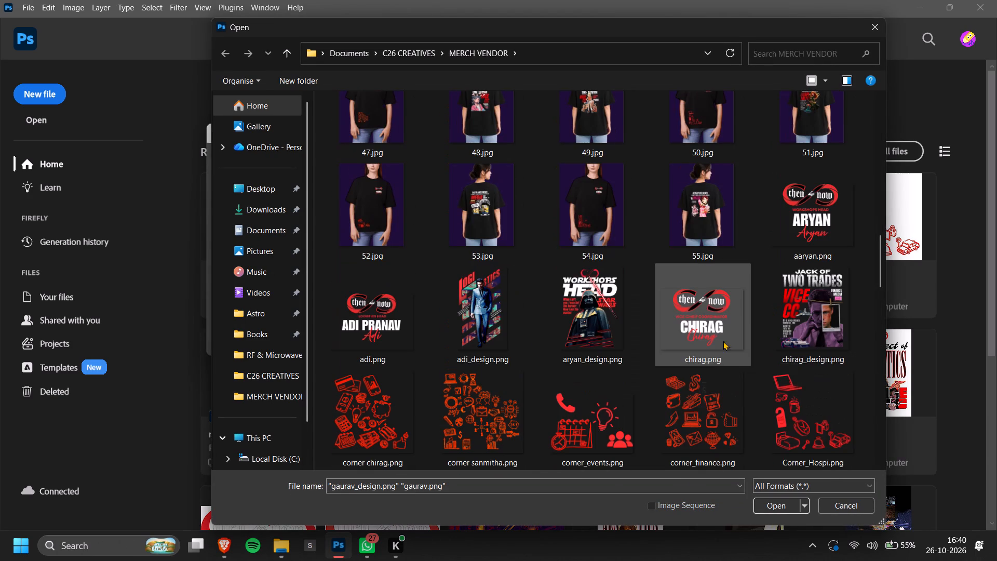
{"action": "left_click", "coordinate": [668, 409], "text": "ctrl"}
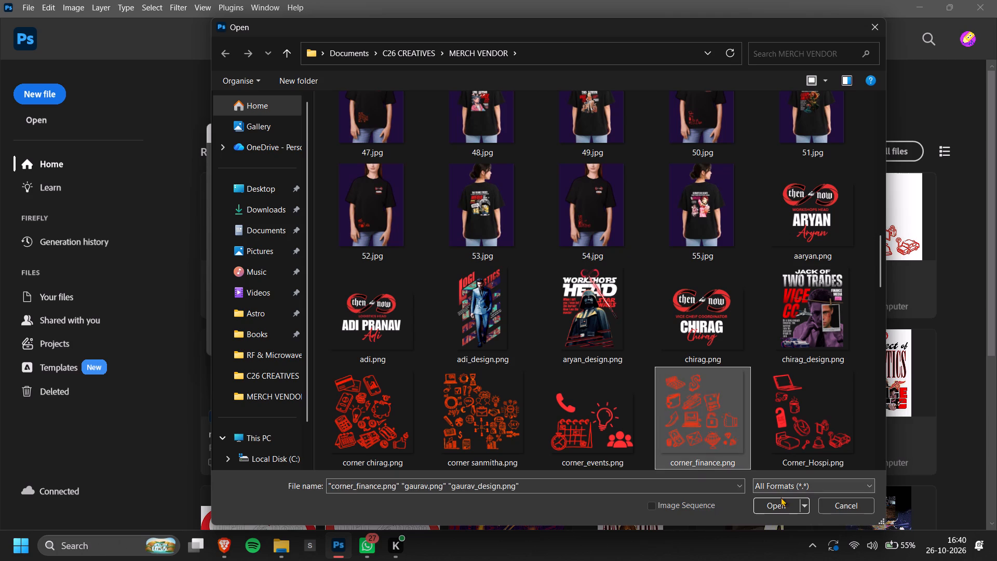
{"action": "left_click", "coordinate": [776, 502]}
Reorder the source files so corner_finance.png sits between gaurav.png and gaurav_design.png.
{"action": "scroll", "coordinate": [293, 248], "scroll_direction": "down", "scroll_amount": 10}
{"action": "left_click_drag", "start_coordinate": [255, 306], "coordinate": [256, 320]}
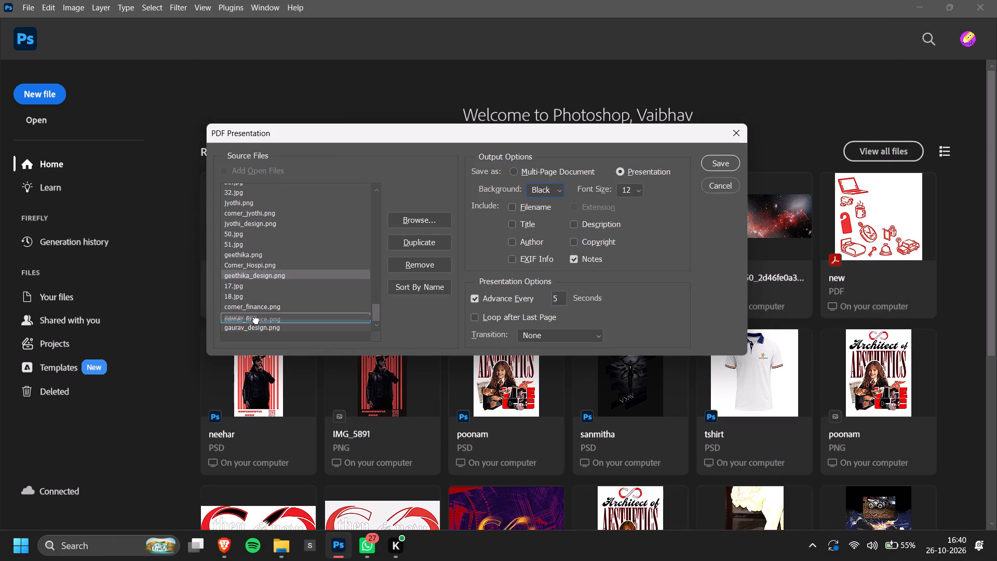
{"action": "left_click_drag", "start_coordinate": [256, 320], "coordinate": [257, 324]}
{"action": "scroll", "coordinate": [312, 303], "scroll_direction": "down", "scroll_amount": 4}
Add the shirt mockups 5.png and 6.jpg to the source files after gaurav_design.png.
{"action": "left_click", "coordinate": [319, 329]}
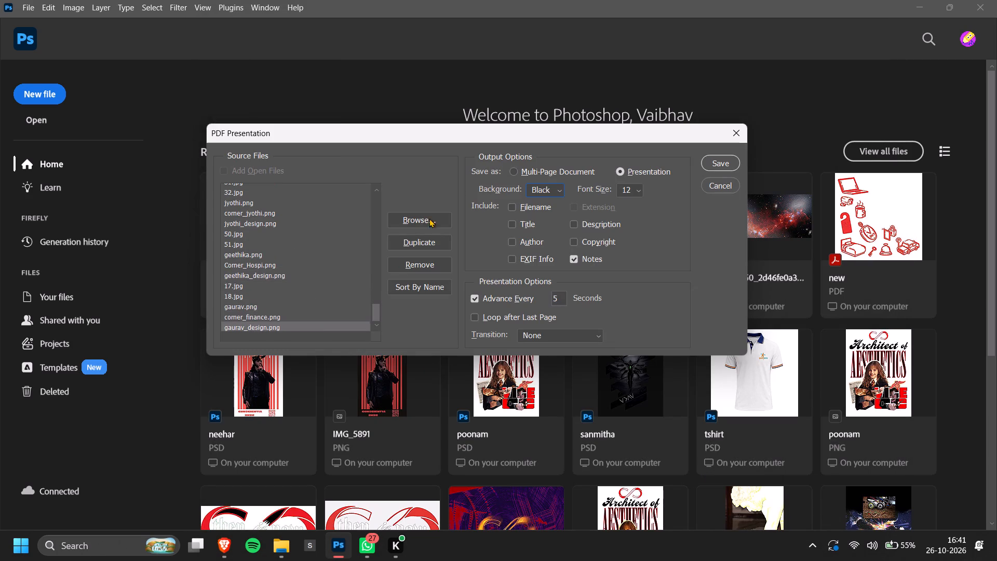
{"action": "left_click", "coordinate": [433, 213]}
{"action": "scroll", "coordinate": [604, 265], "scroll_direction": "down", "scroll_amount": 11}
{"action": "scroll", "coordinate": [604, 265], "scroll_direction": "up", "scroll_amount": 3}
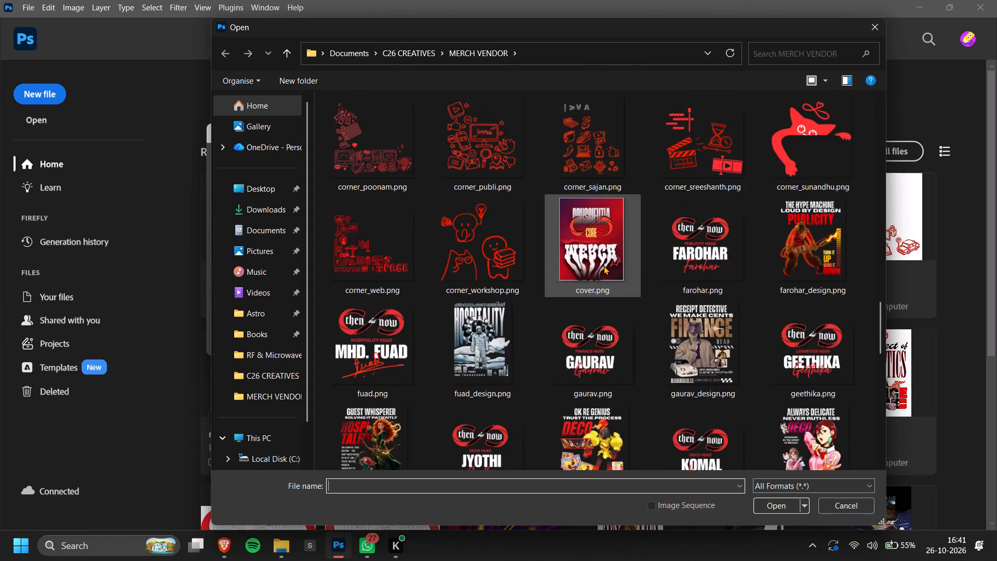
{"action": "scroll", "coordinate": [604, 265], "scroll_direction": "down", "scroll_amount": 3}
{"action": "scroll", "coordinate": [617, 292], "scroll_direction": "up", "scroll_amount": 1}
{"action": "scroll", "coordinate": [509, 274], "scroll_direction": "up", "scroll_amount": 2}
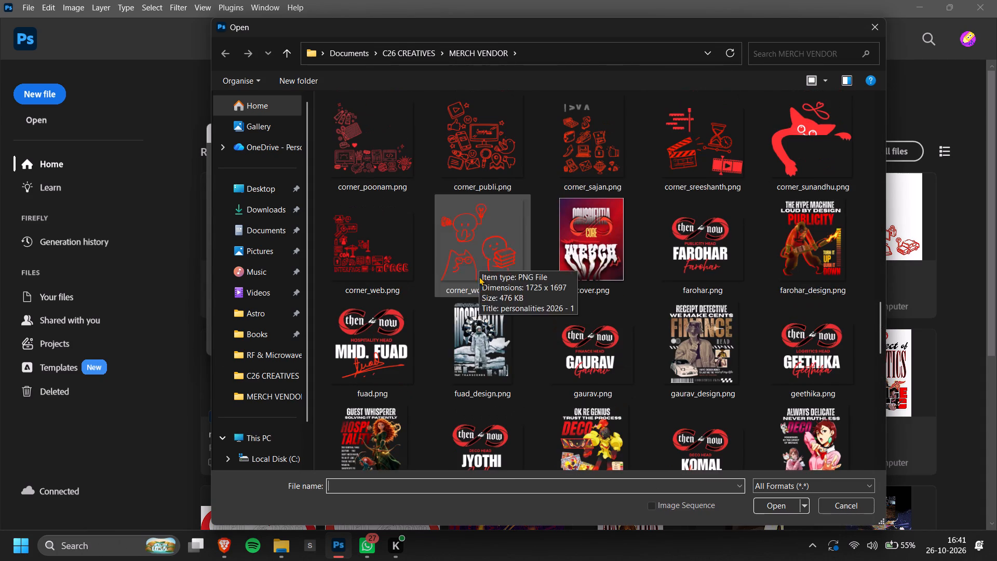
{"action": "scroll", "coordinate": [554, 345], "scroll_direction": "up", "scroll_amount": 4}
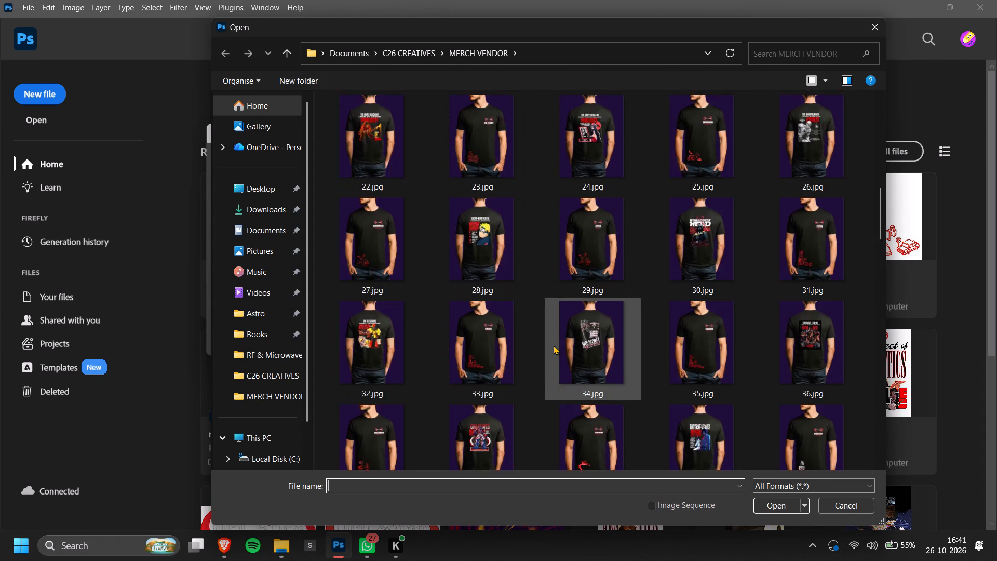
{"action": "scroll", "coordinate": [554, 345], "scroll_direction": "up", "scroll_amount": 3}
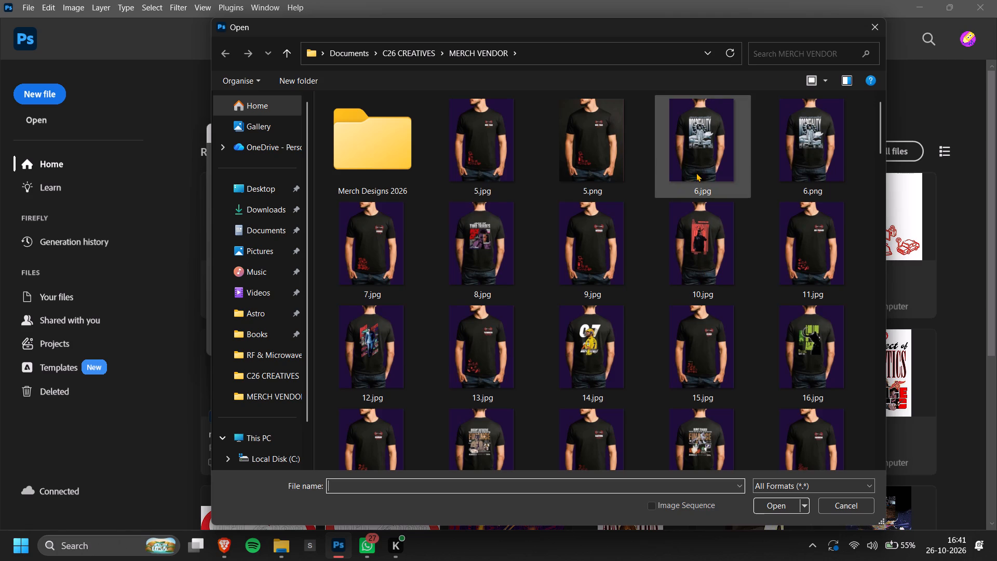
{"action": "scroll", "coordinate": [694, 181], "scroll_direction": "up", "scroll_amount": 1}
{"action": "left_click", "coordinate": [591, 150]}
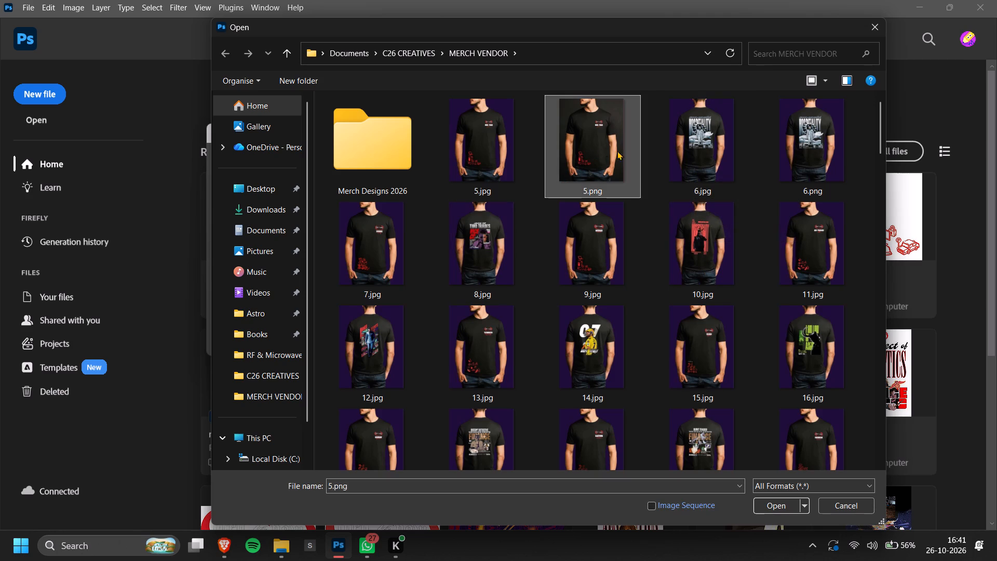
{"action": "left_click", "coordinate": [681, 140], "text": "shift"}
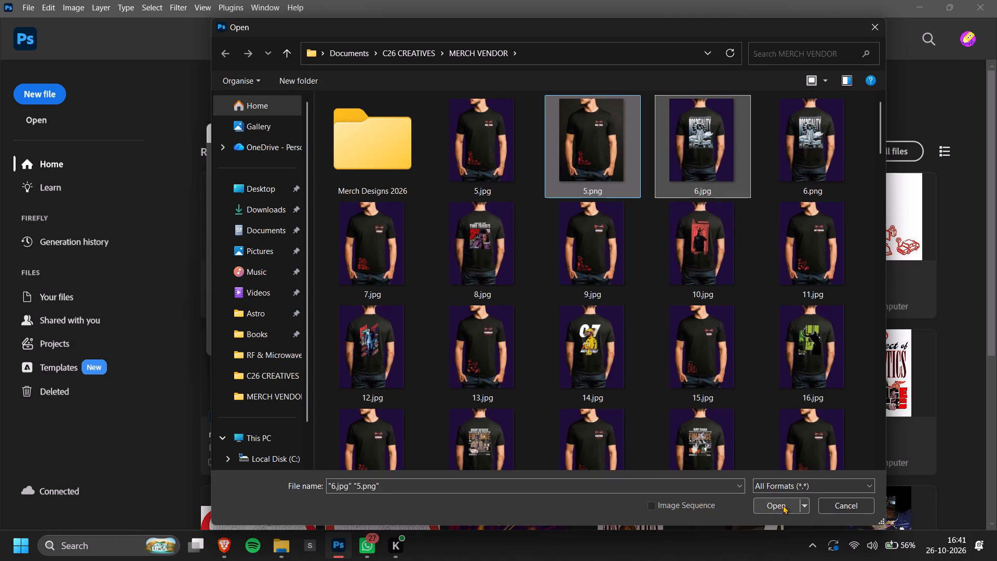
{"action": "left_click", "coordinate": [782, 505]}
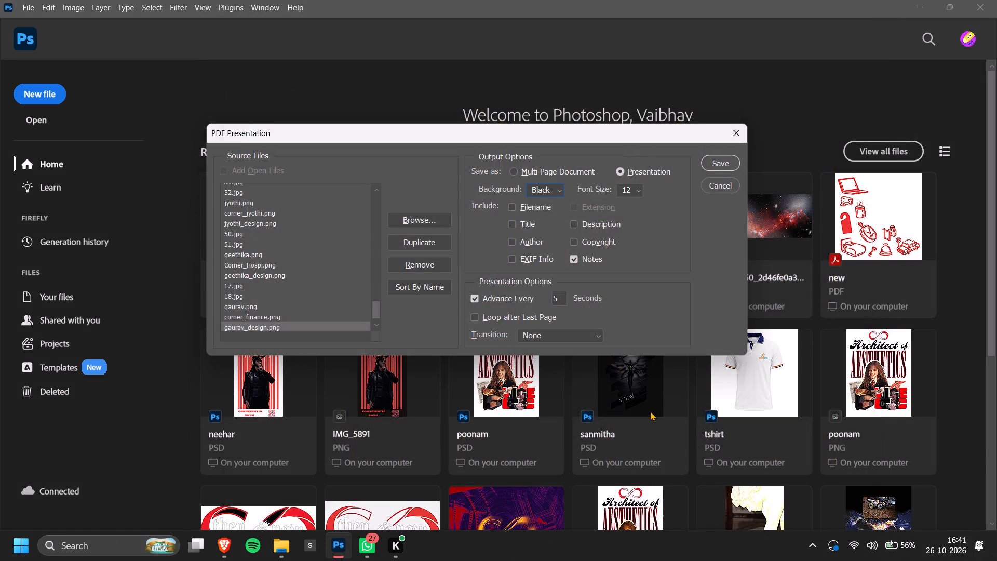
Add the artwork files fuad.png, fuad_design.png and Corner_Hospi.png to the presentation's source files.
{"action": "left_click", "coordinate": [432, 221]}
{"action": "scroll", "coordinate": [518, 271], "scroll_direction": "down", "scroll_amount": 8}
{"action": "scroll", "coordinate": [638, 297], "scroll_direction": "down", "scroll_amount": 4}
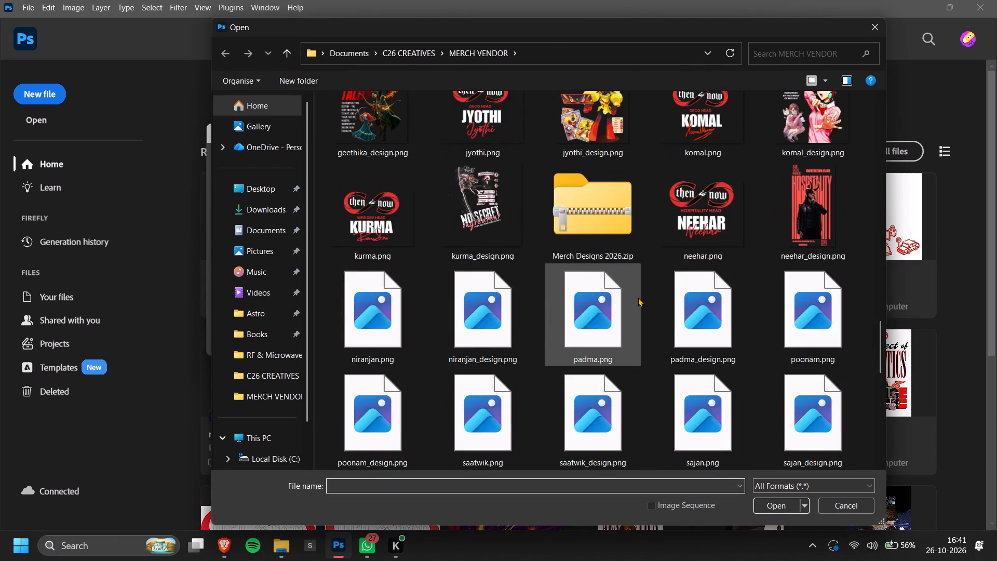
{"action": "scroll", "coordinate": [720, 312], "scroll_direction": "up", "scroll_amount": 2}
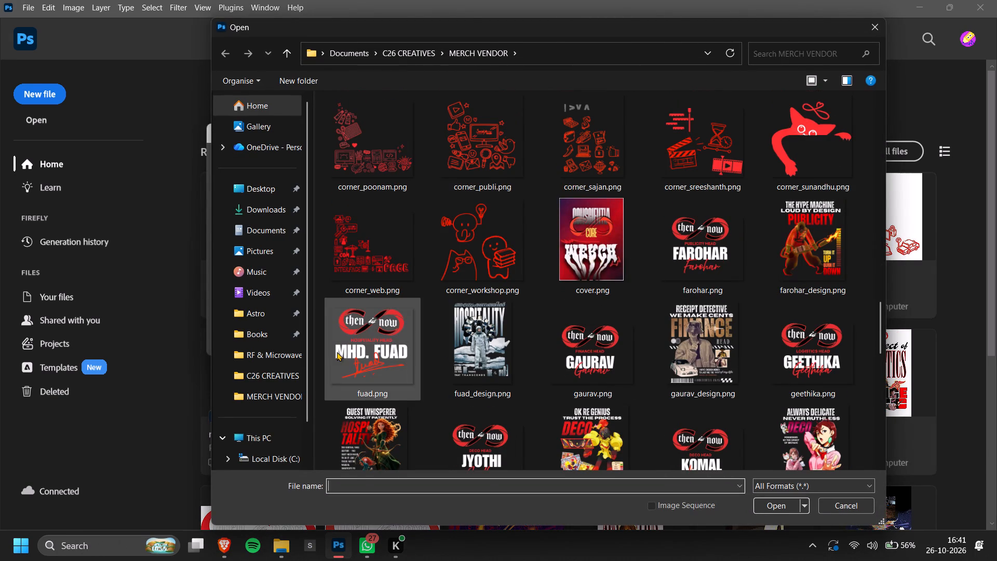
{"action": "left_click", "coordinate": [376, 344], "text": "ctrl"}
{"action": "left_click", "coordinate": [513, 354], "text": "ctrl"}
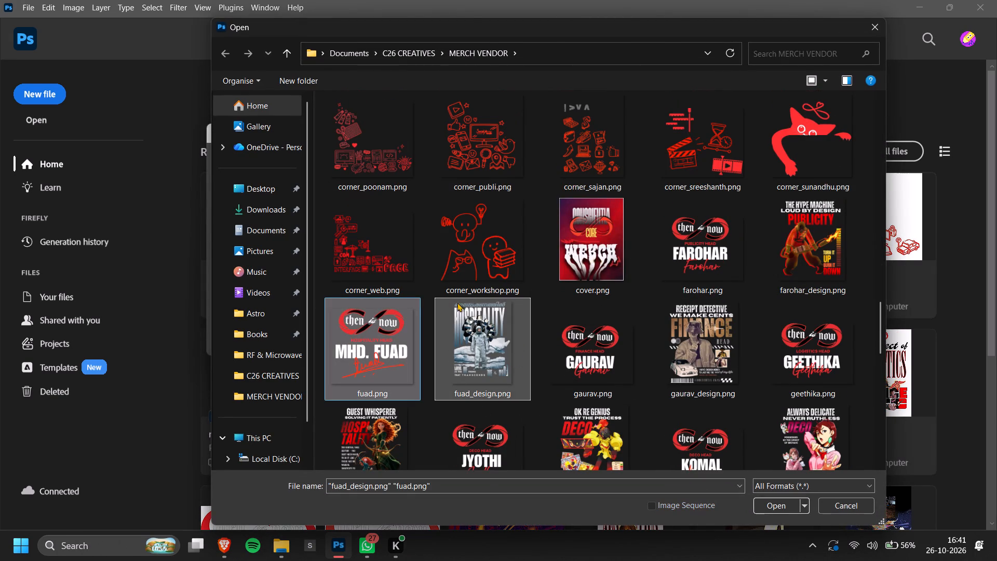
{"action": "scroll", "coordinate": [606, 335], "scroll_direction": "up", "scroll_amount": 1}
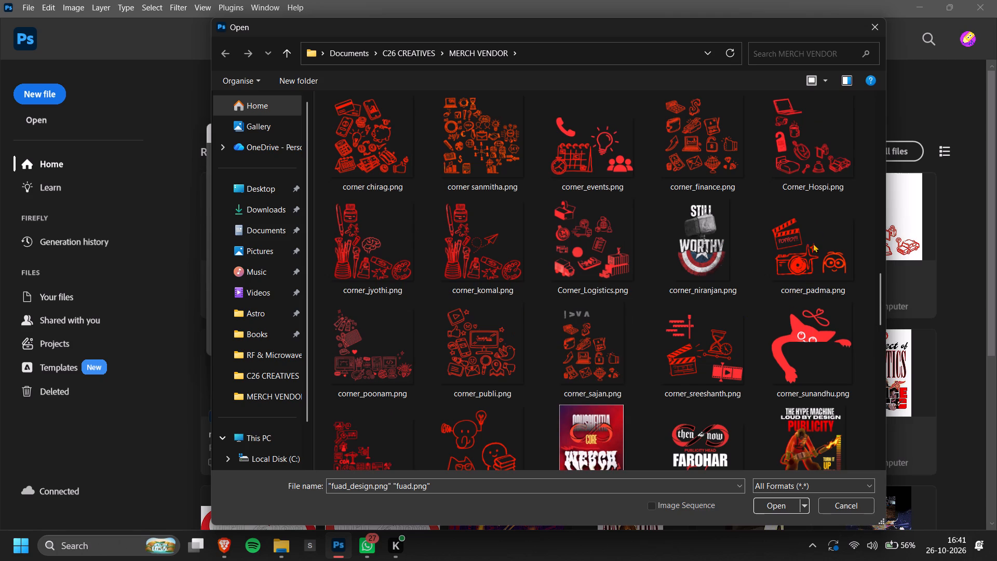
{"action": "left_click", "coordinate": [815, 165], "text": "ctrl"}
{"action": "left_click", "coordinate": [773, 508]}
Reorder the source files so Corner_Hospi.png sits between fuad.png and fuad_design.png.
{"action": "scroll", "coordinate": [277, 276], "scroll_direction": "down", "scroll_amount": 9}
{"action": "left_click_drag", "start_coordinate": [259, 309], "coordinate": [259, 326]}
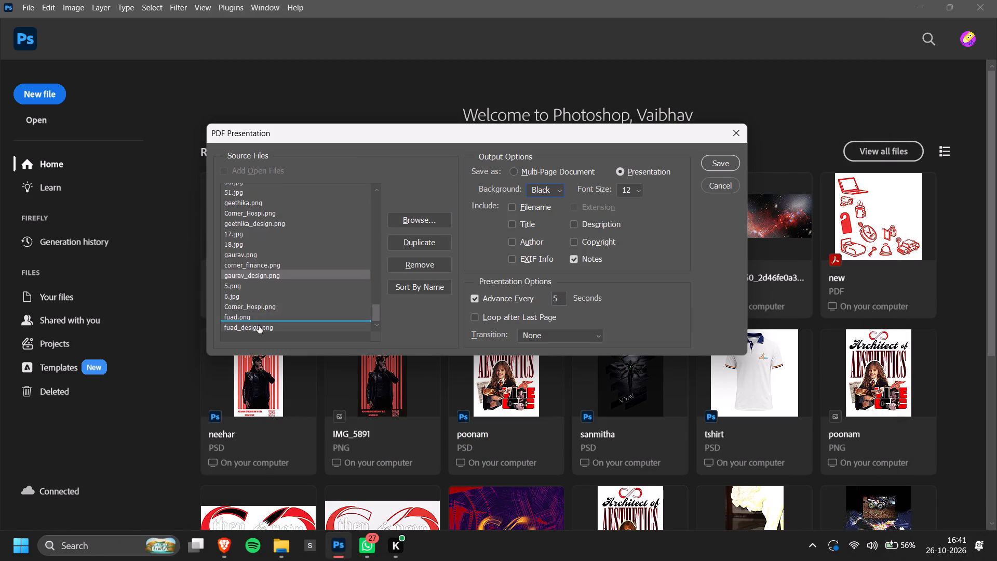
{"action": "scroll", "coordinate": [304, 308], "scroll_direction": "down", "scroll_amount": 3}
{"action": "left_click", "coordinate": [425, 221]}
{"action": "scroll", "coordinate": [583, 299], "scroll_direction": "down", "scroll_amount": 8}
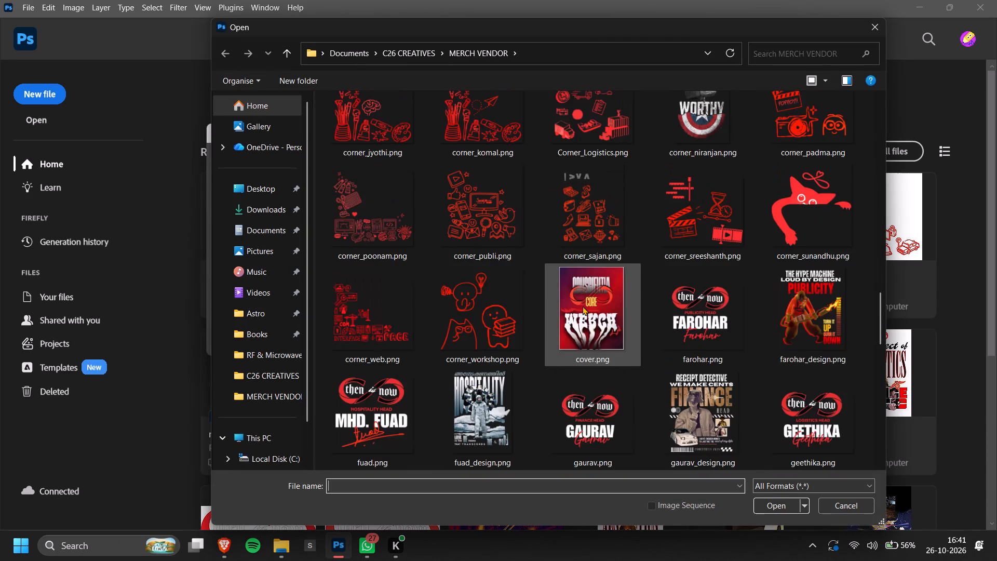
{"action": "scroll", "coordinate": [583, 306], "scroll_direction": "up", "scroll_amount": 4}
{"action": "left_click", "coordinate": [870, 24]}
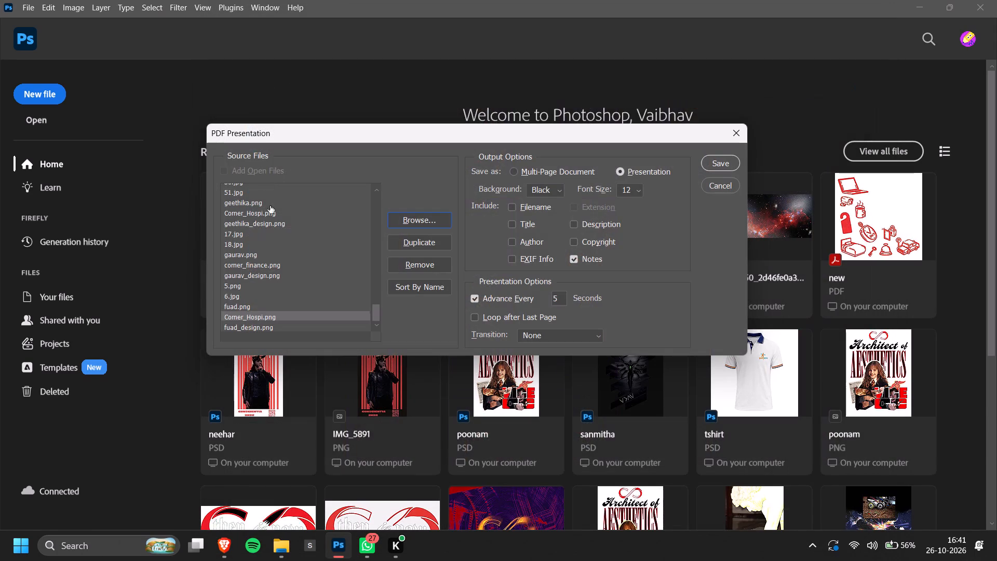
Add mockups 21.jpg and 22.jpg with artwork farohar.png, farohar_design.png and corner_publi.png to the source files after fuad_design.png.
{"action": "scroll", "coordinate": [270, 206], "scroll_direction": "down", "scroll_amount": 5}
{"action": "left_click", "coordinate": [285, 327]}
{"action": "left_click", "coordinate": [411, 223]}
{"action": "scroll", "coordinate": [666, 244], "scroll_direction": "down", "scroll_amount": 5}
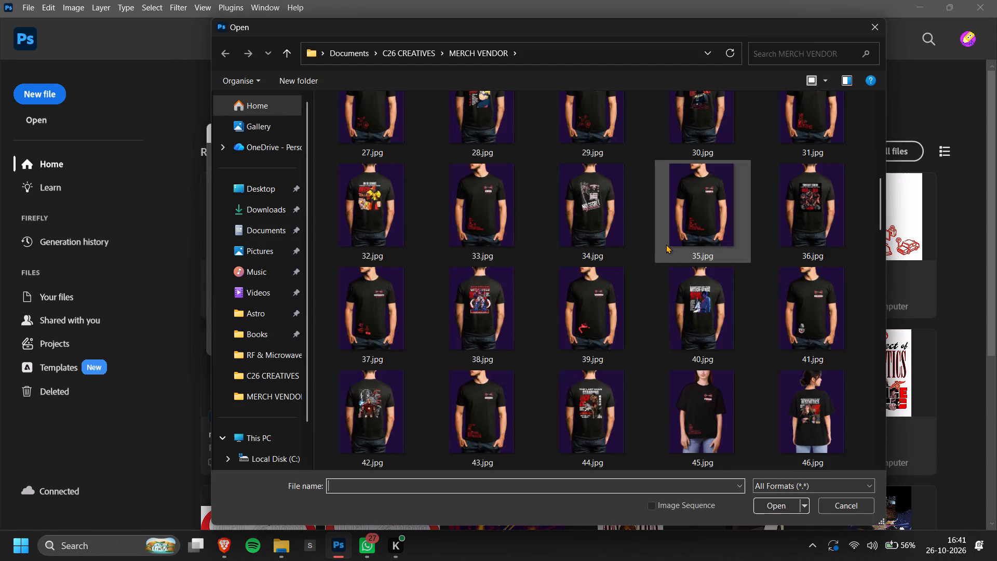
{"action": "scroll", "coordinate": [666, 244], "scroll_direction": "down", "scroll_amount": 2}
{"action": "scroll", "coordinate": [653, 329], "scroll_direction": "down", "scroll_amount": 2}
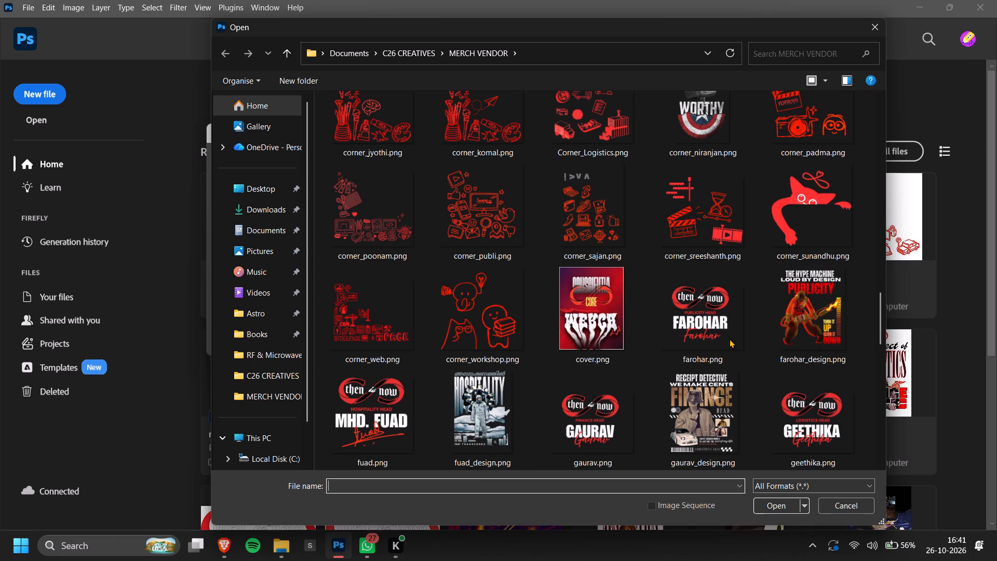
{"action": "left_click", "coordinate": [716, 324]}
{"action": "left_click", "coordinate": [810, 310], "text": "shift"}
{"action": "scroll", "coordinate": [588, 317], "scroll_direction": "up", "scroll_amount": 3}
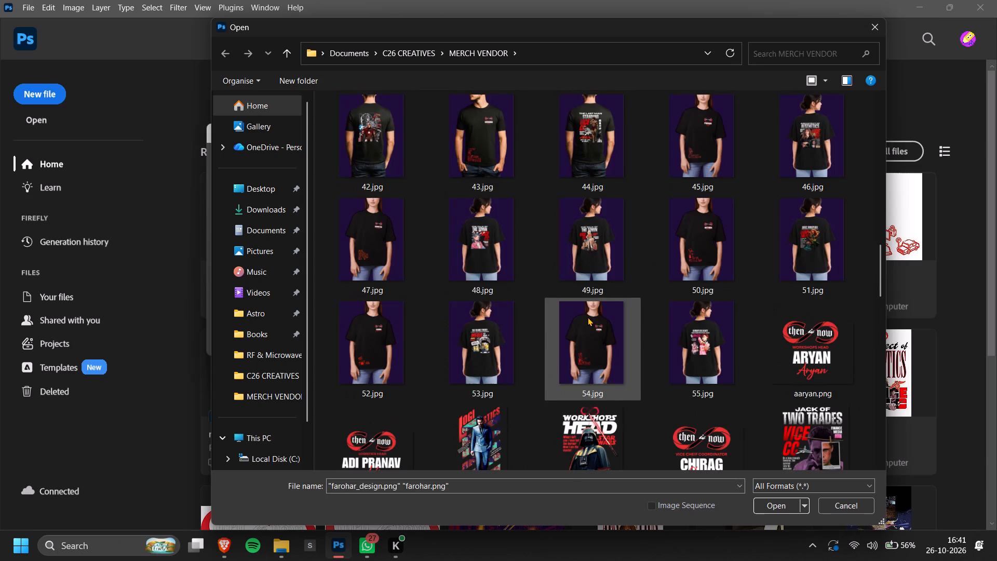
{"action": "scroll", "coordinate": [588, 317], "scroll_direction": "up", "scroll_amount": 4}
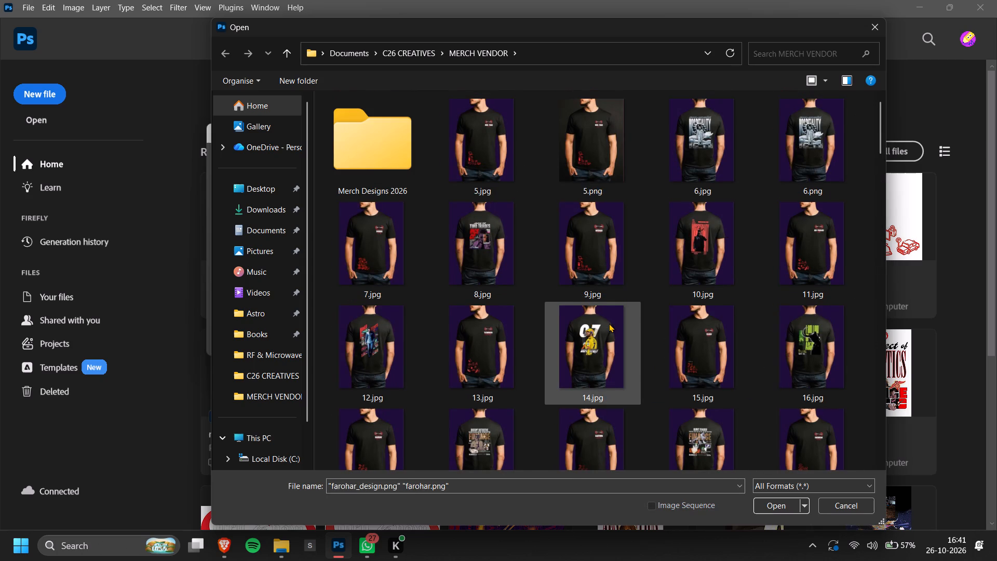
{"action": "scroll", "coordinate": [609, 323], "scroll_direction": "down", "scroll_amount": 1}
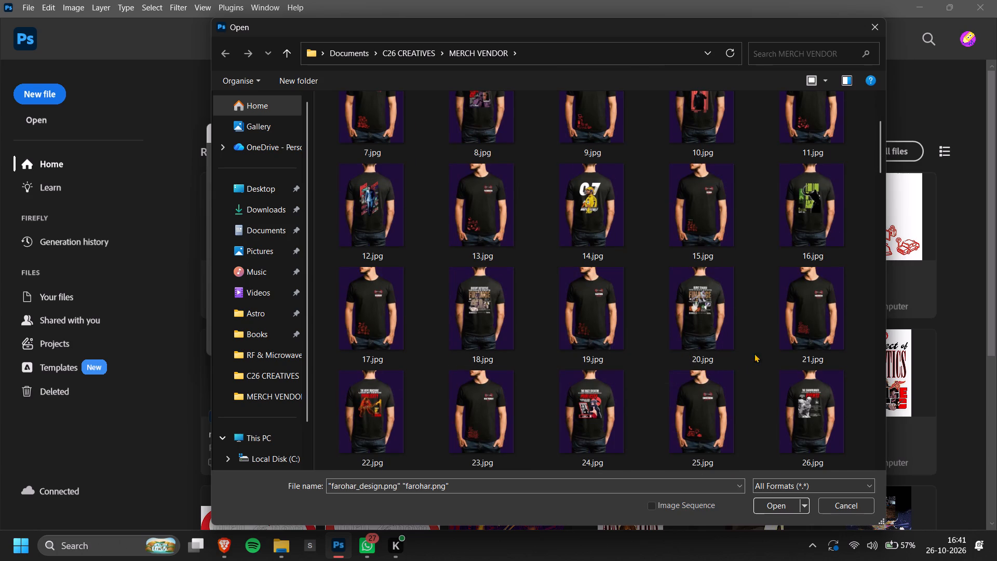
{"action": "left_click", "coordinate": [826, 331], "text": "ctrl"}
{"action": "left_click", "coordinate": [369, 422], "text": "ctrl"}
{"action": "scroll", "coordinate": [582, 315], "scroll_direction": "up", "scroll_amount": 3}
{"action": "scroll", "coordinate": [582, 315], "scroll_direction": "down", "scroll_amount": 3}
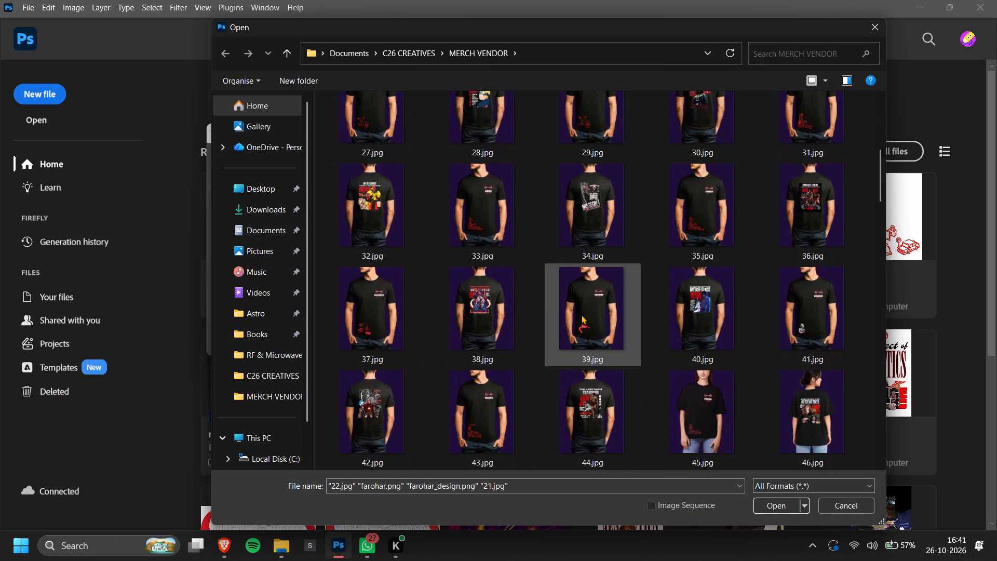
{"action": "scroll", "coordinate": [582, 315], "scroll_direction": "down", "scroll_amount": 3}
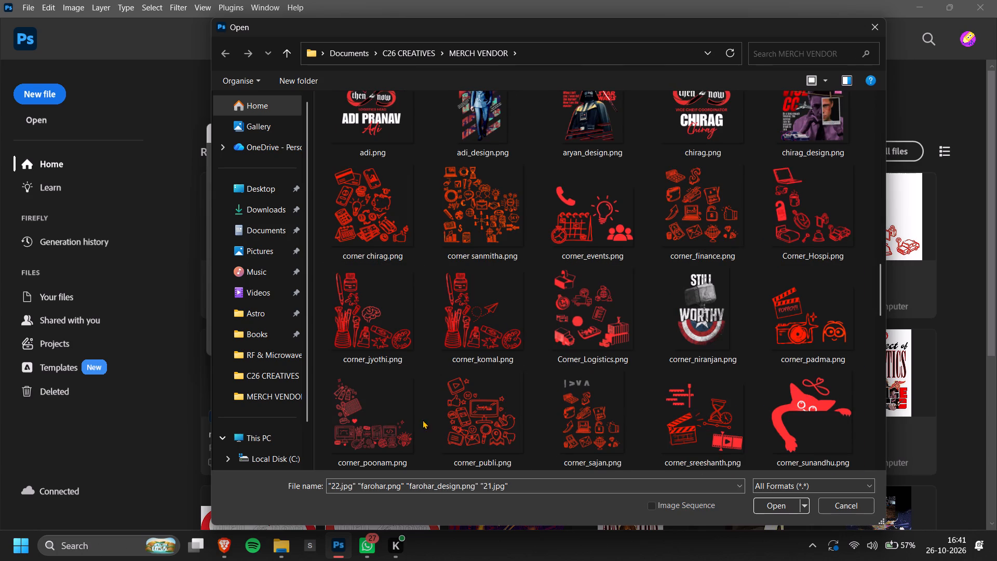
{"action": "left_click", "coordinate": [486, 421], "text": "ctrl"}
{"action": "left_click", "coordinate": [770, 497]}
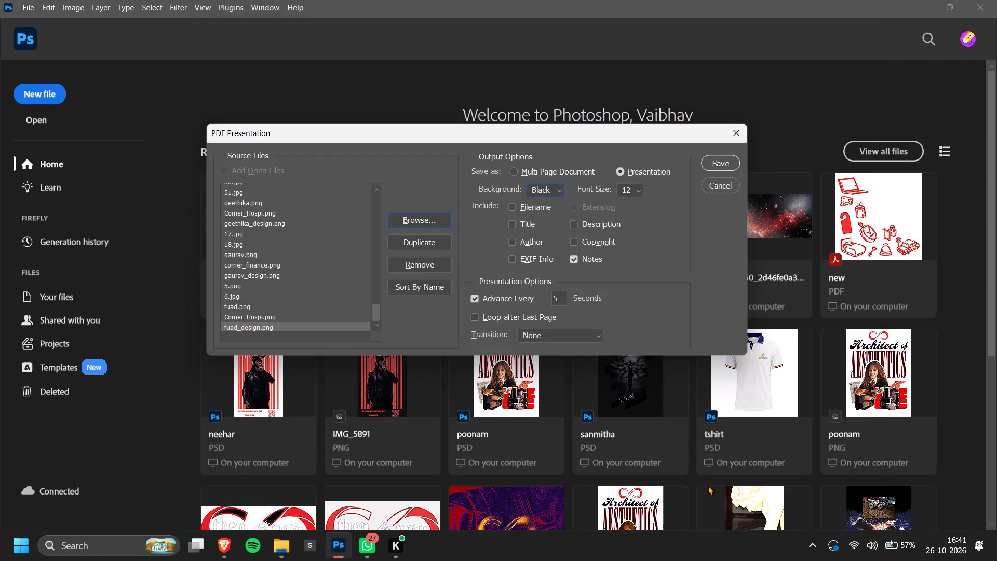
Reorder the source files so corner_publi.png sits between farohar.png and farohar_design.png.
{"action": "scroll", "coordinate": [305, 280], "scroll_direction": "down", "scroll_amount": 9}
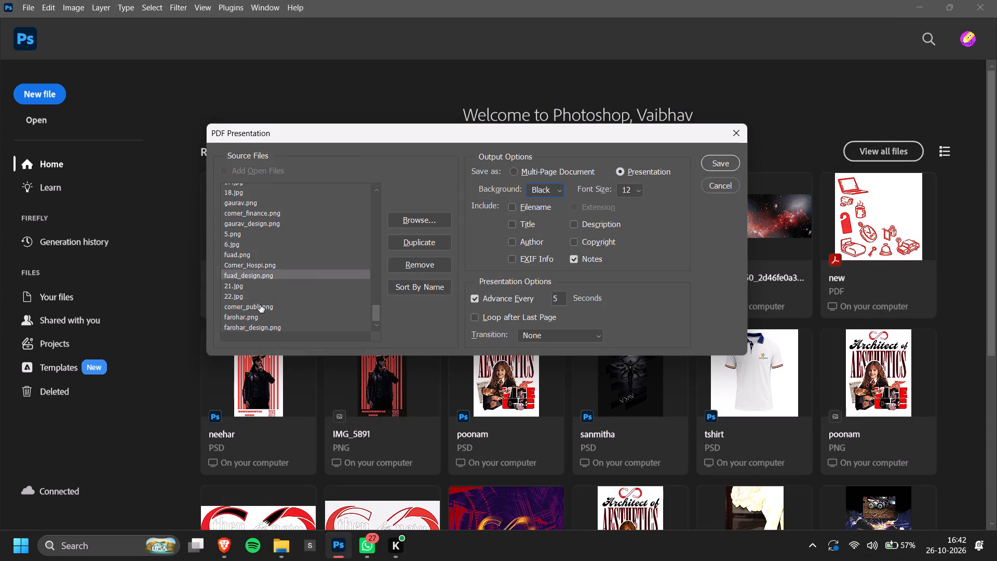
{"action": "left_click_drag", "start_coordinate": [254, 319], "coordinate": [252, 305]}
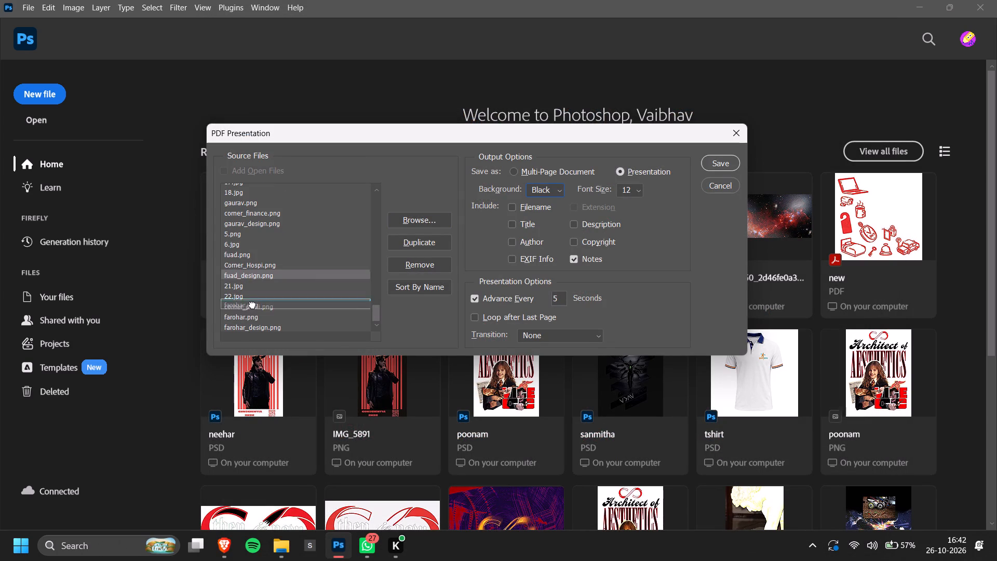
{"action": "left_click_drag", "start_coordinate": [252, 305], "coordinate": [252, 303]}
{"action": "scroll", "coordinate": [260, 303], "scroll_direction": "down", "scroll_amount": 4}
Add mockups 7.jpg and 8.jpg from the MERCH VENDOR folder to the source files after farohar_design.png.
{"action": "left_click", "coordinate": [307, 329]}
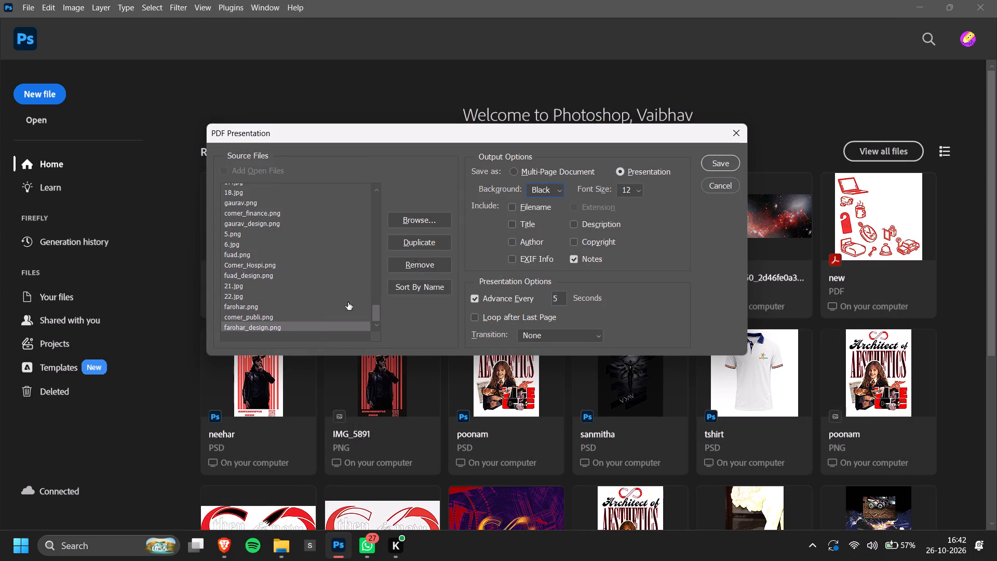
{"action": "left_click", "coordinate": [430, 218]}
{"action": "scroll", "coordinate": [716, 260], "scroll_direction": "down", "scroll_amount": 10}
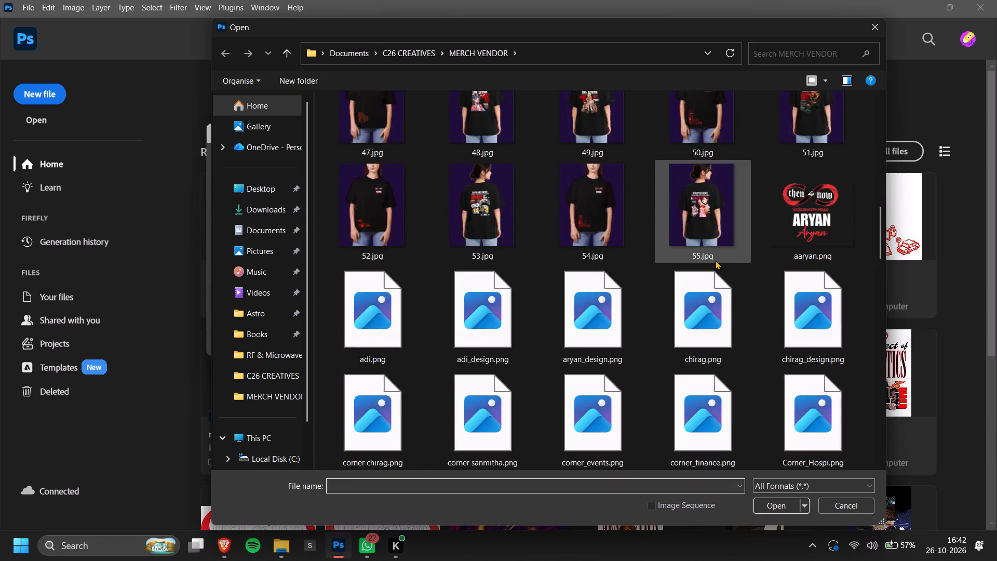
{"action": "scroll", "coordinate": [723, 311], "scroll_direction": "down", "scroll_amount": 1}
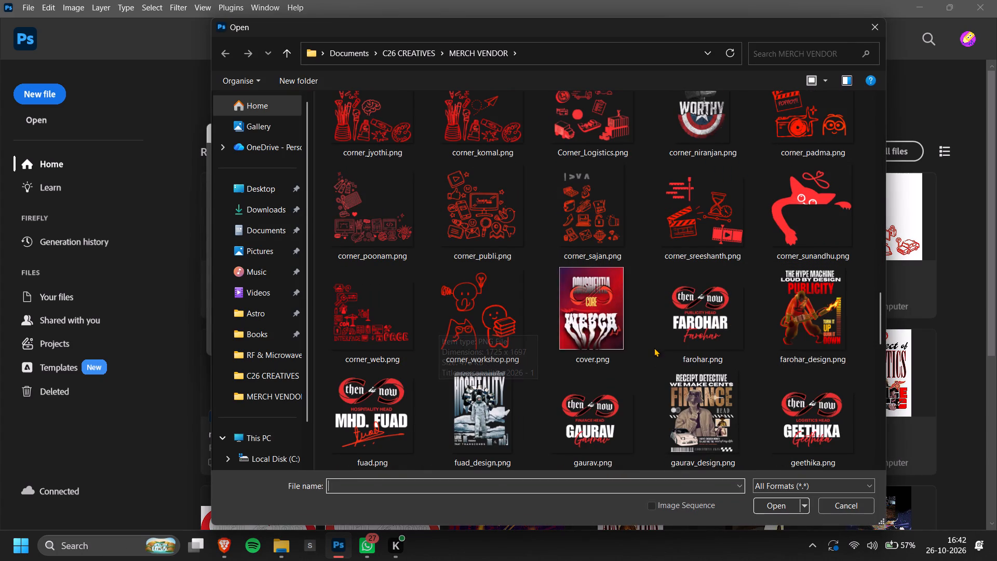
{"action": "scroll", "coordinate": [544, 328], "scroll_direction": "down", "scroll_amount": 5}
{"action": "scroll", "coordinate": [575, 369], "scroll_direction": "up", "scroll_amount": 1}
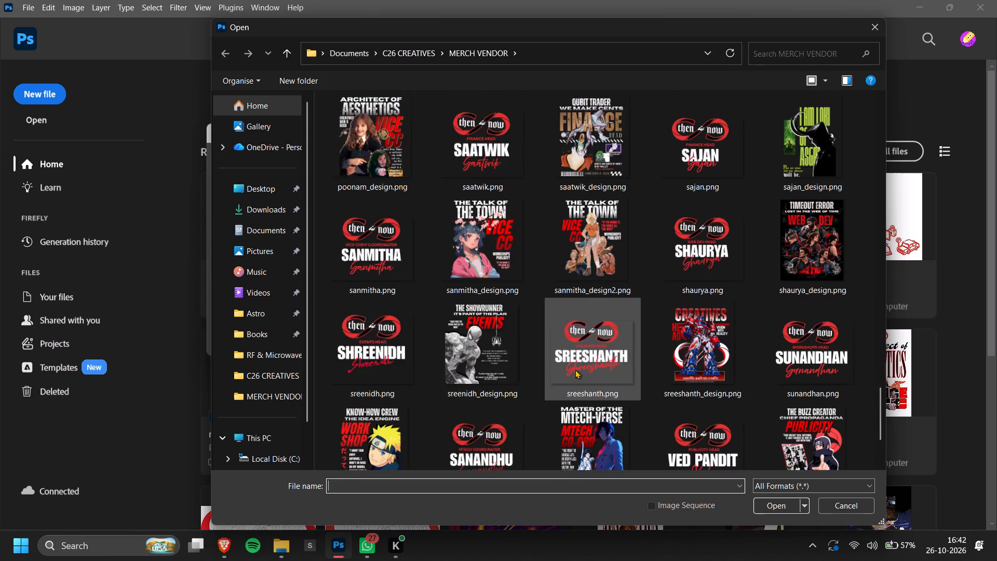
{"action": "scroll", "coordinate": [575, 369], "scroll_direction": "up", "scroll_amount": 3}
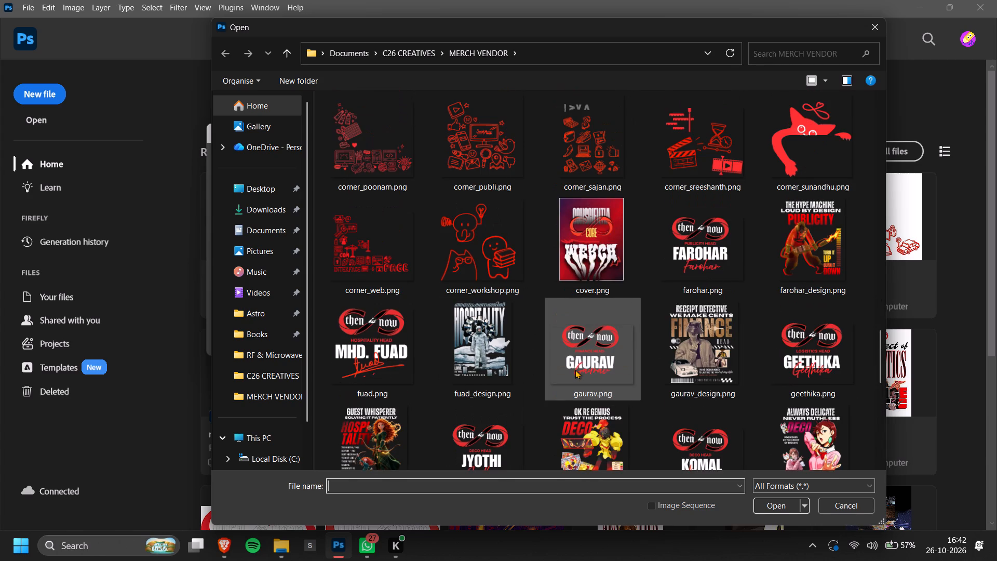
{"action": "scroll", "coordinate": [526, 292], "scroll_direction": "up", "scroll_amount": 1}
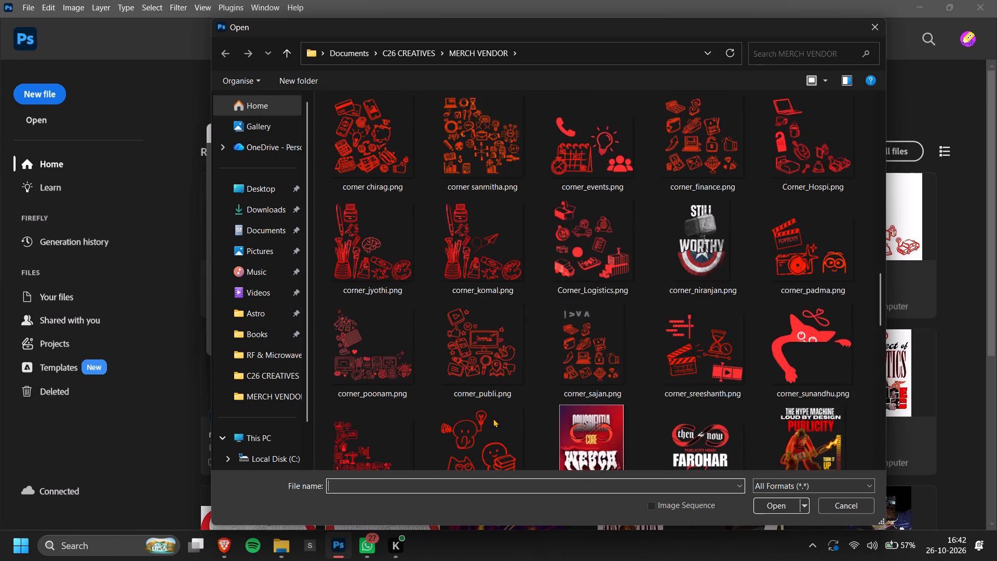
{"action": "scroll", "coordinate": [493, 418], "scroll_direction": "down", "scroll_amount": 1}
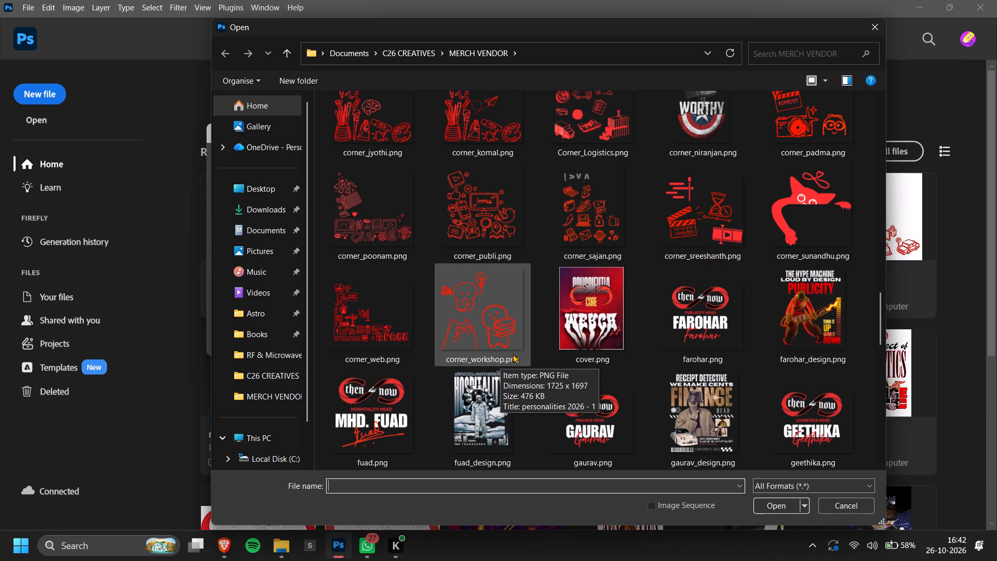
{"action": "scroll", "coordinate": [513, 354], "scroll_direction": "up", "scroll_amount": 1}
{"action": "scroll", "coordinate": [698, 311], "scroll_direction": "up", "scroll_amount": 2}
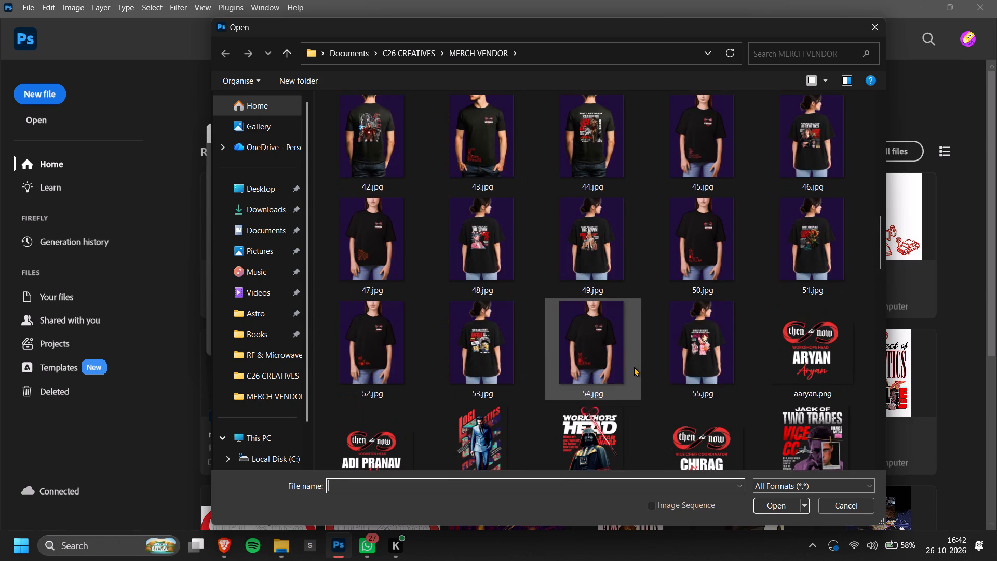
{"action": "scroll", "coordinate": [634, 367], "scroll_direction": "down", "scroll_amount": 1}
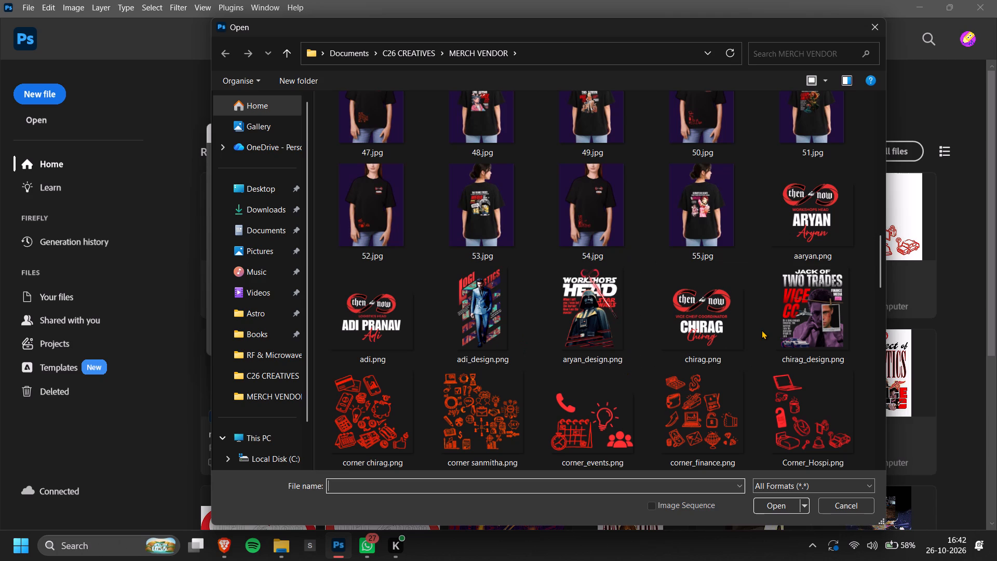
{"action": "scroll", "coordinate": [759, 330], "scroll_direction": "up", "scroll_amount": 2}
{"action": "scroll", "coordinate": [589, 322], "scroll_direction": "up", "scroll_amount": 4}
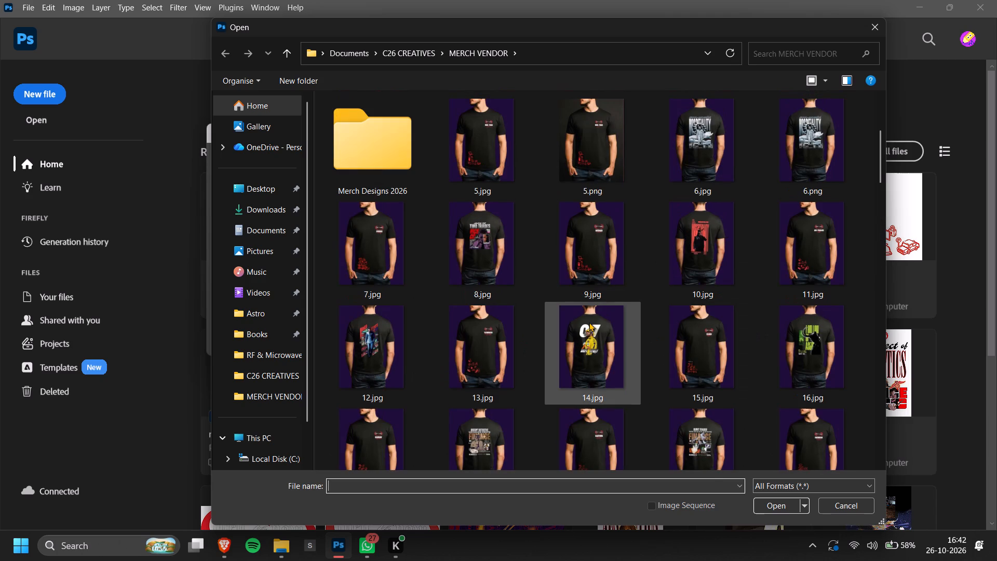
{"action": "left_click", "coordinate": [406, 231]}
{"action": "left_click", "coordinate": [473, 233], "text": "shift"}
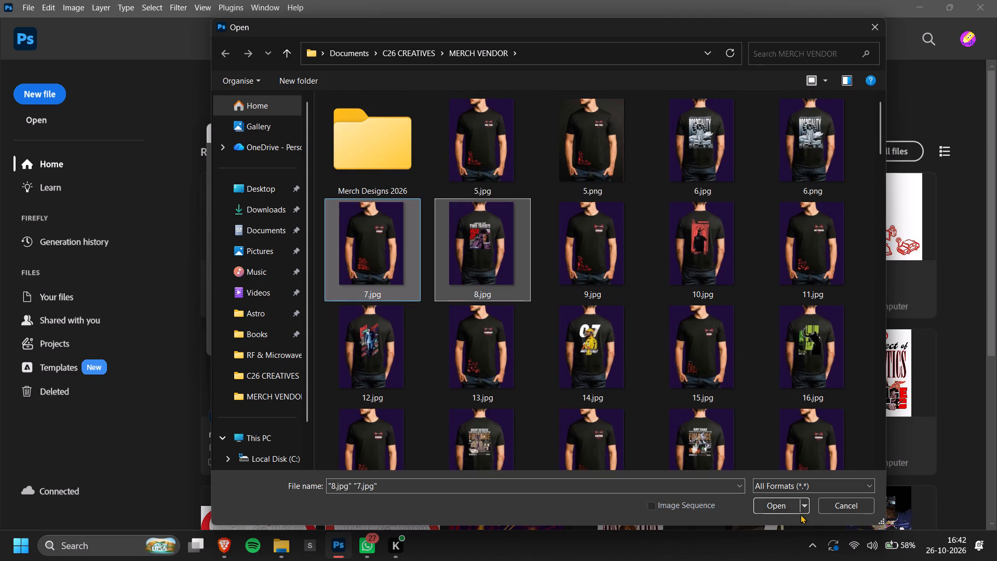
{"action": "left_click", "coordinate": [787, 508]}
Add the artwork files chirag.png, chirag_design.png and corner chirag.png to the presentation's source files.
{"action": "left_click", "coordinate": [447, 213]}
{"action": "scroll", "coordinate": [689, 250], "scroll_direction": "down", "scroll_amount": 2}
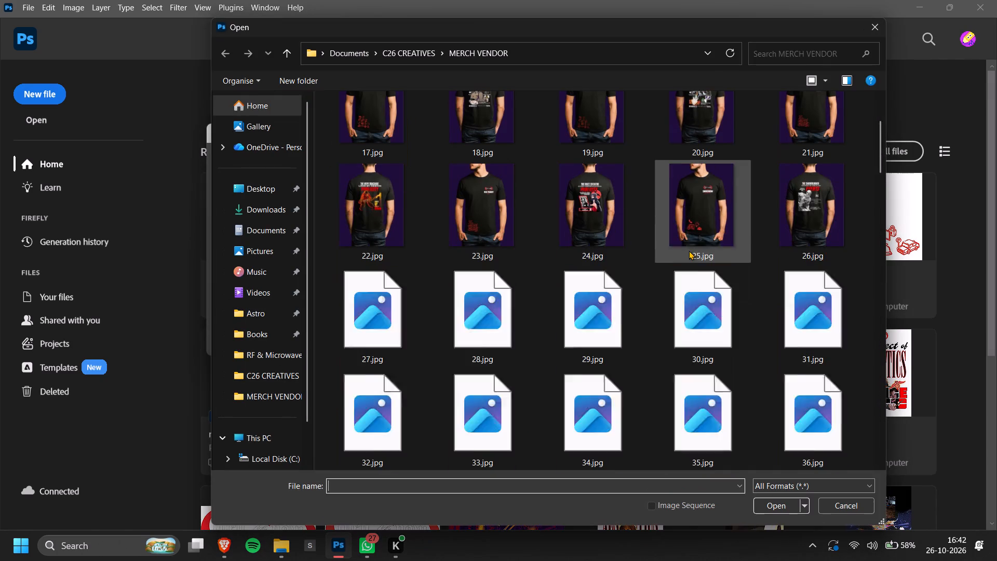
{"action": "scroll", "coordinate": [818, 287], "scroll_direction": "down", "scroll_amount": 2}
{"action": "scroll", "coordinate": [765, 284], "scroll_direction": "down", "scroll_amount": 1}
{"action": "left_click", "coordinate": [783, 301]}
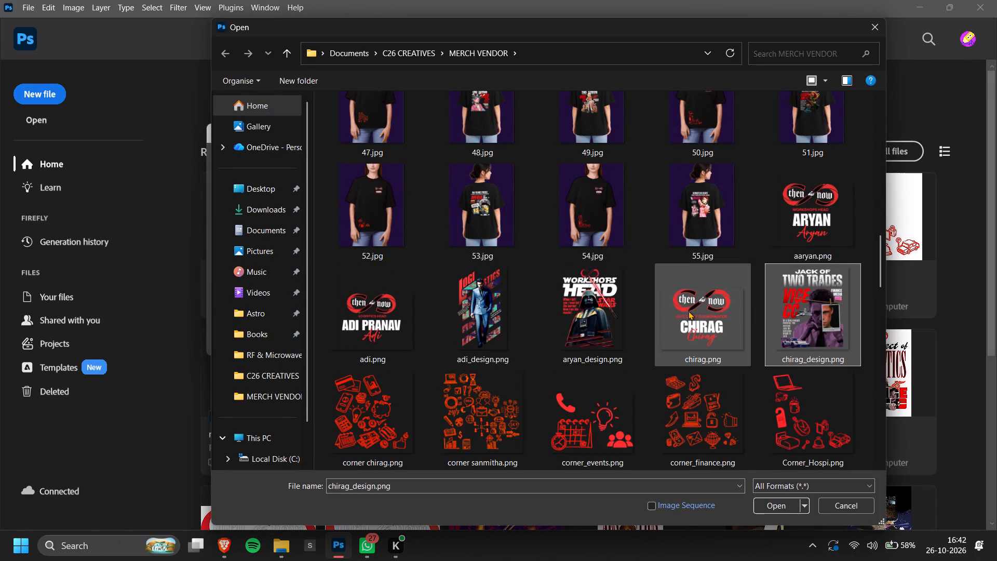
{"action": "left_click", "coordinate": [689, 311]}
{"action": "left_click", "coordinate": [793, 313], "text": "shift"}
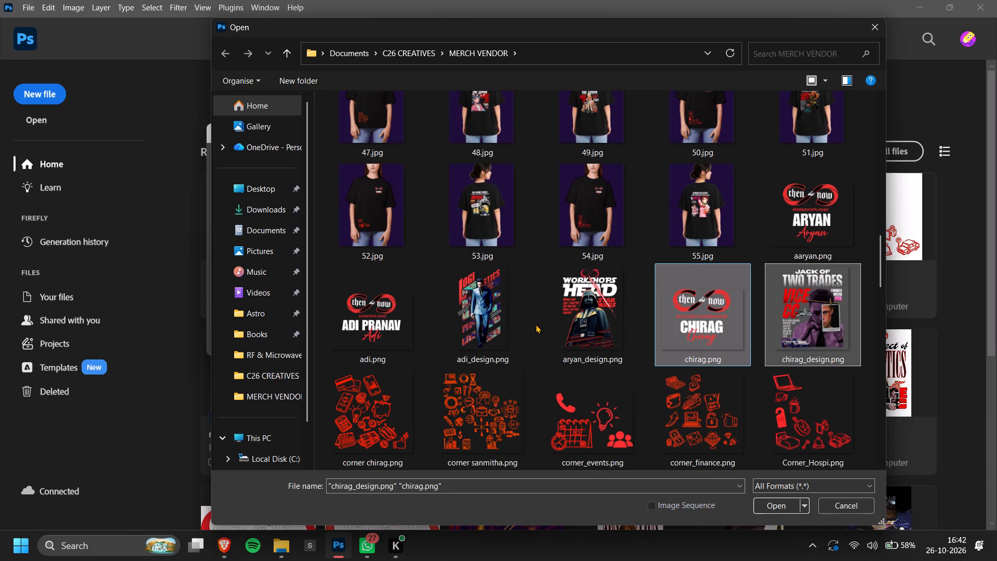
{"action": "scroll", "coordinate": [560, 340], "scroll_direction": "down", "scroll_amount": 1}
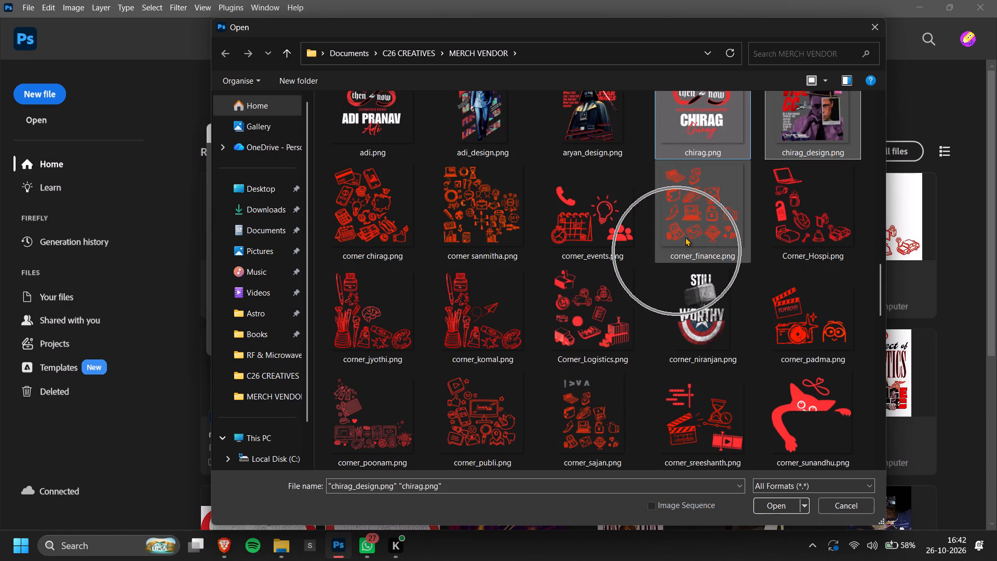
{"action": "left_click", "coordinate": [398, 231], "text": "ctrl"}
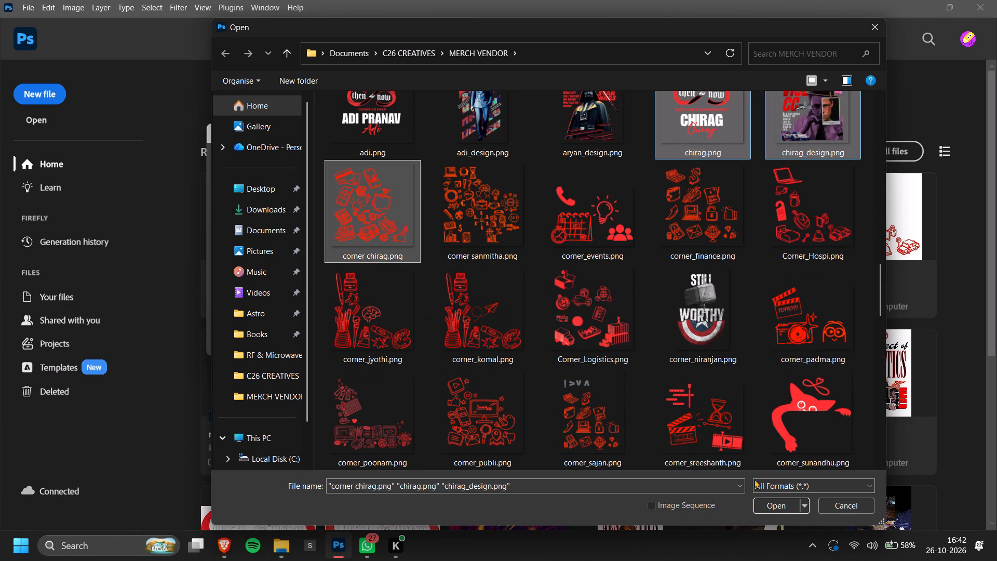
{"action": "left_click", "coordinate": [789, 507]}
Reorder the source files after 8.jpg to chirag.png, corner chirag.png, chirag_design.png.
{"action": "scroll", "coordinate": [266, 293], "scroll_direction": "down", "scroll_amount": 9}
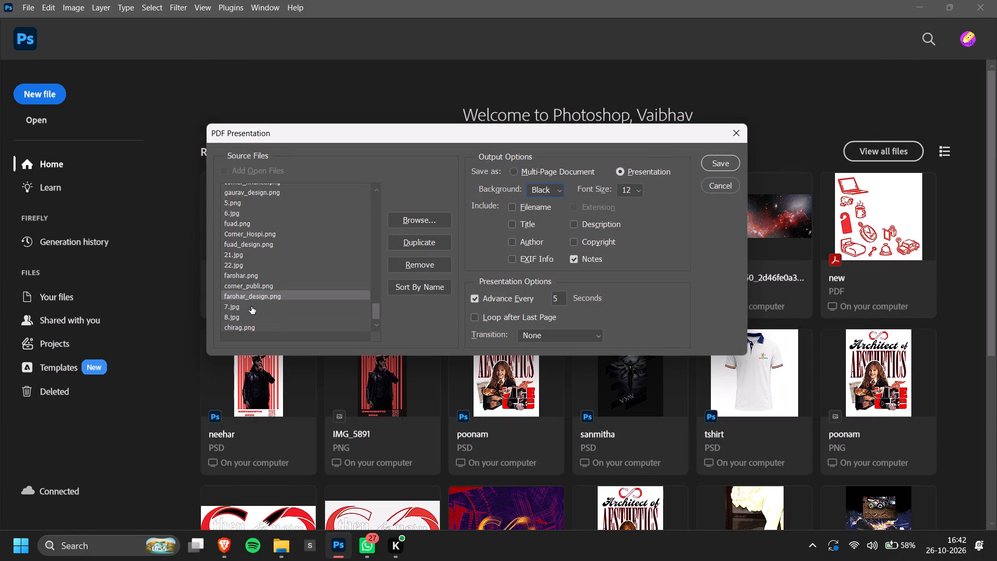
{"action": "left_click_drag", "start_coordinate": [251, 306], "coordinate": [254, 324]}
{"action": "scroll", "coordinate": [301, 315], "scroll_direction": "down", "scroll_amount": 3}
{"action": "left_click", "coordinate": [303, 332]}
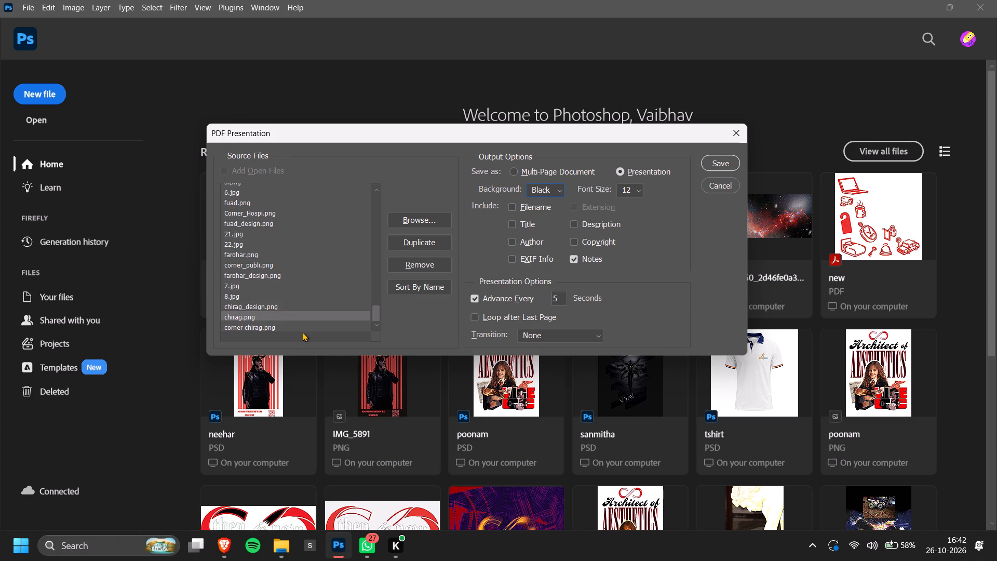
{"action": "left_click_drag", "start_coordinate": [272, 308], "coordinate": [278, 337]}
{"action": "left_click_drag", "start_coordinate": [278, 337], "coordinate": [256, 329]}
{"action": "scroll", "coordinate": [256, 329], "scroll_direction": "down", "scroll_amount": 2}
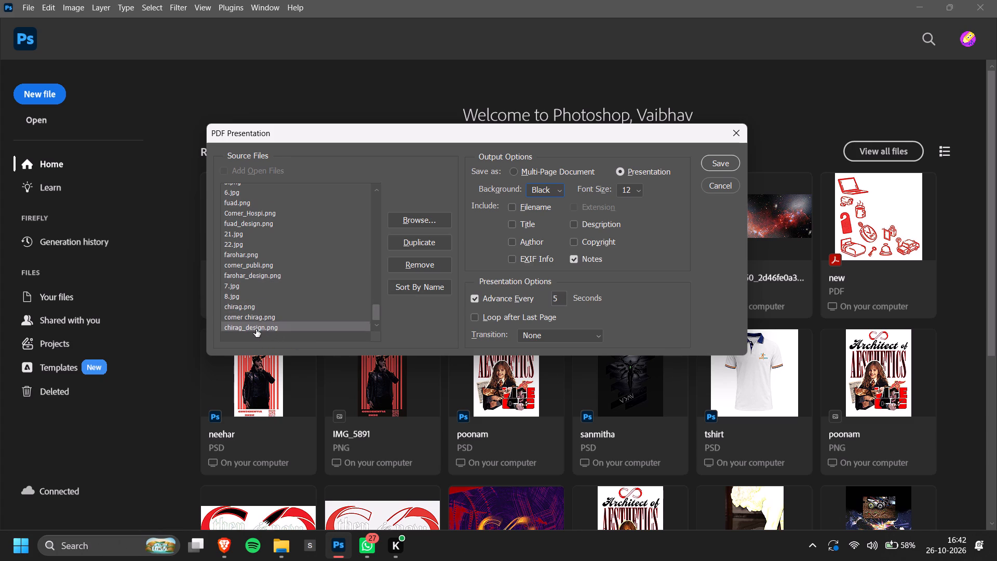
{"action": "scroll", "coordinate": [256, 329], "scroll_direction": "down", "scroll_amount": 3}
{"action": "left_click", "coordinate": [271, 306]}
{"action": "scroll", "coordinate": [274, 309], "scroll_direction": "down", "scroll_amount": 3}
Add mockups 29.jpg and 30.jpg with artwork aaryan.png, aryan_design.png and corner_workshop.png to the source files after chirag_design.png.
{"action": "left_click", "coordinate": [290, 324]}
{"action": "left_click", "coordinate": [439, 216]}
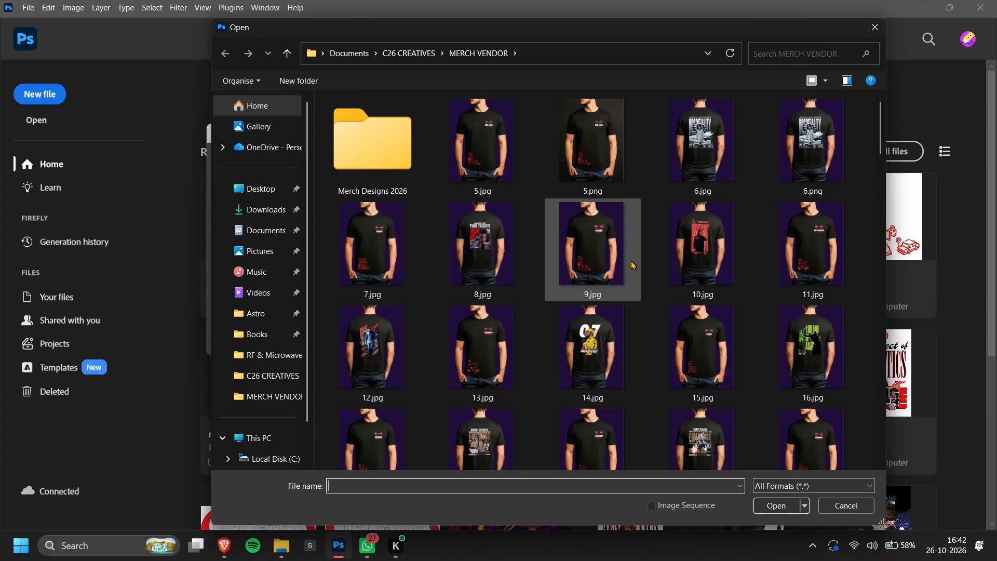
{"action": "scroll", "coordinate": [634, 260], "scroll_direction": "down", "scroll_amount": 7}
{"action": "scroll", "coordinate": [755, 300], "scroll_direction": "up", "scroll_amount": 1}
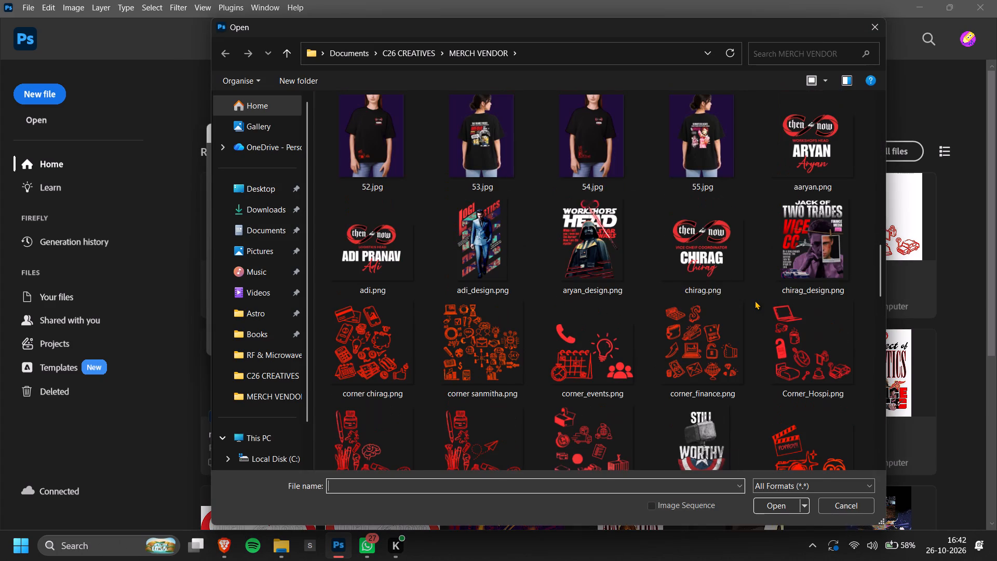
{"action": "left_click", "coordinate": [811, 151]}
{"action": "left_click", "coordinate": [597, 242], "text": "shift"}
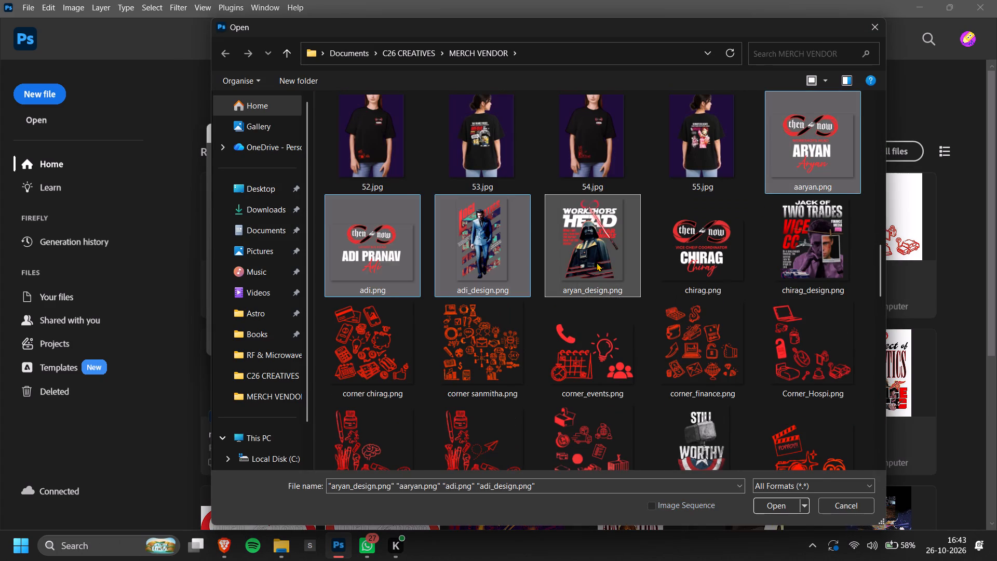
{"action": "left_click", "coordinate": [591, 265]}
{"action": "left_click", "coordinate": [824, 162], "text": "ctrl"}
{"action": "scroll", "coordinate": [557, 230], "scroll_direction": "up", "scroll_amount": 8}
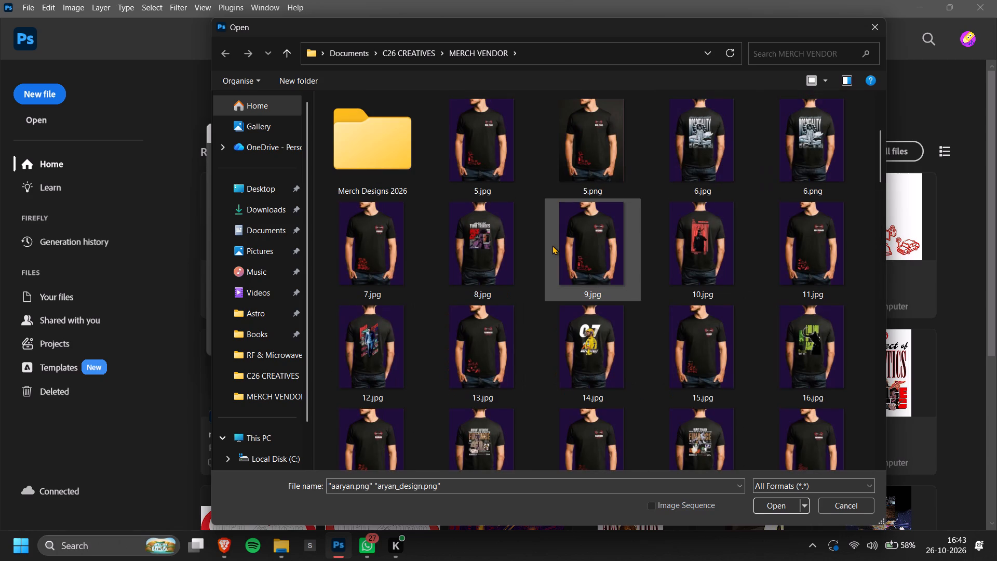
{"action": "scroll", "coordinate": [737, 279], "scroll_direction": "down", "scroll_amount": 1}
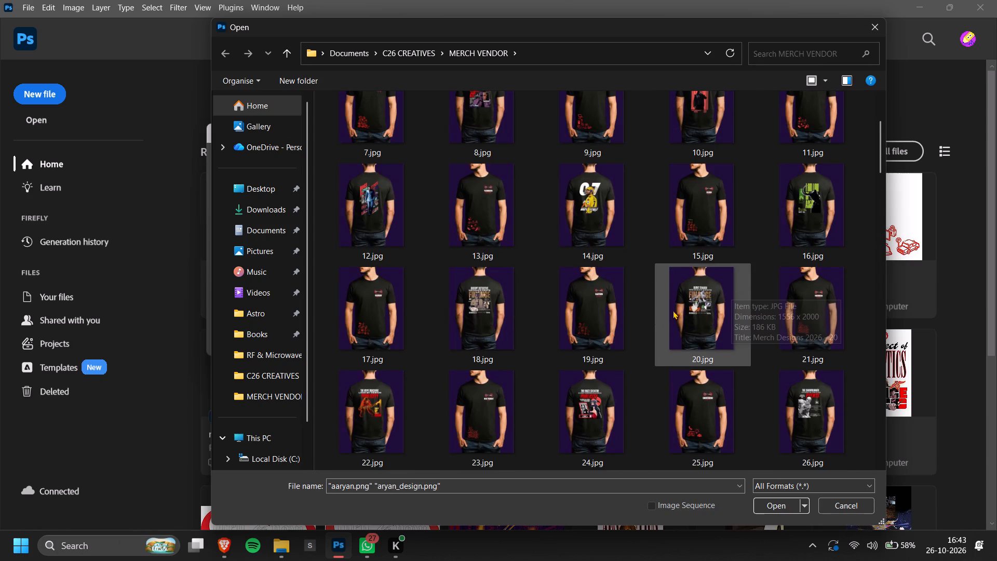
{"action": "scroll", "coordinate": [596, 375], "scroll_direction": "down", "scroll_amount": 1}
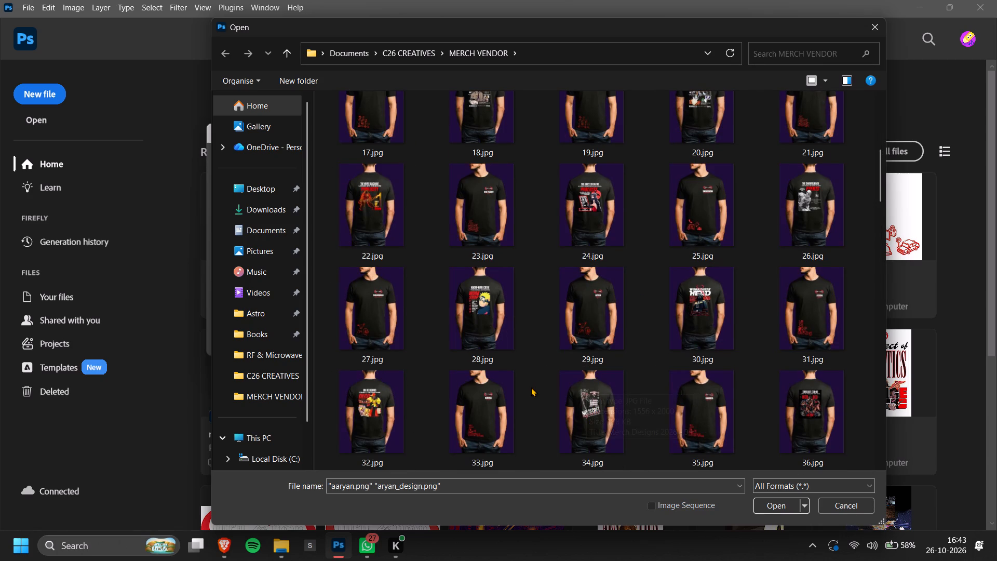
{"action": "left_click", "coordinate": [598, 320]}
{"action": "left_click", "coordinate": [681, 310], "text": "ctrl"}
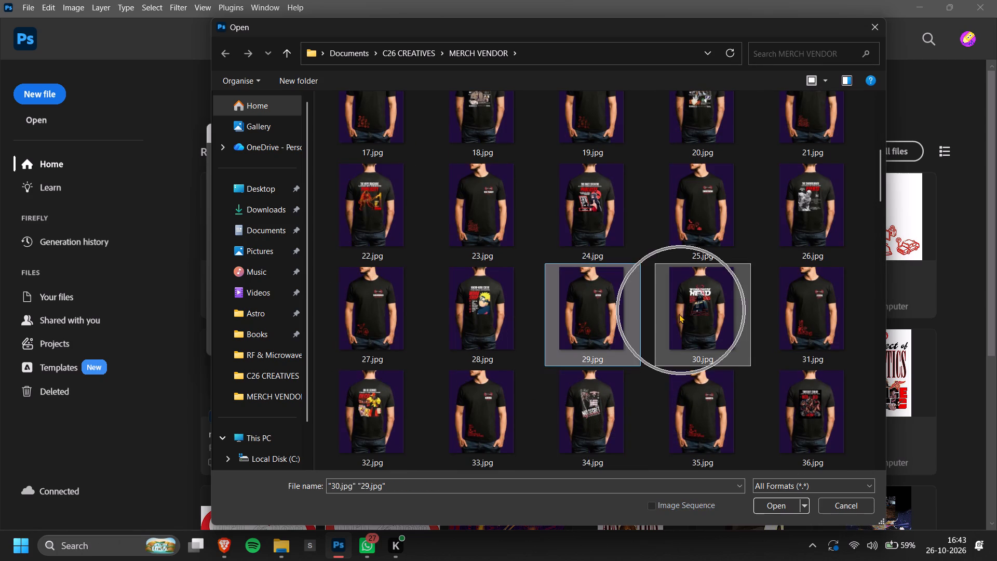
{"action": "scroll", "coordinate": [677, 321], "scroll_direction": "down", "scroll_amount": 3}
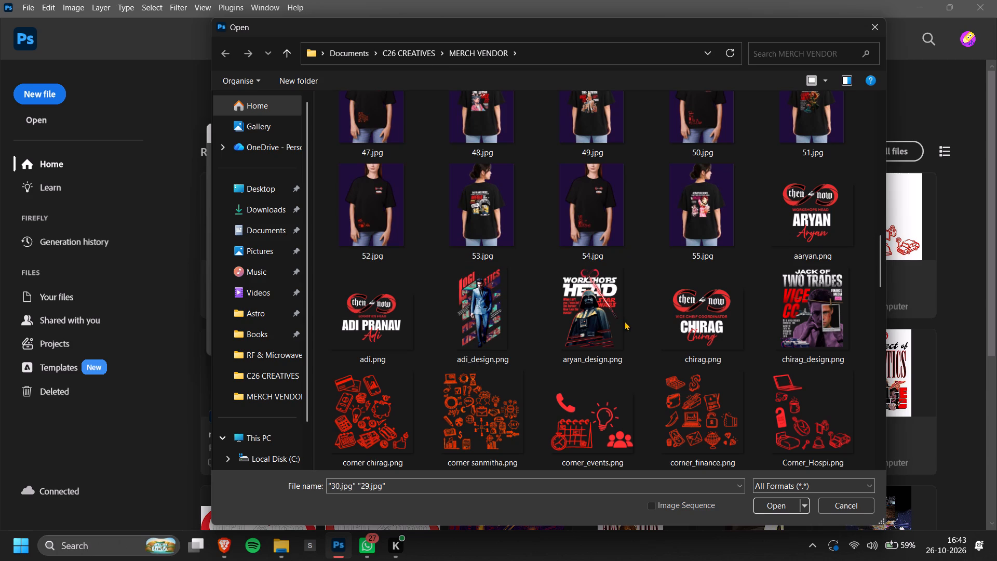
{"action": "left_click", "coordinate": [818, 215], "text": "ctrl"}
{"action": "left_click", "coordinate": [624, 309], "text": "ctrl"}
{"action": "scroll", "coordinate": [589, 366], "scroll_direction": "down", "scroll_amount": 1}
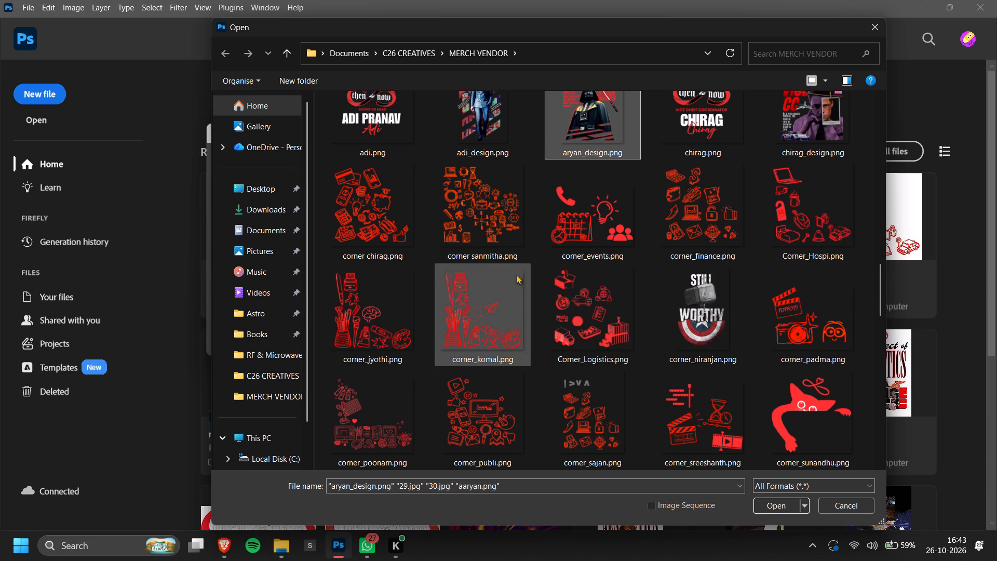
{"action": "scroll", "coordinate": [602, 341], "scroll_direction": "down", "scroll_amount": 1}
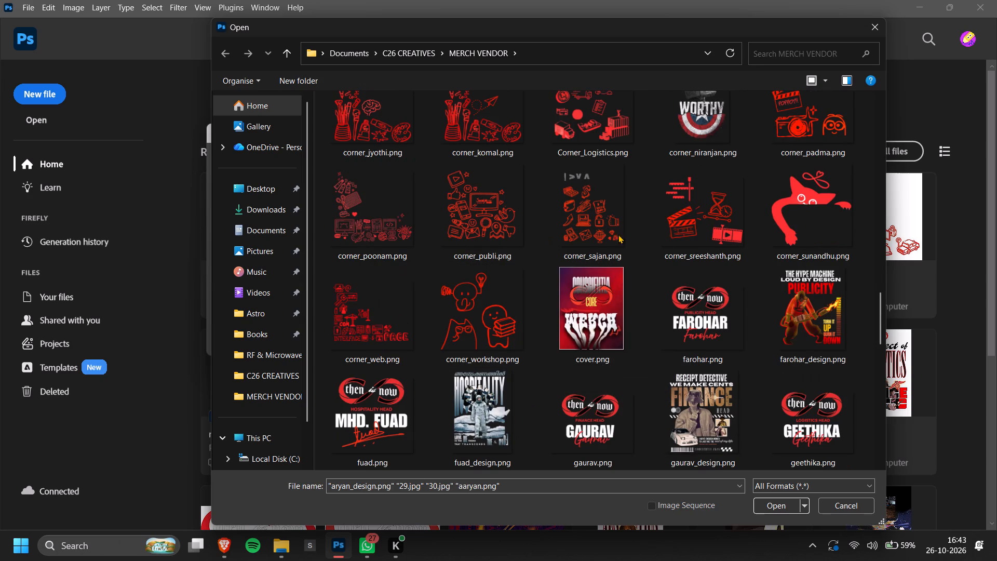
{"action": "scroll", "coordinate": [572, 307], "scroll_direction": "up", "scroll_amount": 1}
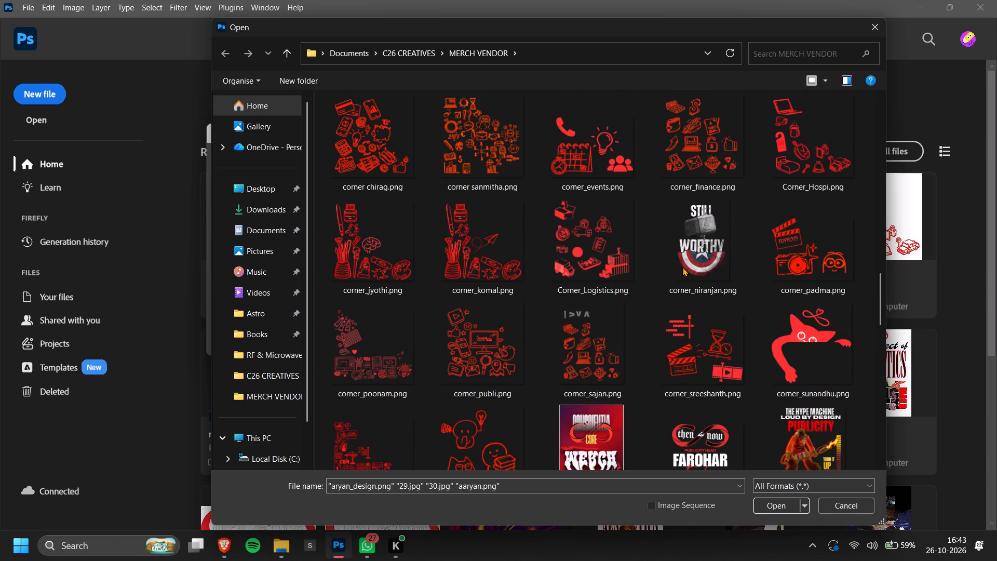
{"action": "scroll", "coordinate": [721, 302], "scroll_direction": "down", "scroll_amount": 1}
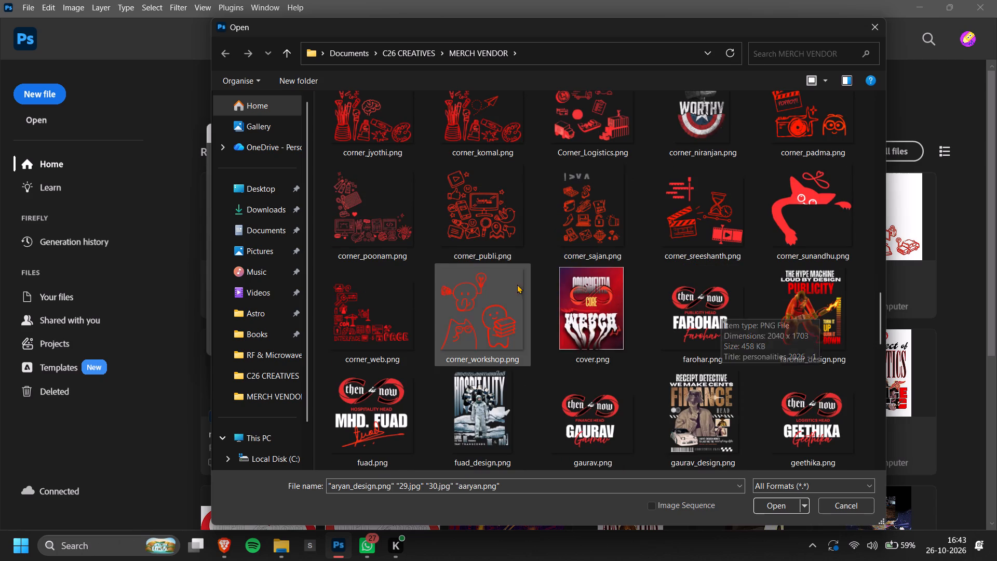
{"action": "left_click", "coordinate": [503, 287], "text": "ctrl"}
{"action": "left_click", "coordinate": [773, 505]}
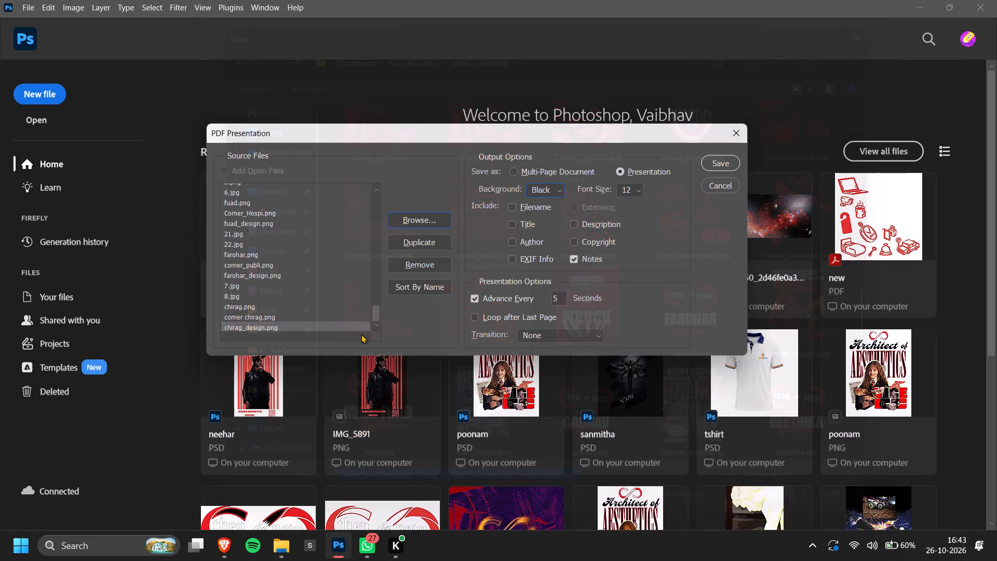
Move corner_workshop.png between aaryan.png and aryan_design.png in the presentation's source files.
{"action": "scroll", "coordinate": [287, 274], "scroll_direction": "down", "scroll_amount": 11}
{"action": "left_click", "coordinate": [257, 288]}
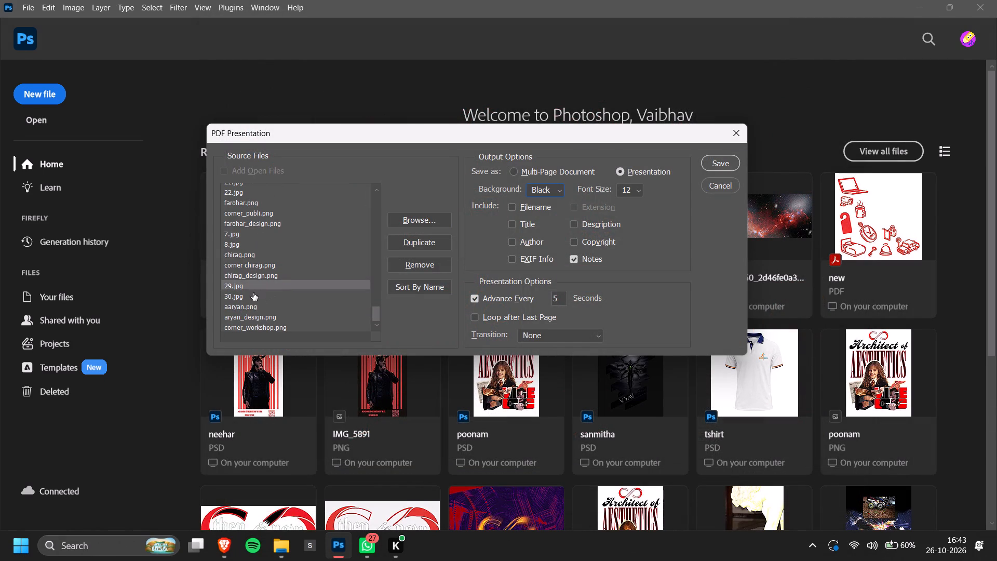
{"action": "left_click", "coordinate": [253, 293]}
{"action": "left_click_drag", "start_coordinate": [270, 329], "coordinate": [269, 326]}
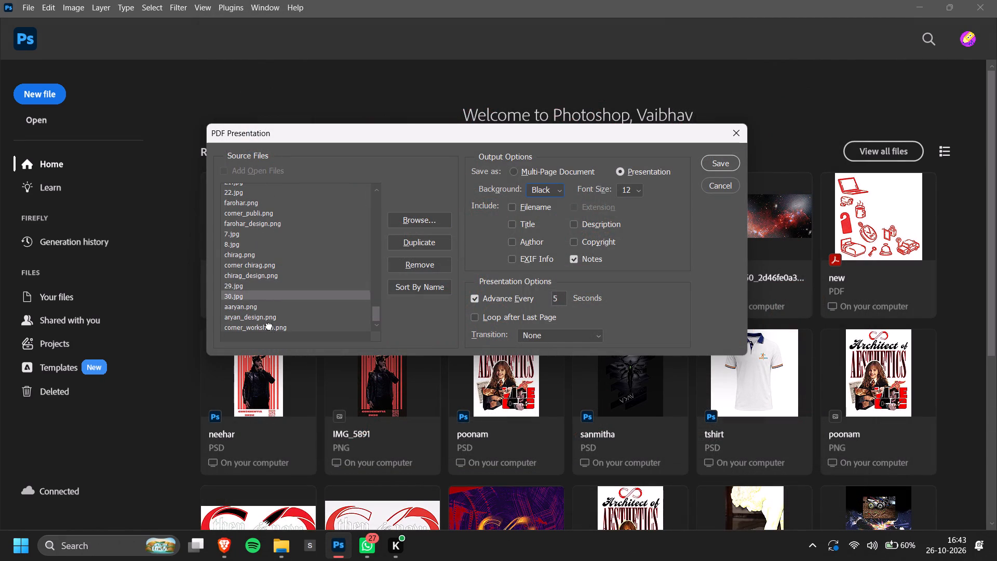
{"action": "left_click_drag", "start_coordinate": [269, 326], "coordinate": [269, 313]}
{"action": "scroll", "coordinate": [269, 313], "scroll_direction": "down", "scroll_amount": 4}
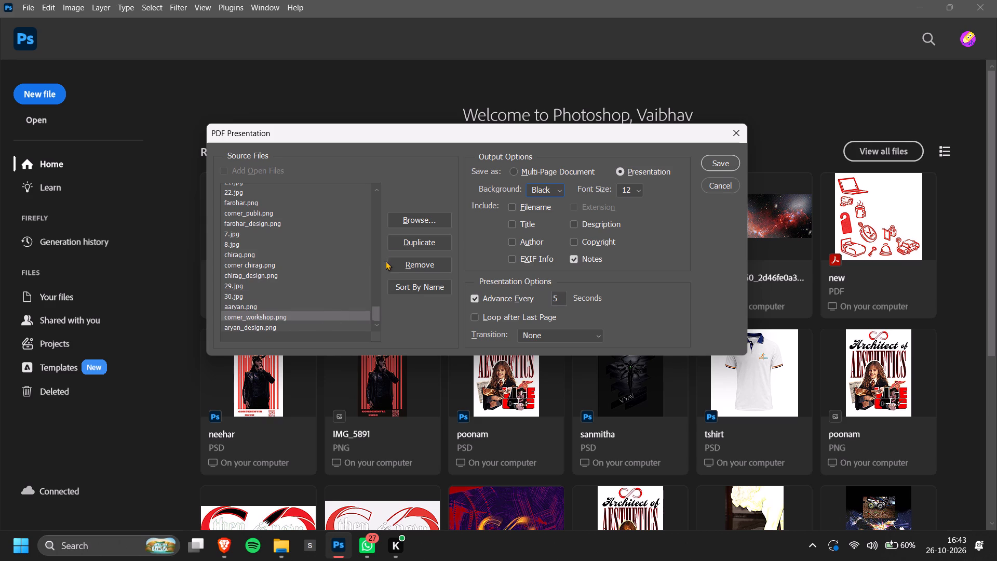
{"action": "left_click", "coordinate": [275, 320]}
{"action": "left_click", "coordinate": [275, 329]}
Add mockups 11.jpg and 12.jpg with artwork adi.png and adi_design.png from the MERCH VENDOR folder to the source files.
{"action": "left_click", "coordinate": [437, 216]}
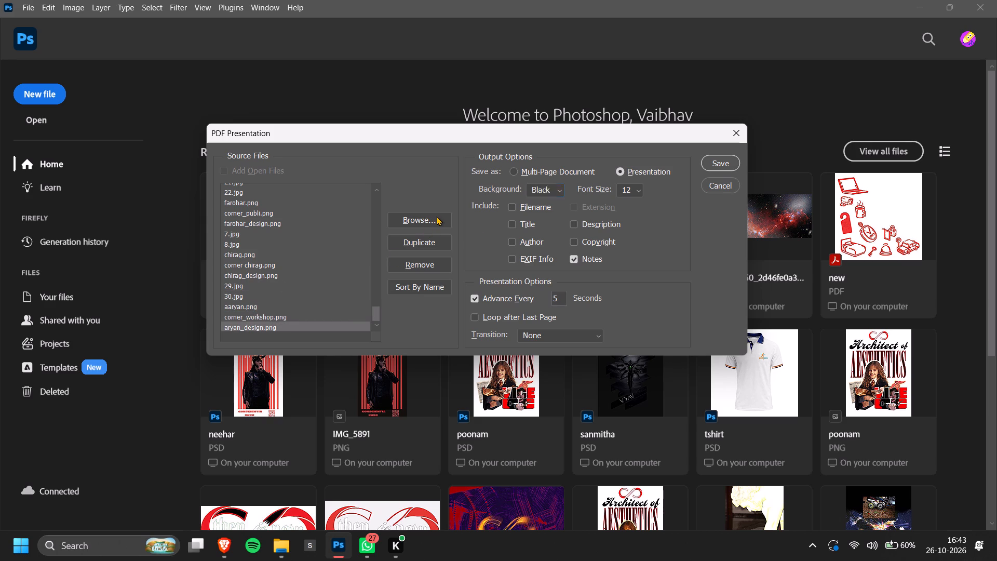
{"action": "scroll", "coordinate": [684, 310], "scroll_direction": "down", "scroll_amount": 8}
{"action": "scroll", "coordinate": [684, 310], "scroll_direction": "up", "scroll_amount": 2}
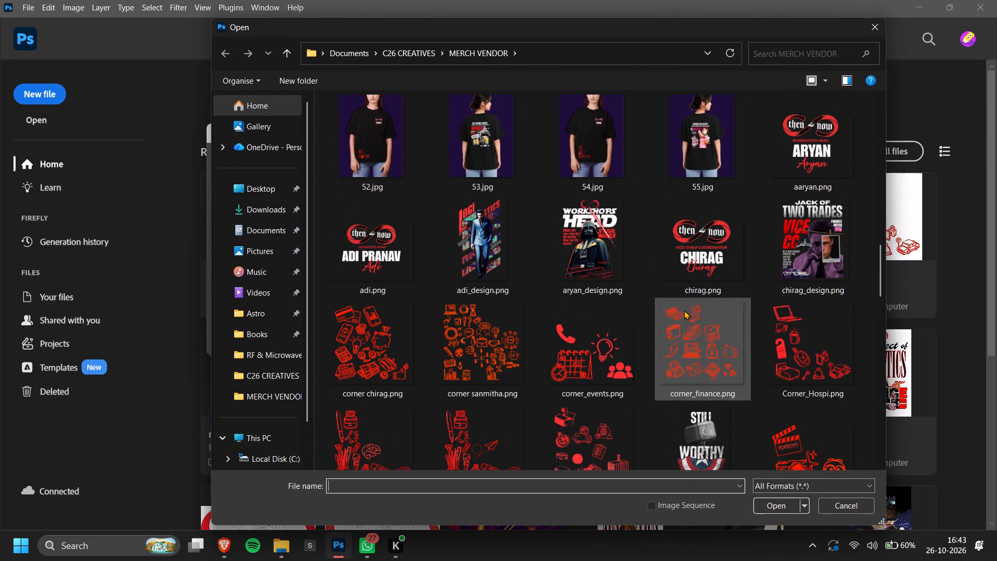
{"action": "left_click", "coordinate": [366, 249], "text": "shift"}
{"action": "left_click", "coordinate": [375, 257]}
{"action": "left_click", "coordinate": [470, 250], "text": "ctrl"}
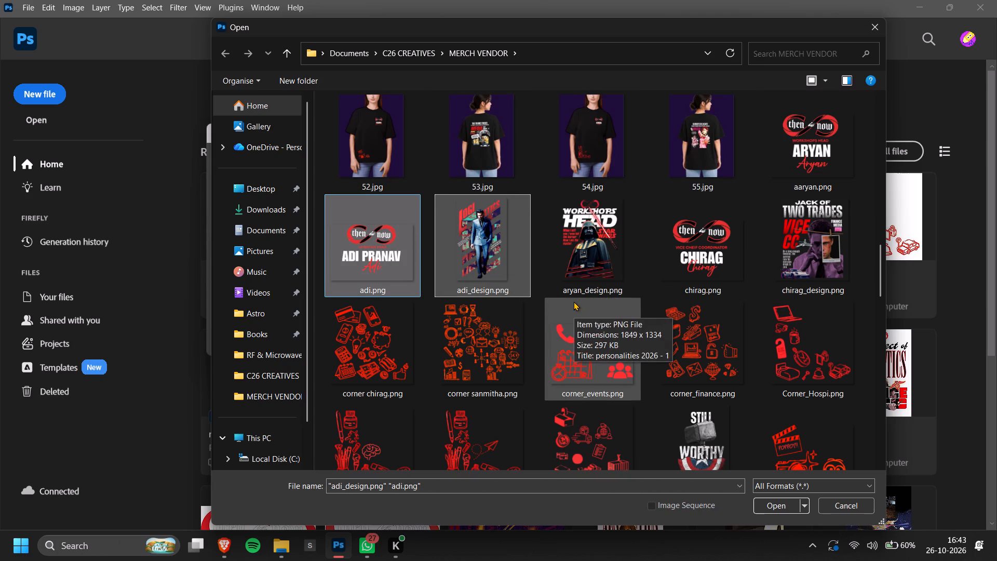
{"action": "scroll", "coordinate": [497, 309], "scroll_direction": "up", "scroll_amount": 1}
{"action": "scroll", "coordinate": [573, 323], "scroll_direction": "up", "scroll_amount": 4}
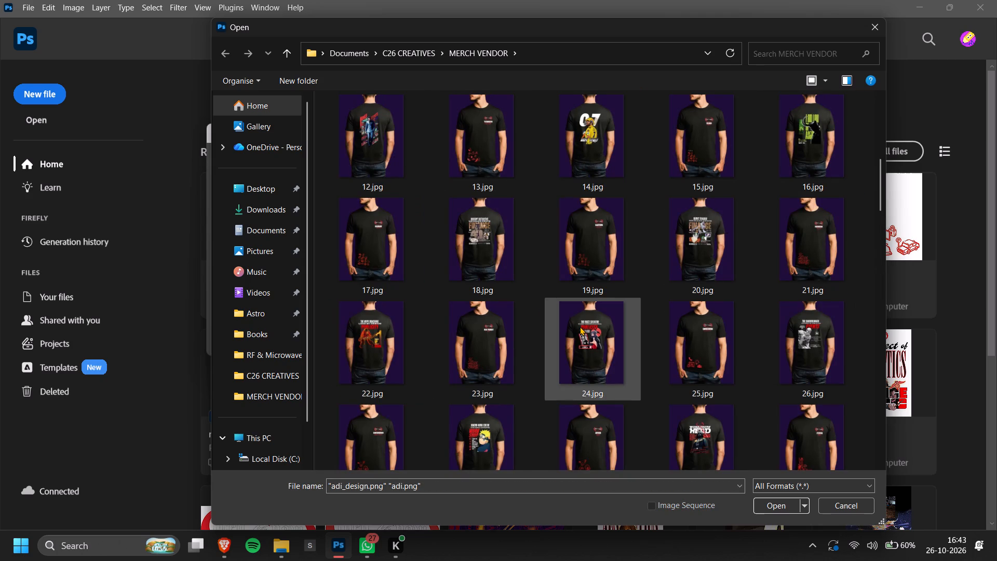
{"action": "scroll", "coordinate": [580, 326], "scroll_direction": "up", "scroll_amount": 1}
{"action": "scroll", "coordinate": [696, 288], "scroll_direction": "down", "scroll_amount": 1}
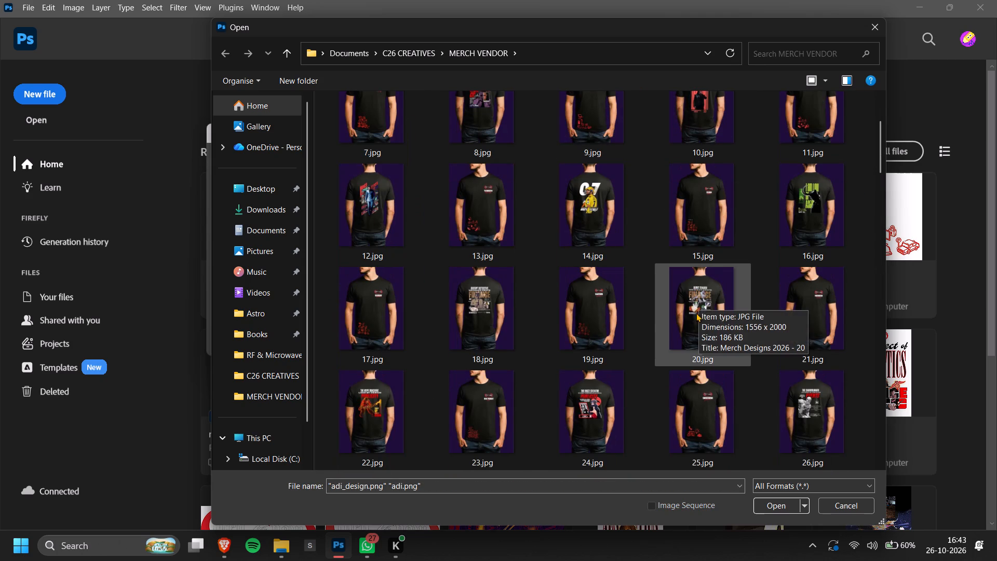
{"action": "scroll", "coordinate": [696, 313], "scroll_direction": "down", "scroll_amount": 2}
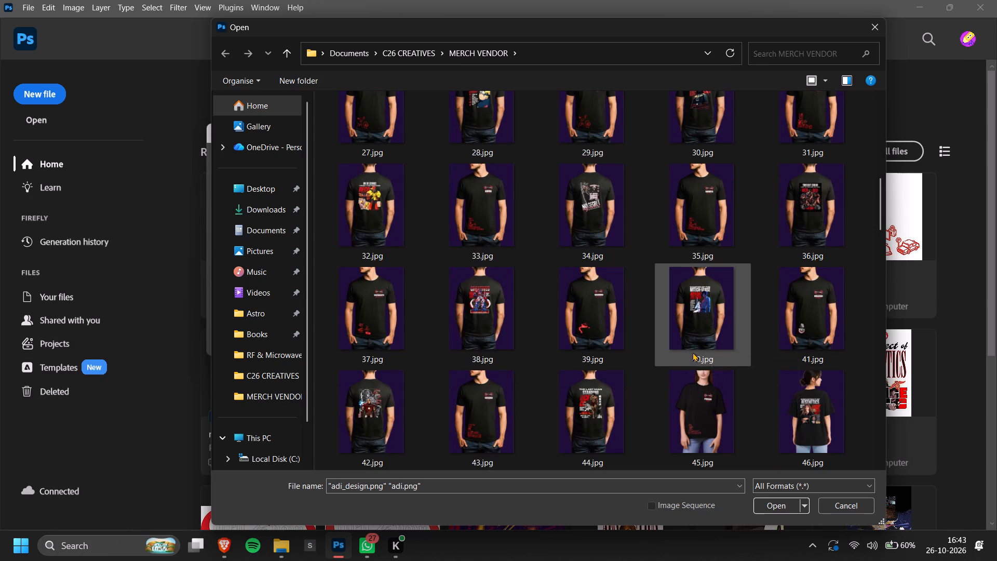
{"action": "scroll", "coordinate": [693, 352], "scroll_direction": "down", "scroll_amount": 1}
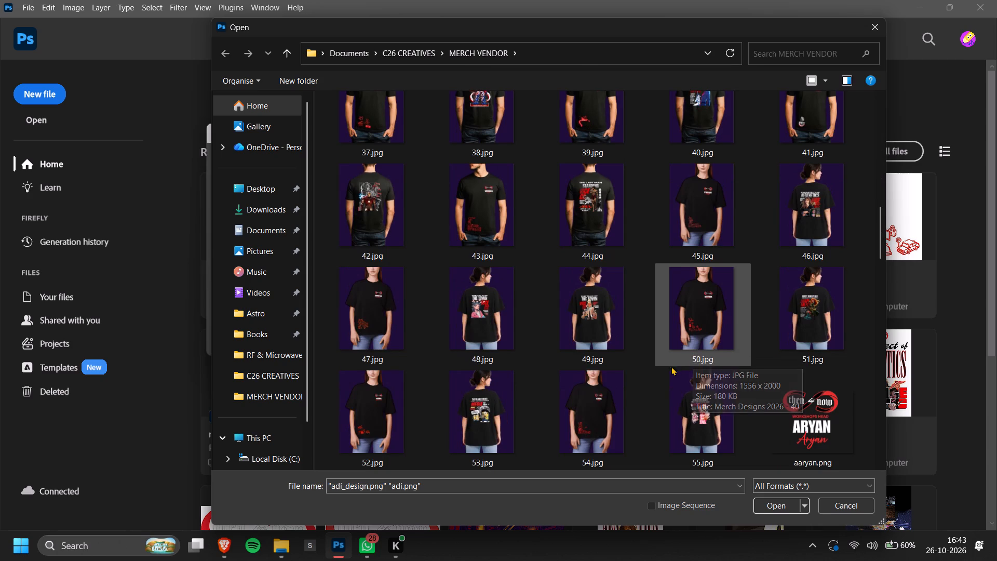
{"action": "scroll", "coordinate": [631, 366], "scroll_direction": "up", "scroll_amount": 2}
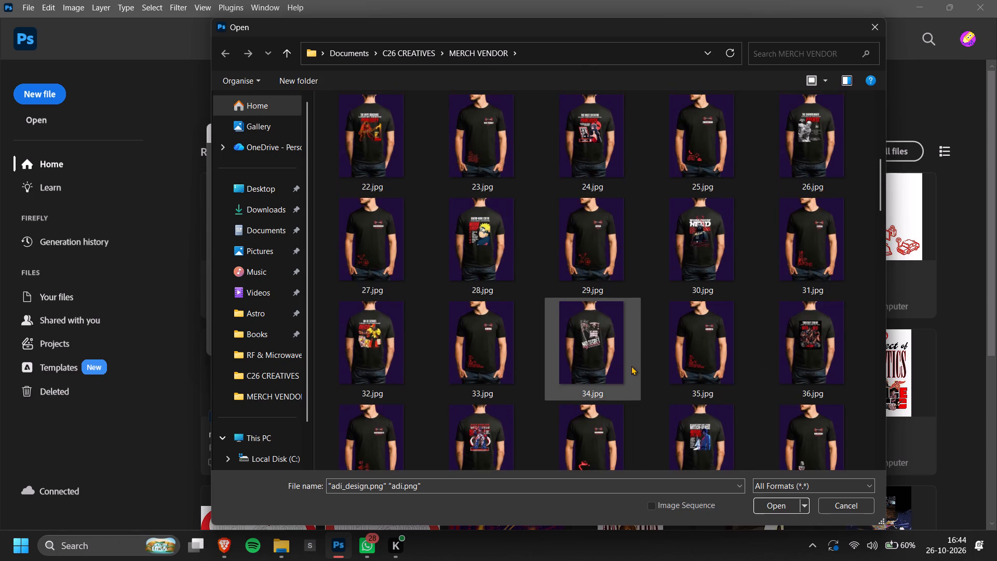
{"action": "scroll", "coordinate": [640, 369], "scroll_direction": "down", "scroll_amount": 4}
{"action": "scroll", "coordinate": [640, 369], "scroll_direction": "up", "scroll_amount": 1}
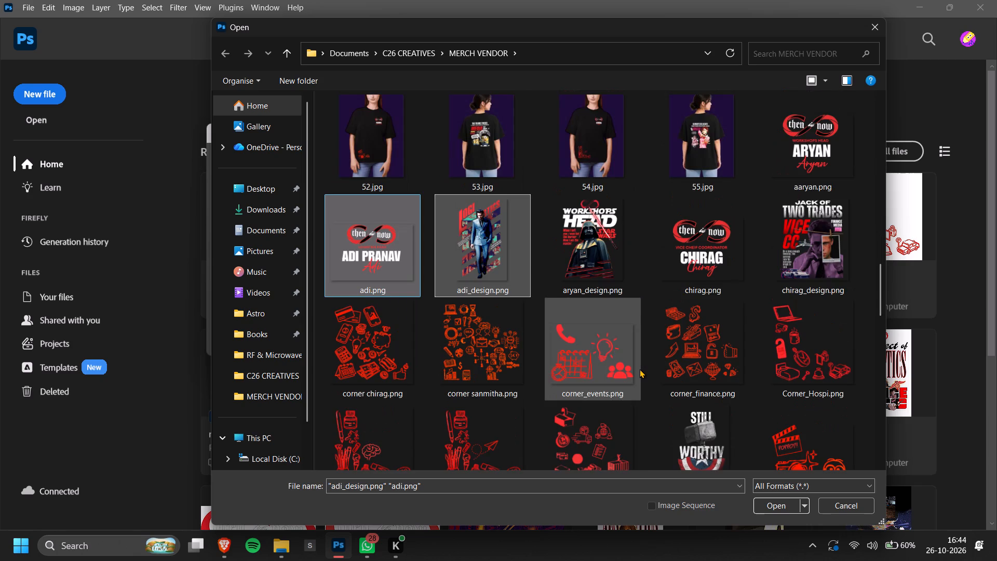
{"action": "scroll", "coordinate": [640, 369], "scroll_direction": "up", "scroll_amount": 2}
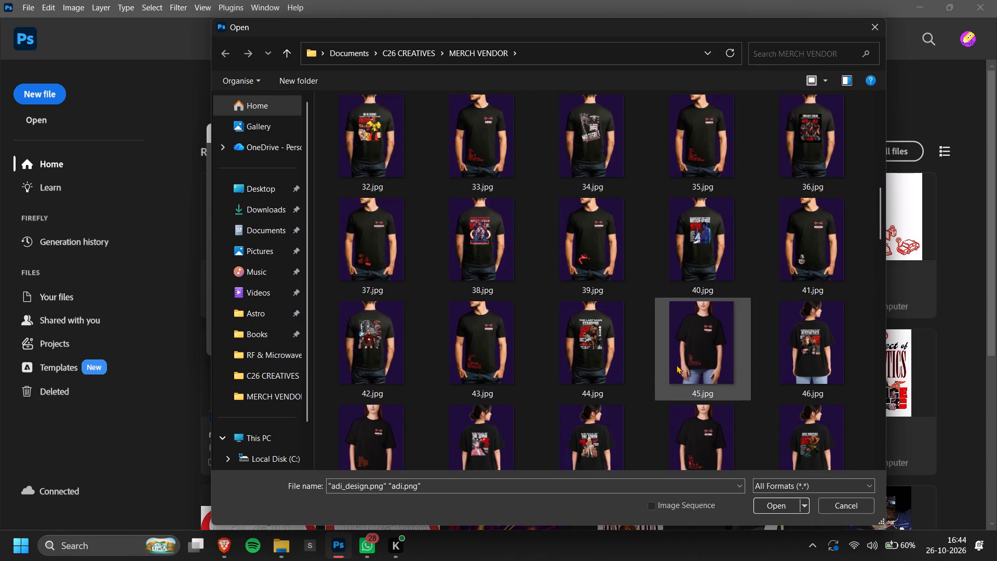
{"action": "scroll", "coordinate": [647, 382], "scroll_direction": "up", "scroll_amount": 1}
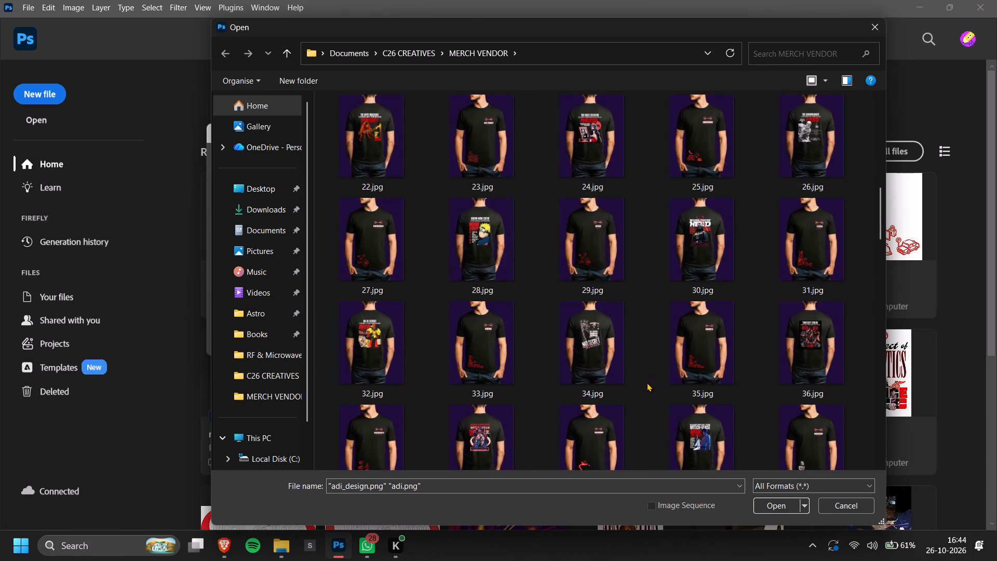
{"action": "scroll", "coordinate": [647, 382], "scroll_direction": "up", "scroll_amount": 1}
{"action": "scroll", "coordinate": [506, 251], "scroll_direction": "up", "scroll_amount": 1}
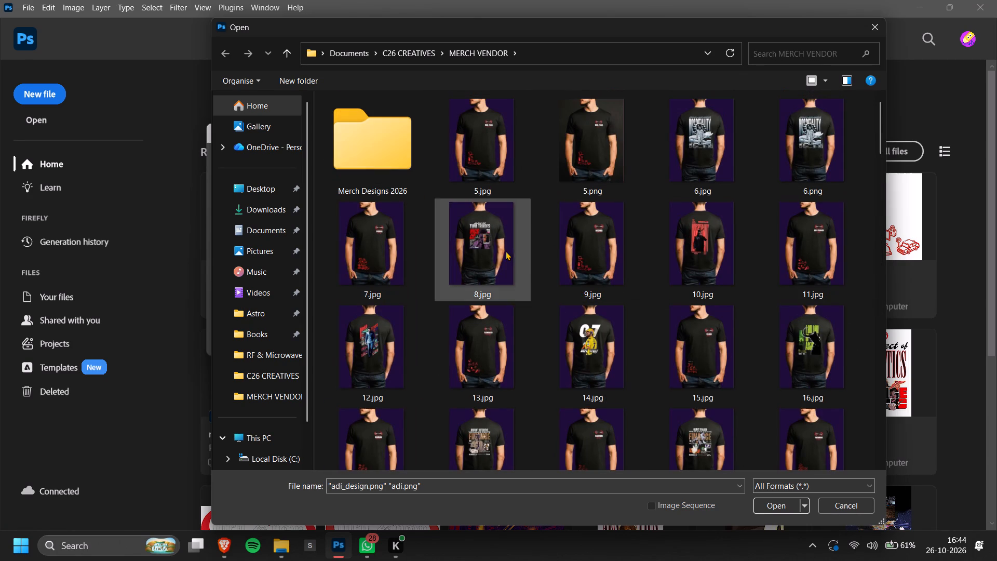
{"action": "left_click", "coordinate": [804, 250], "text": "ctrl"}
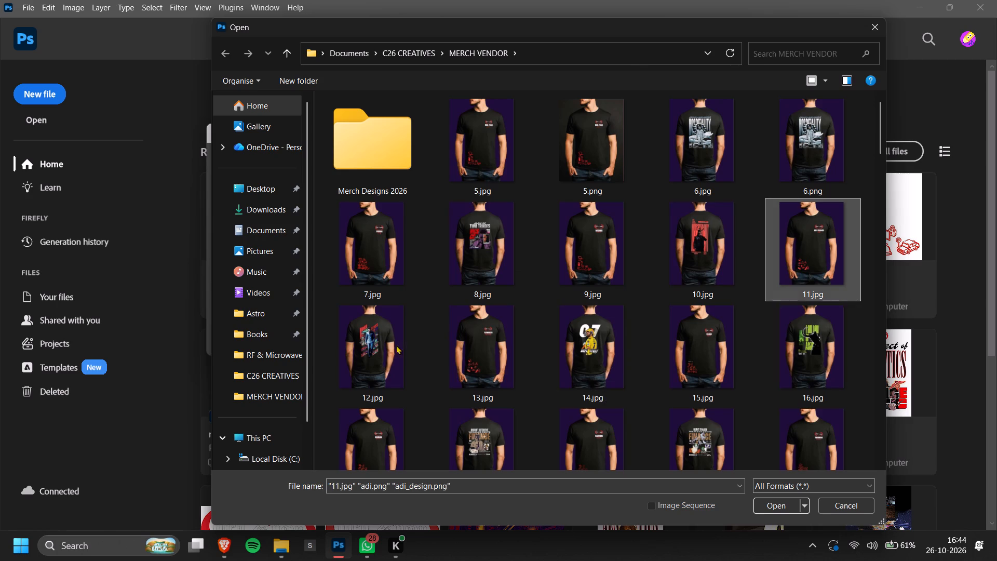
{"action": "left_click", "coordinate": [368, 342], "text": "ctrl"}
{"action": "left_click", "coordinate": [769, 503]}
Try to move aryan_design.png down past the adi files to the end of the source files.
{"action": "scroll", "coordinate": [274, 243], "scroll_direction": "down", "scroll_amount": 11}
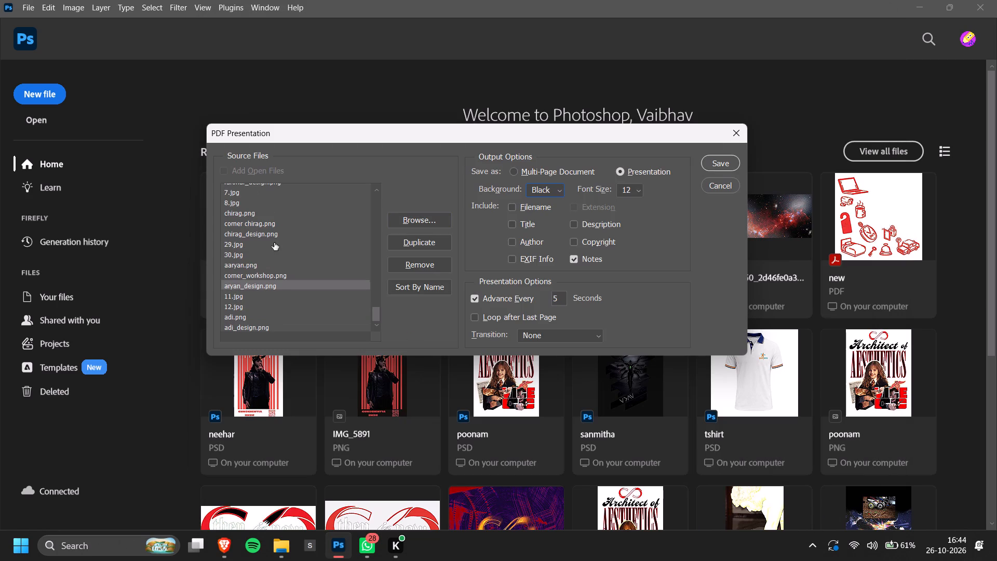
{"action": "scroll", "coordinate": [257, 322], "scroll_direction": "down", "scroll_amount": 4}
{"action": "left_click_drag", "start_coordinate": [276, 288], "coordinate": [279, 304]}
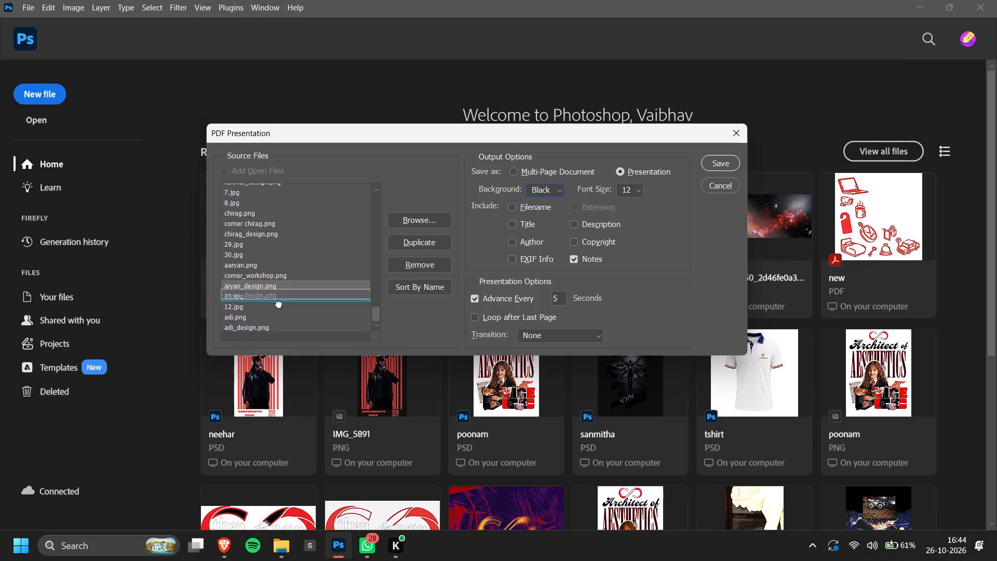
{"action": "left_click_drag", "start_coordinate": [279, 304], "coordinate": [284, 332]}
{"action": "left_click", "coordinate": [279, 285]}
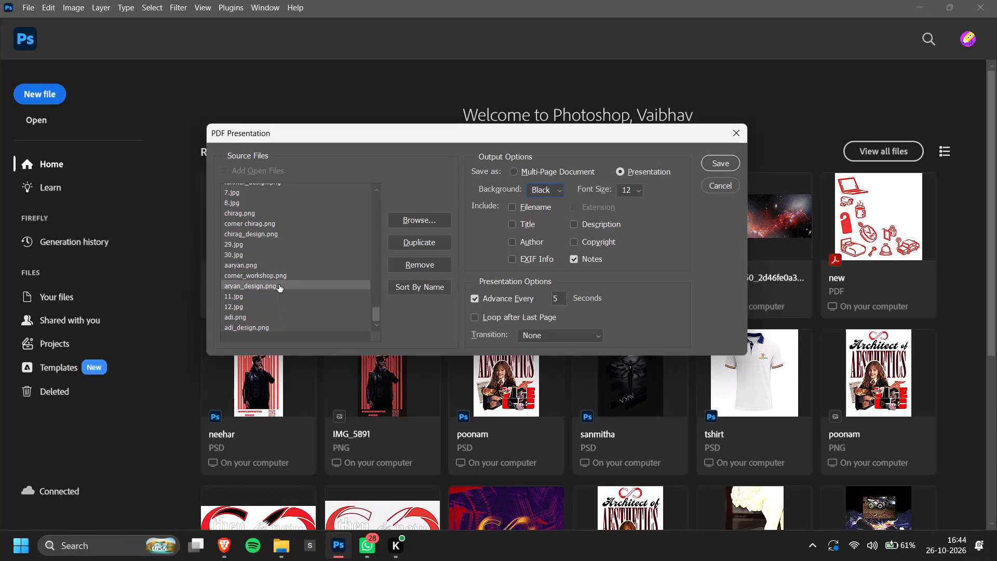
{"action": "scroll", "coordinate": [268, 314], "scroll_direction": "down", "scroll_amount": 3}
Add Corner_Logistics.png to the source files and arrange it between adi.png and adi_design.png.
{"action": "left_click", "coordinate": [254, 320]}
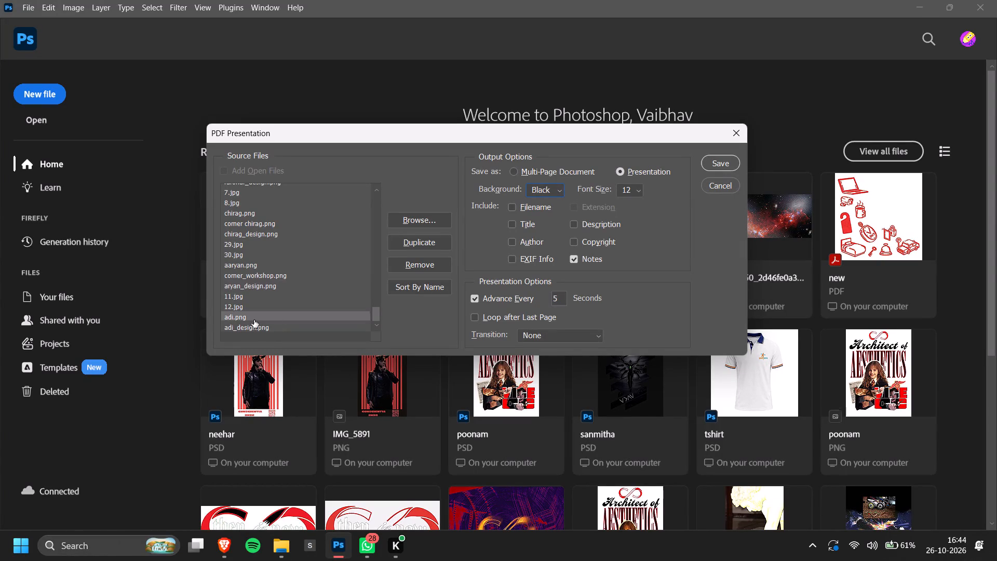
{"action": "left_click", "coordinate": [434, 215]}
{"action": "scroll", "coordinate": [624, 273], "scroll_direction": "down", "scroll_amount": 2}
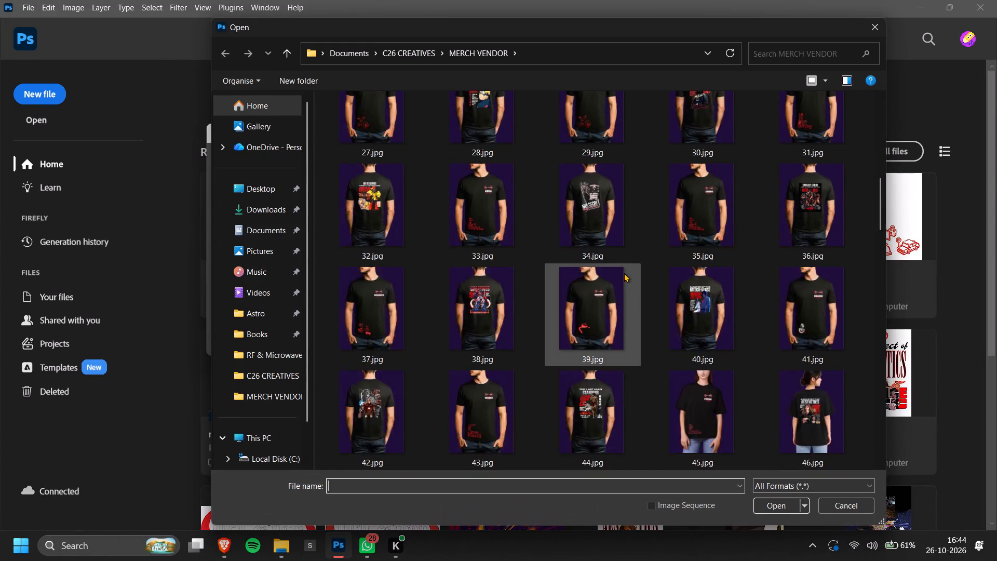
{"action": "scroll", "coordinate": [624, 273], "scroll_direction": "down", "scroll_amount": 4}
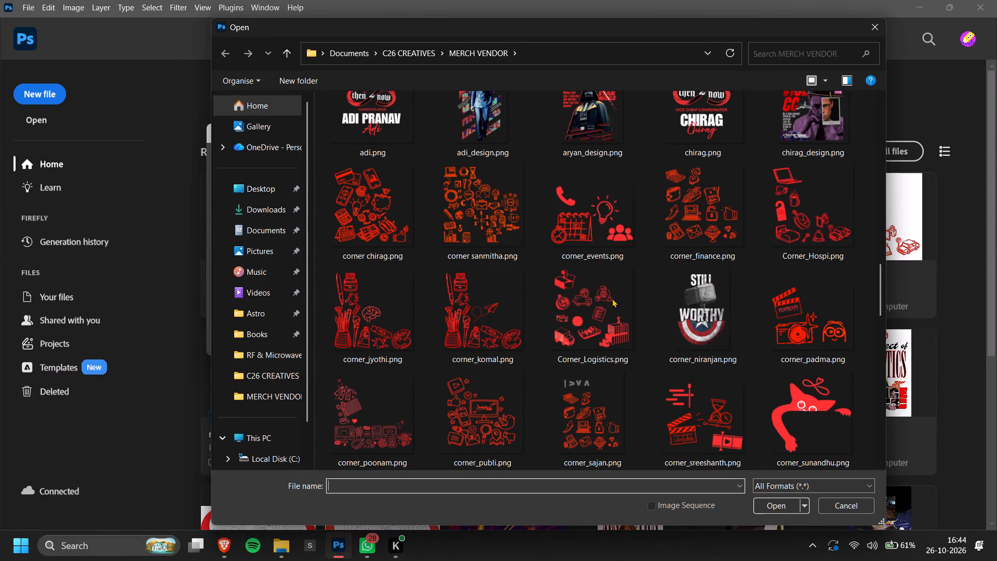
{"action": "scroll", "coordinate": [505, 328], "scroll_direction": "down", "scroll_amount": 1}
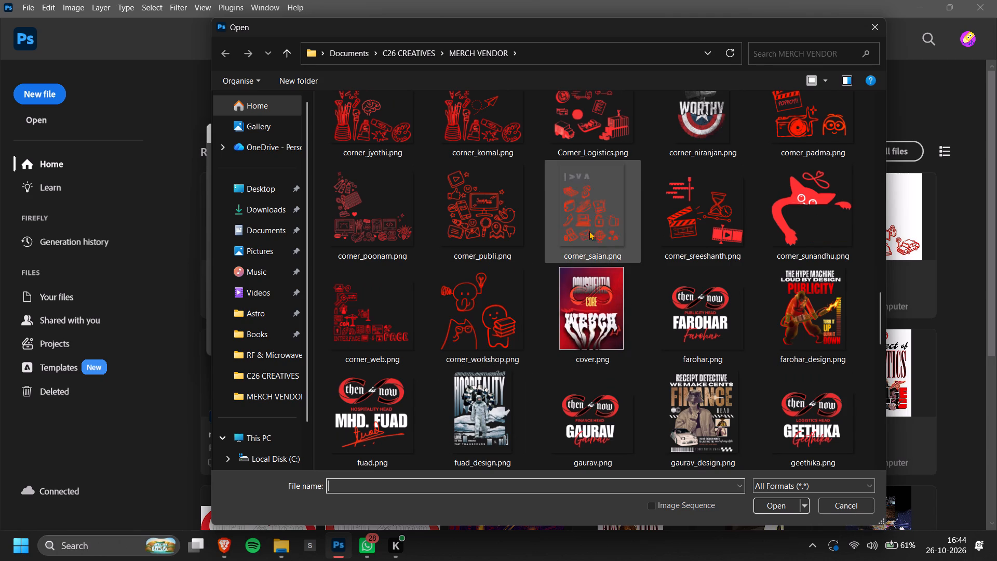
{"action": "double_click", "coordinate": [604, 142]}
{"action": "scroll", "coordinate": [269, 322], "scroll_direction": "down", "scroll_amount": 8}
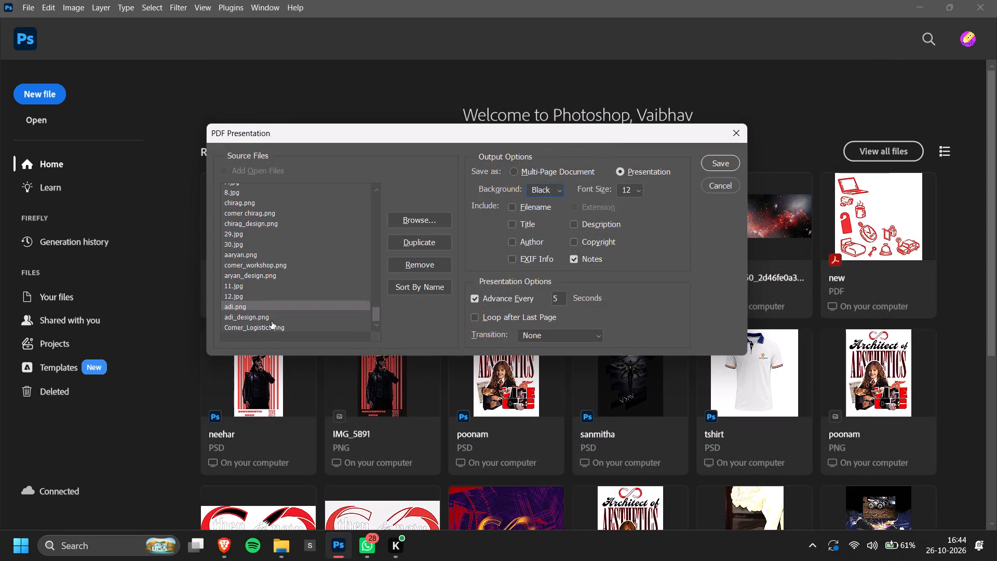
{"action": "left_click_drag", "start_coordinate": [262, 319], "coordinate": [263, 333]}
{"action": "scroll", "coordinate": [267, 324], "scroll_direction": "down", "scroll_amount": 3}
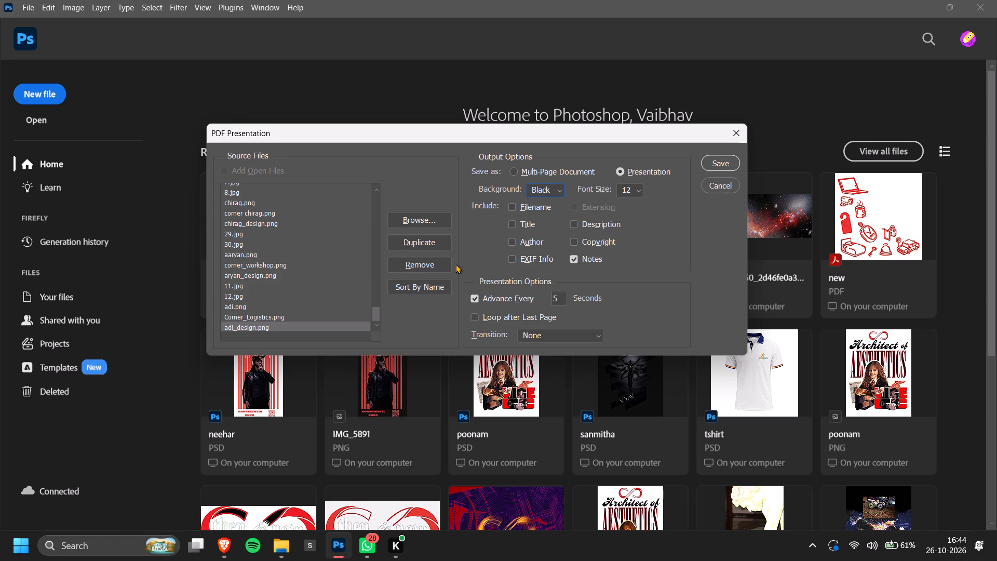
Review the whole source file list from cover.png to adi_design.png to check its contents and order.
{"action": "scroll", "coordinate": [274, 258], "scroll_direction": "up", "scroll_amount": 20}
{"action": "scroll", "coordinate": [274, 258], "scroll_direction": "up", "scroll_amount": 3}
{"action": "left_click", "coordinate": [271, 242]}
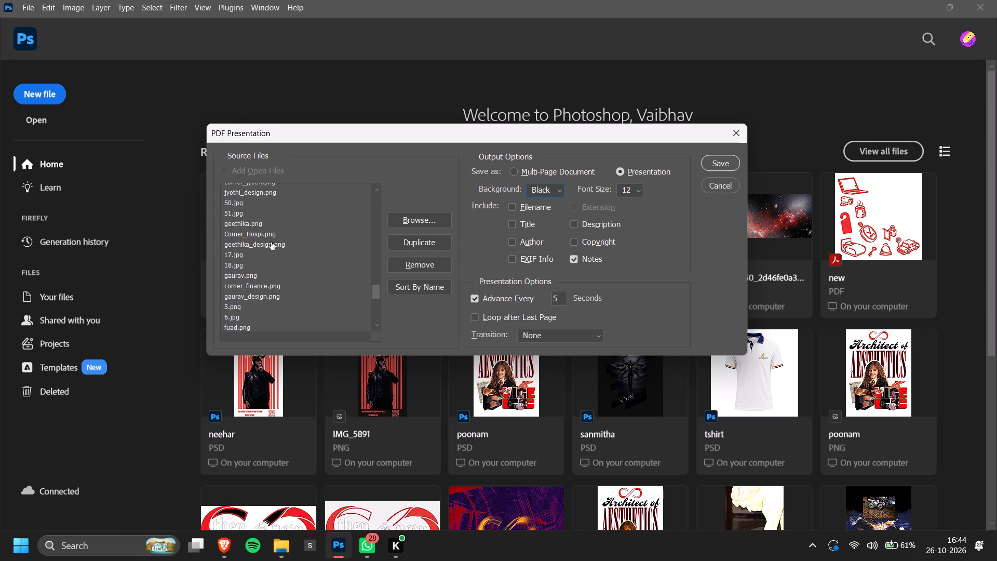
{"action": "key", "text": "ctrl+a"}
{"action": "scroll", "coordinate": [277, 243], "scroll_direction": "up", "scroll_amount": 20}
{"action": "scroll", "coordinate": [277, 243], "scroll_direction": "up", "scroll_amount": 6}
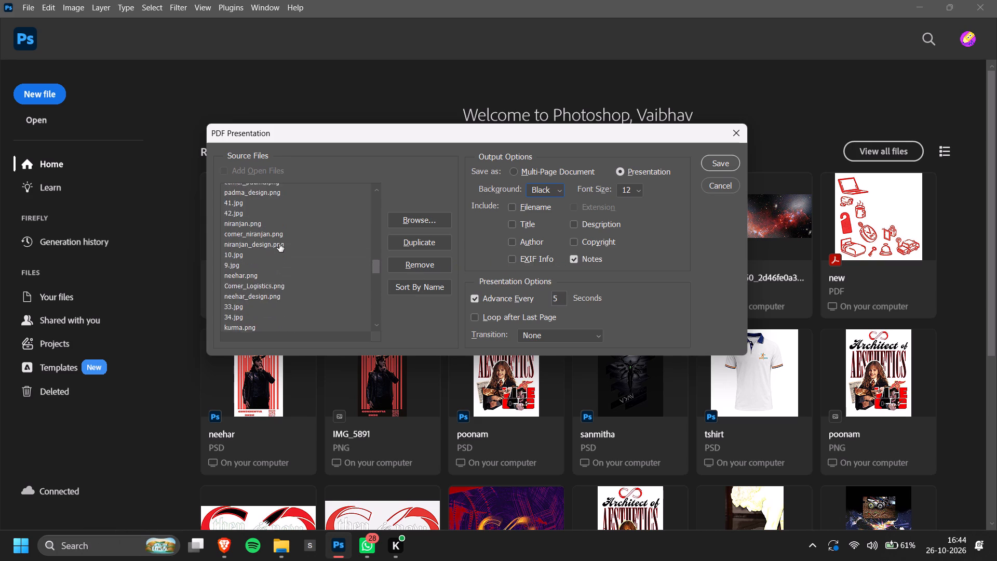
{"action": "scroll", "coordinate": [279, 244], "scroll_direction": "up", "scroll_amount": 8}
{"action": "left_click_drag", "start_coordinate": [374, 259], "coordinate": [371, 136]}
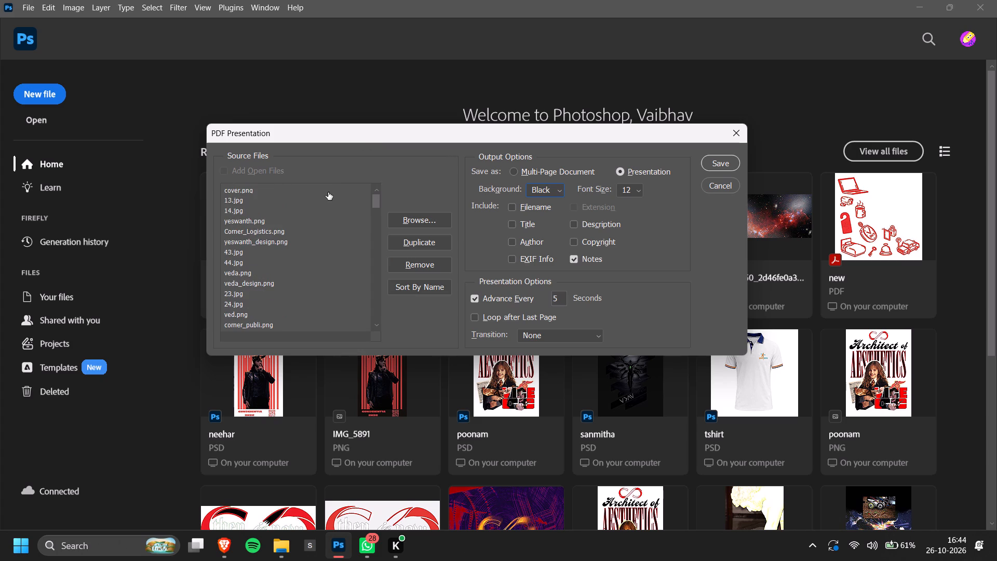
{"action": "left_click", "coordinate": [323, 196]}
{"action": "left_click", "coordinate": [325, 191]}
{"action": "scroll", "coordinate": [325, 191], "scroll_direction": "down", "scroll_amount": 20}
{"action": "scroll", "coordinate": [325, 191], "scroll_direction": "down", "scroll_amount": 2}
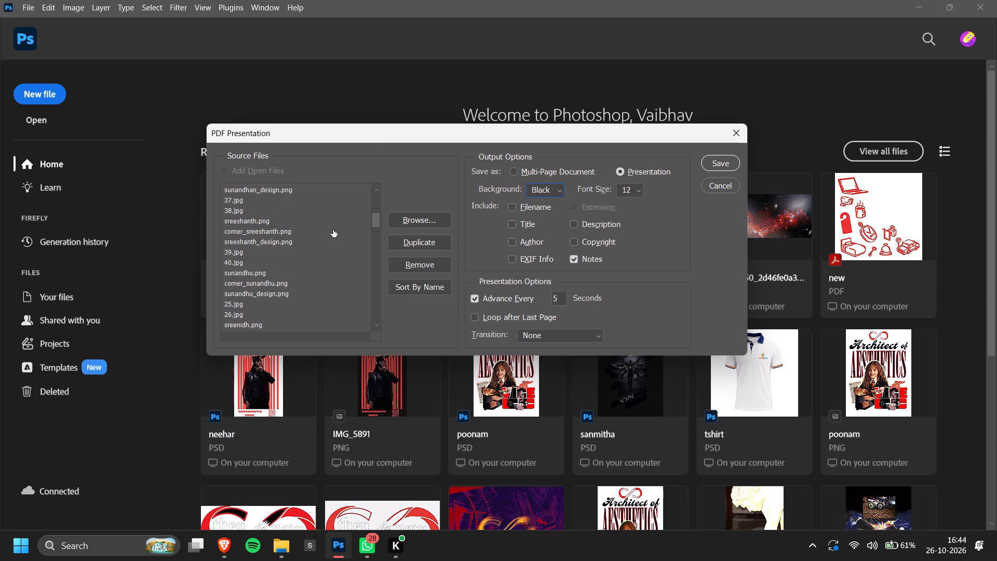
{"action": "left_click_drag", "start_coordinate": [379, 224], "coordinate": [375, 365]}
{"action": "left_click", "coordinate": [317, 326], "text": "shift"}
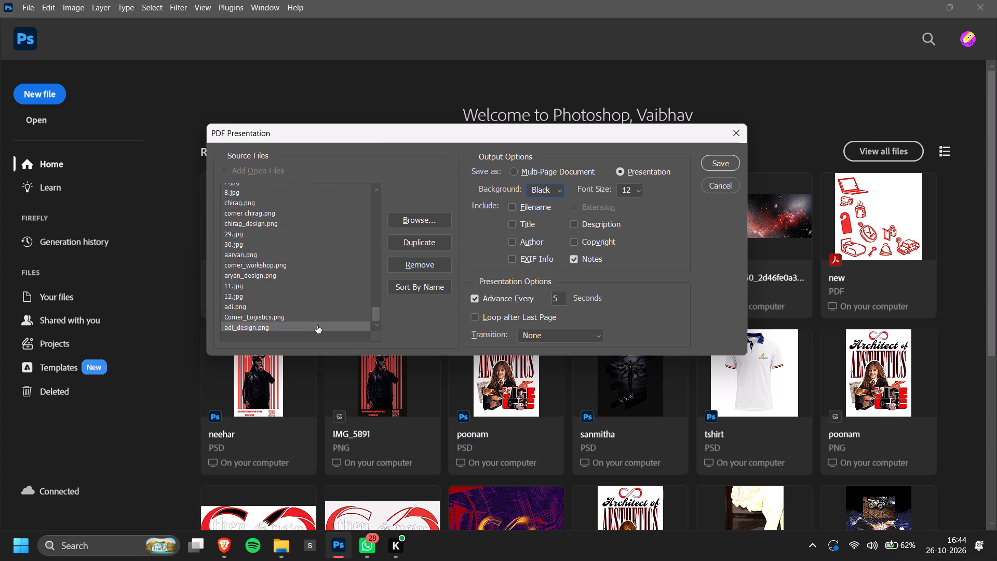
{"action": "scroll", "coordinate": [323, 312], "scroll_direction": "up", "scroll_amount": 4}
{"action": "left_click_drag", "start_coordinate": [375, 310], "coordinate": [374, 143]}
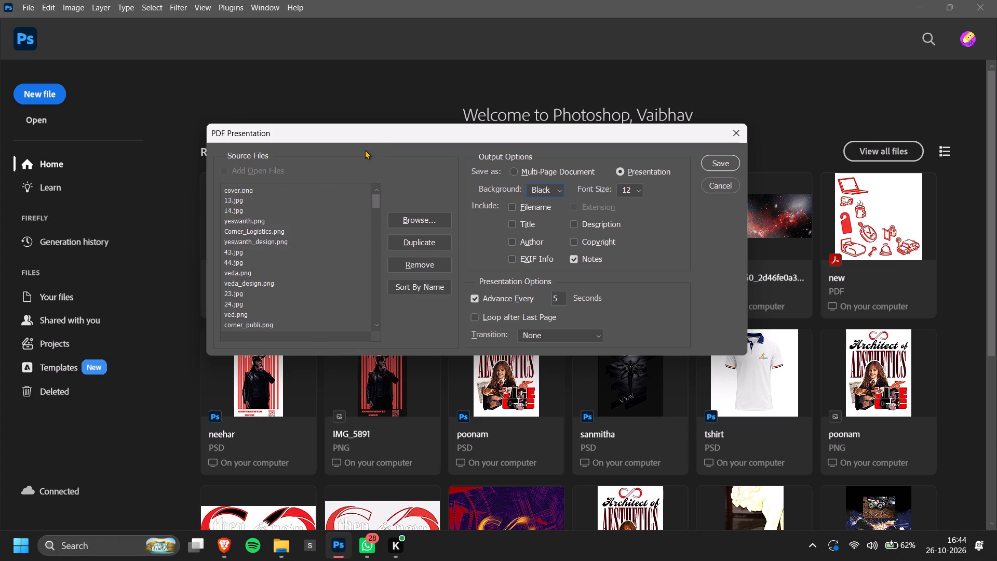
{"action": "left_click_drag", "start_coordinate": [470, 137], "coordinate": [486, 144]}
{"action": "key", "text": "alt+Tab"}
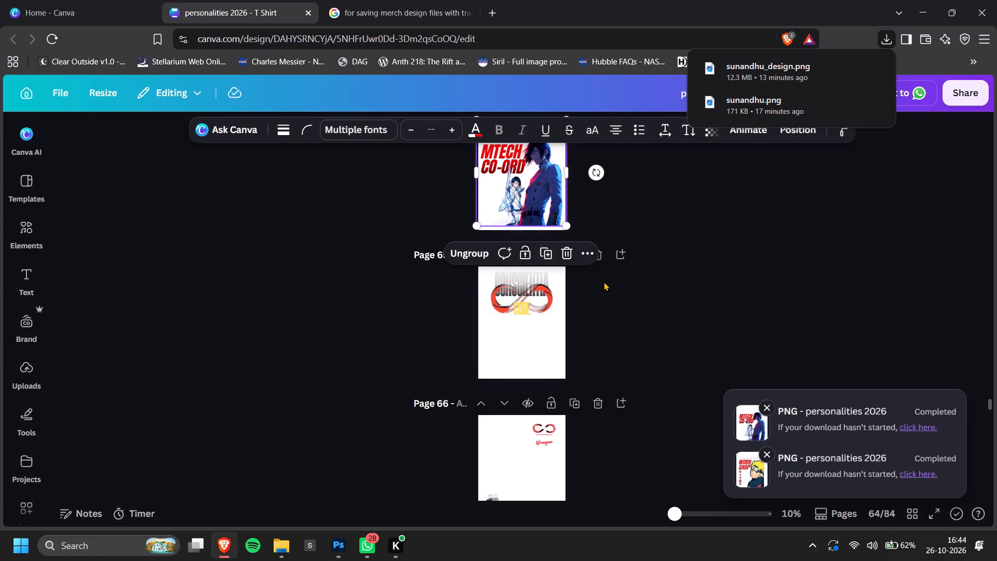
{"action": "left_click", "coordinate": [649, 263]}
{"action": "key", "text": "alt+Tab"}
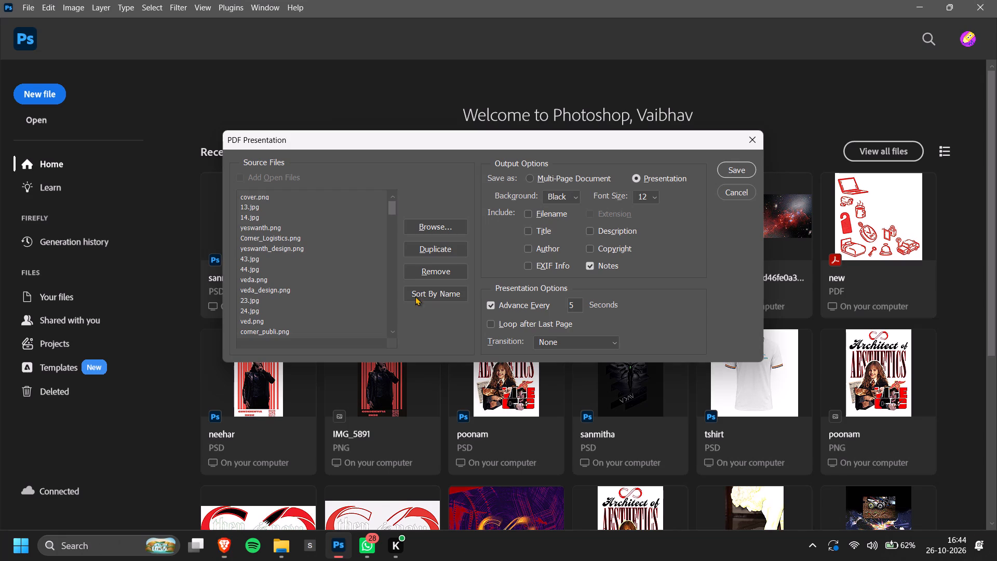
Look through the MERCH VENDOR folder's mockups and artwork for anything still missing from the source files, adding nothing.
{"action": "left_click", "coordinate": [441, 221]}
{"action": "scroll", "coordinate": [577, 289], "scroll_direction": "down", "scroll_amount": 12}
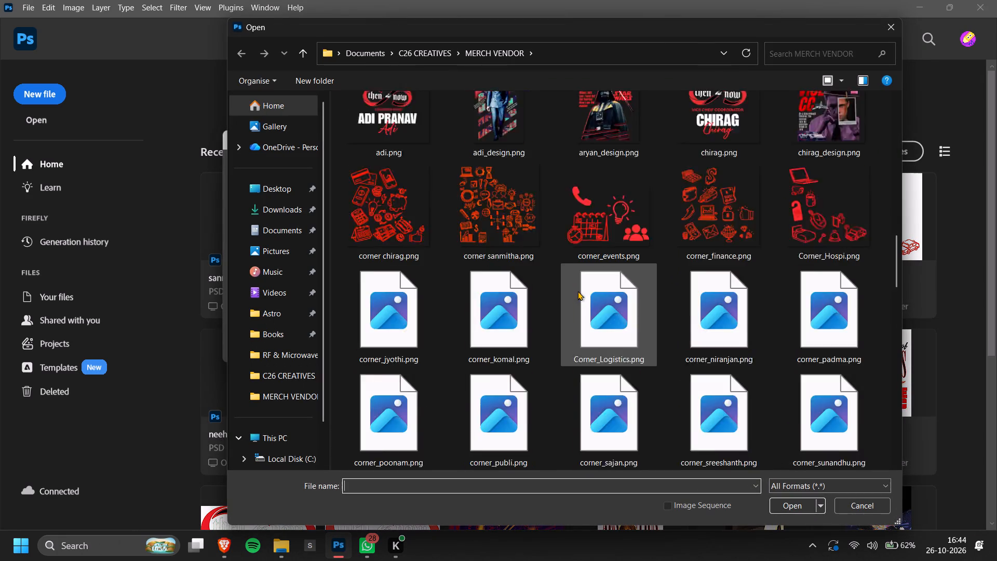
{"action": "scroll", "coordinate": [578, 291], "scroll_direction": "up", "scroll_amount": 4}
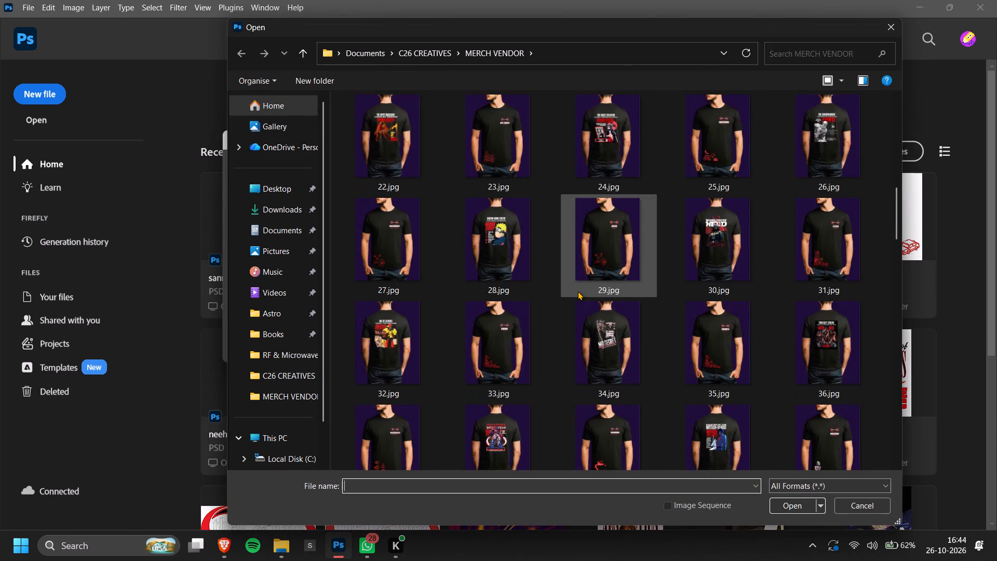
{"action": "scroll", "coordinate": [578, 291], "scroll_direction": "up", "scroll_amount": 7}
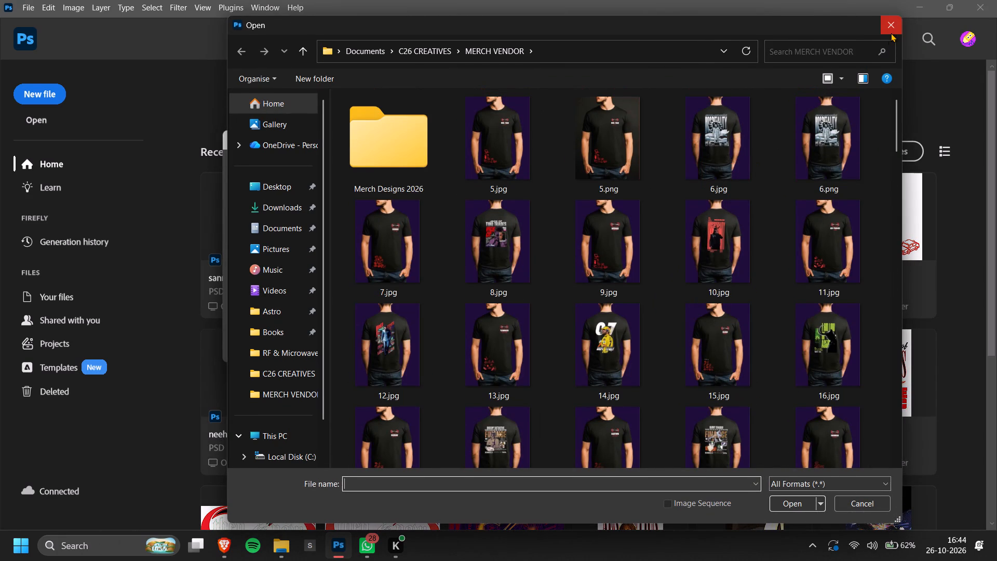
{"action": "scroll", "coordinate": [805, 193], "scroll_direction": "down", "scroll_amount": 20}
{"action": "scroll", "coordinate": [805, 193], "scroll_direction": "down", "scroll_amount": 1}
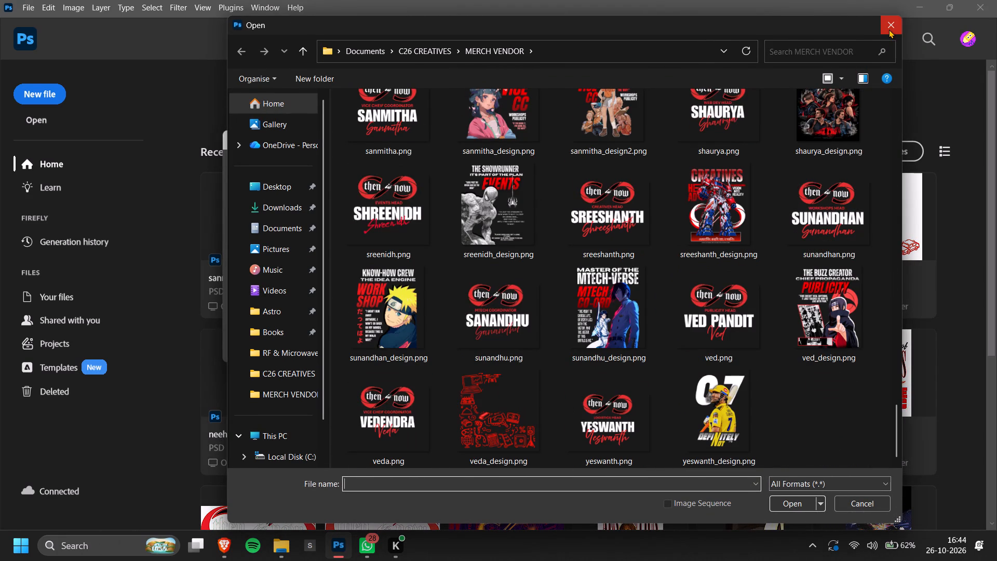
{"action": "left_click", "coordinate": [889, 29]}
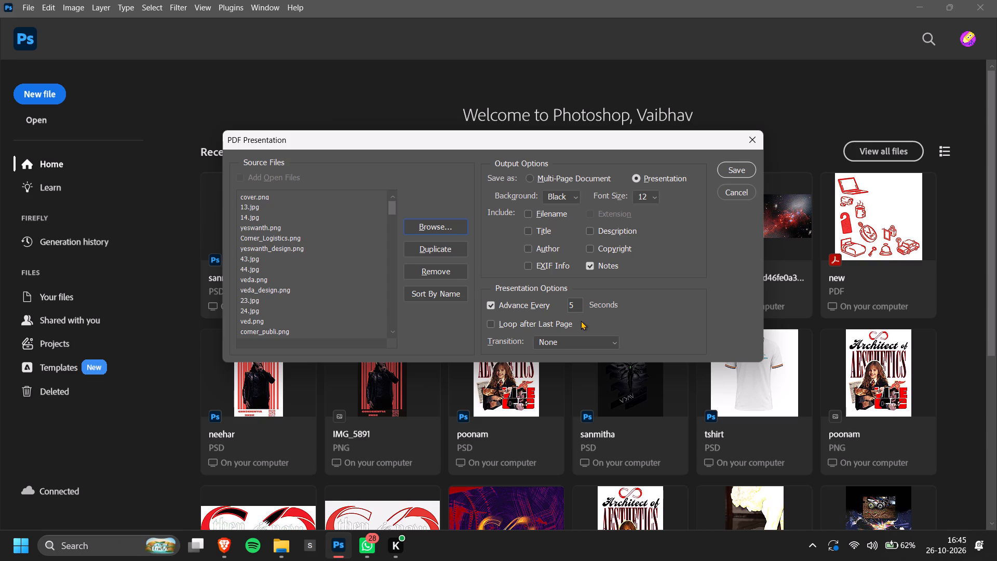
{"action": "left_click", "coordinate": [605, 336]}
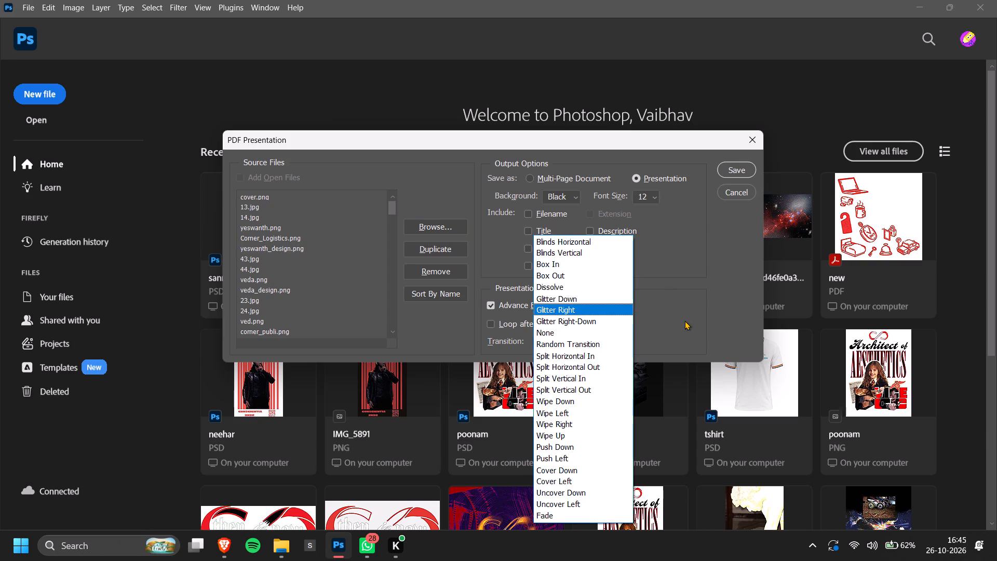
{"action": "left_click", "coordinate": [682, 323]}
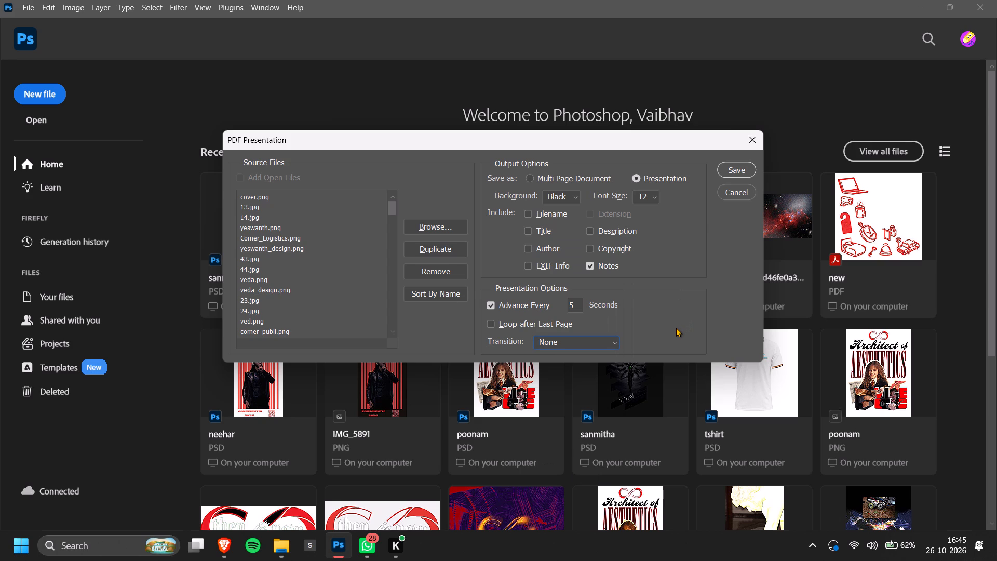
Save the presentation as UltimateCoreMerchVendorVault in the Merch for Vendor folder inside C26 CREATIVES.
{"action": "left_click", "coordinate": [740, 169]}
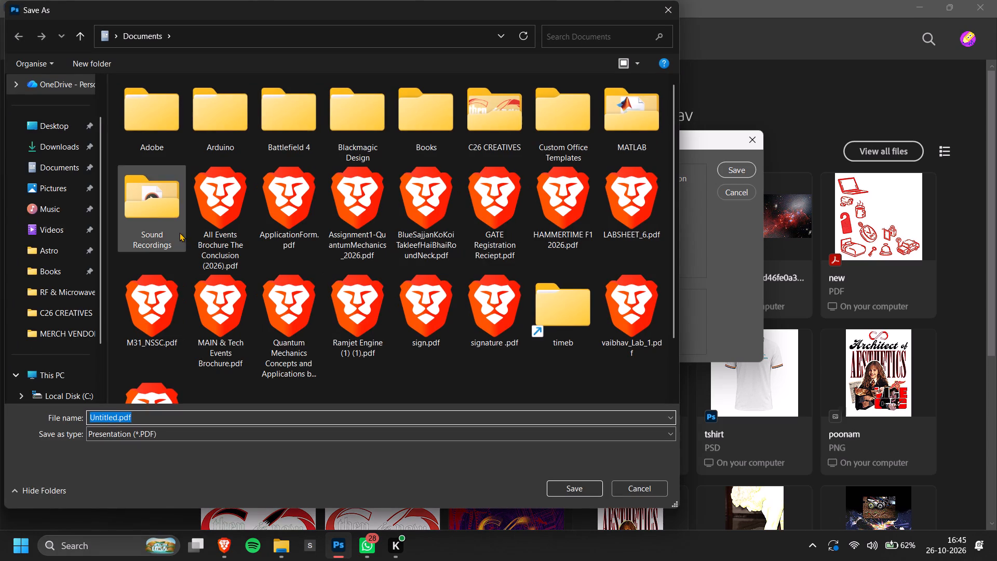
{"action": "double_click", "coordinate": [472, 133]}
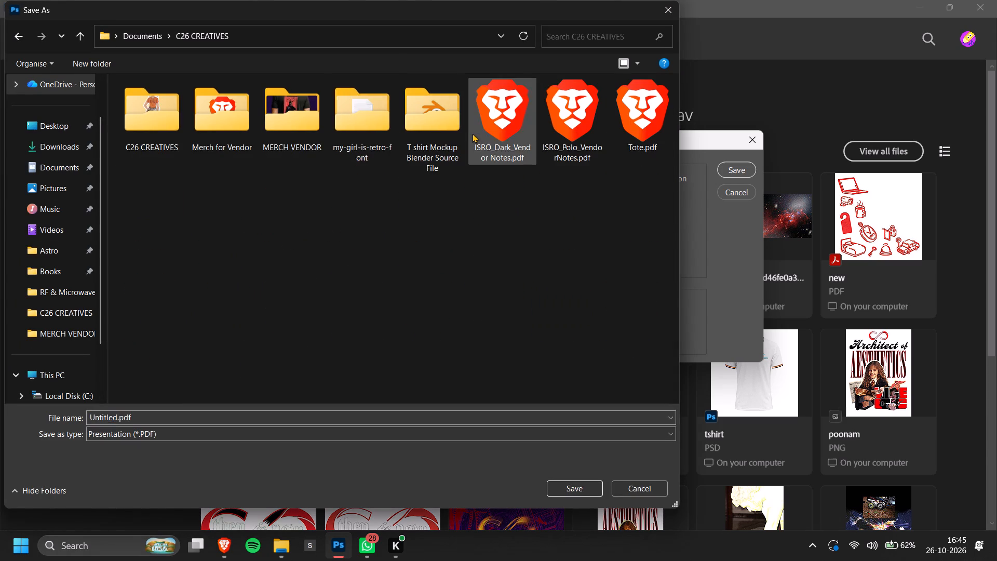
{"action": "double_click", "coordinate": [220, 126]}
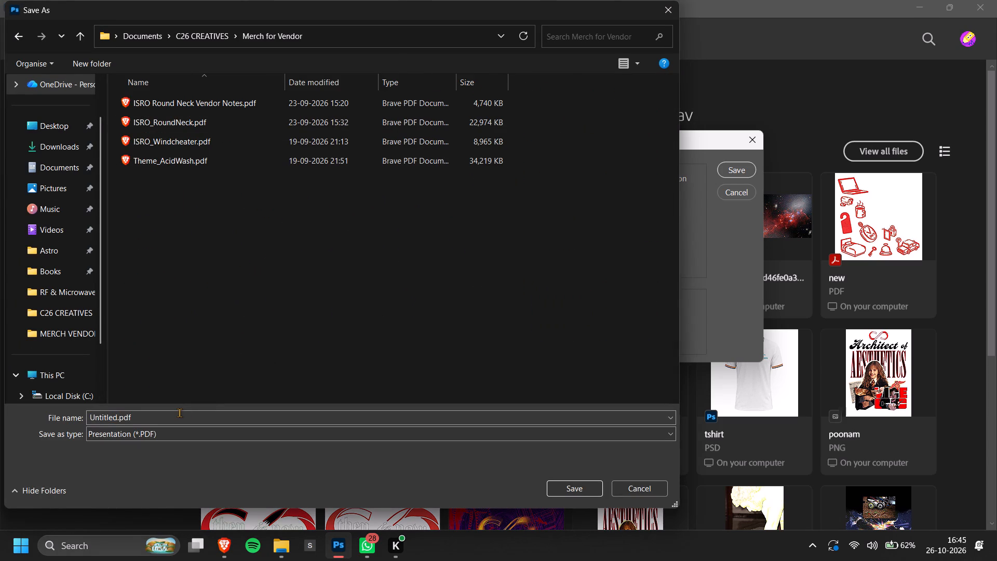
{"action": "left_click", "coordinate": [180, 413]}
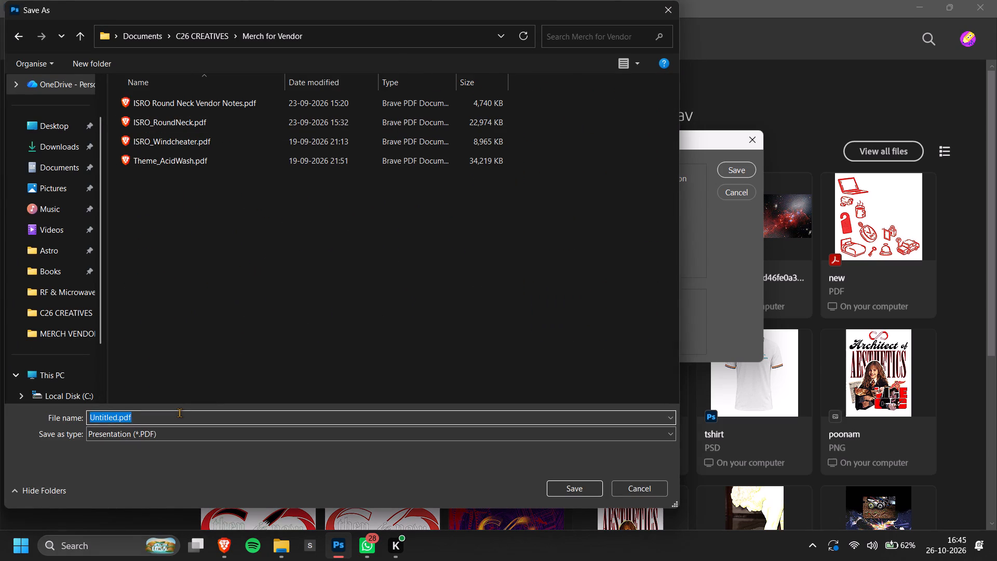
{"action": "type", "text": "UltimateCoreMerchVendor"}
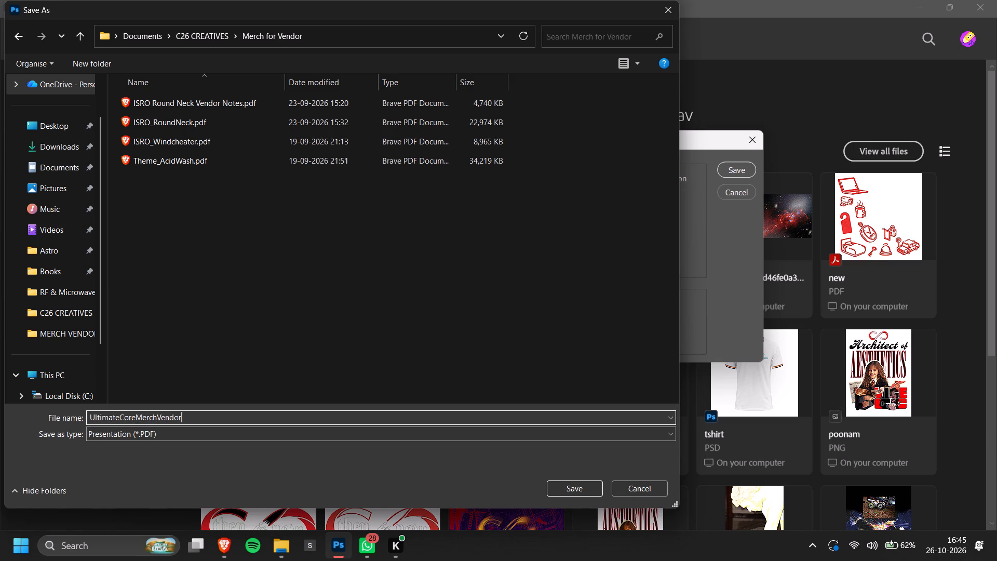
{"action": "type", "text": "Vault"}
{"action": "key", "text": "Return"}
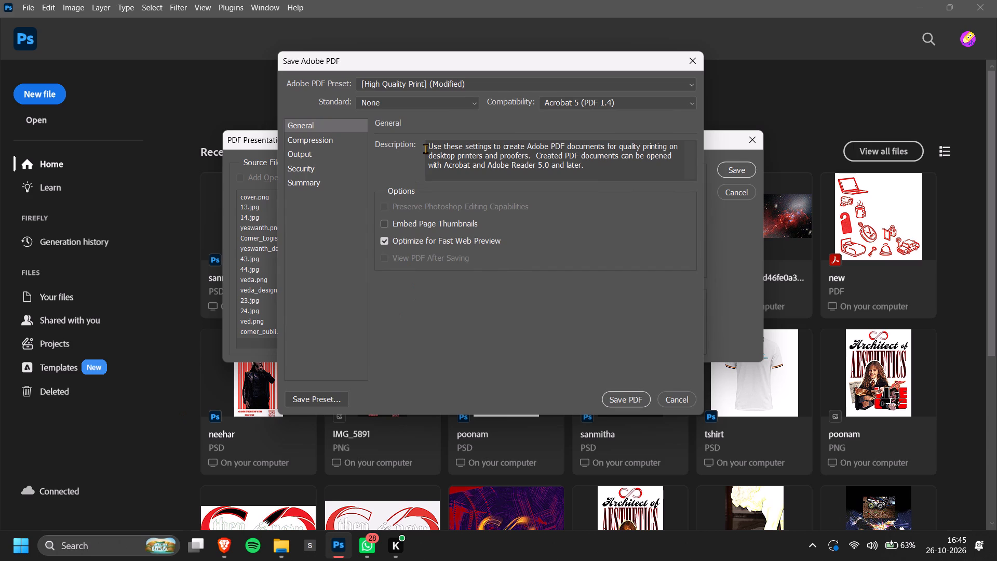
Choose the Press Quality PDF preset and check the available compatibility and standard options.
{"action": "left_click", "coordinate": [447, 85]}
{"action": "left_click", "coordinate": [431, 142]}
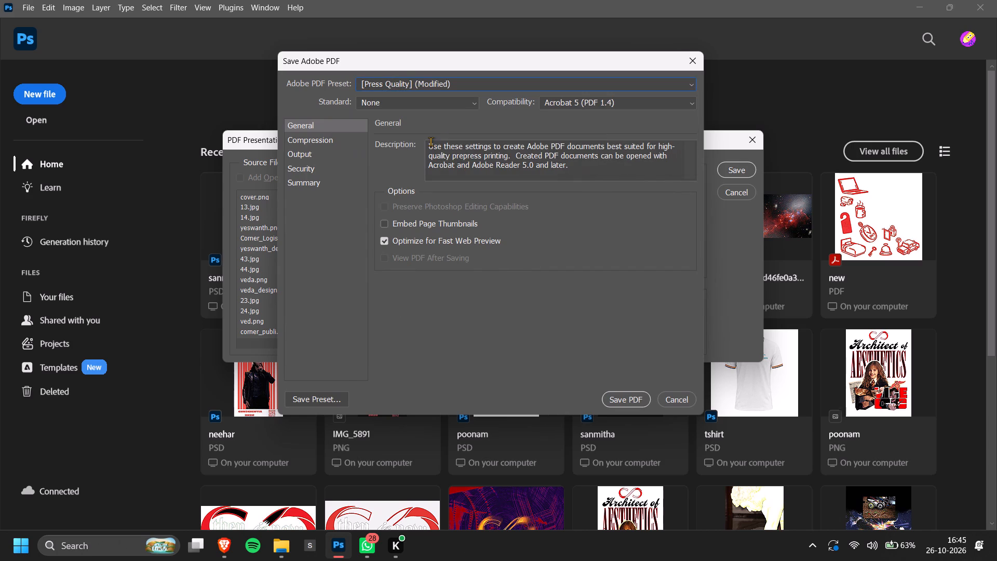
{"action": "left_click", "coordinate": [571, 102]}
{"action": "left_click", "coordinate": [571, 102]}
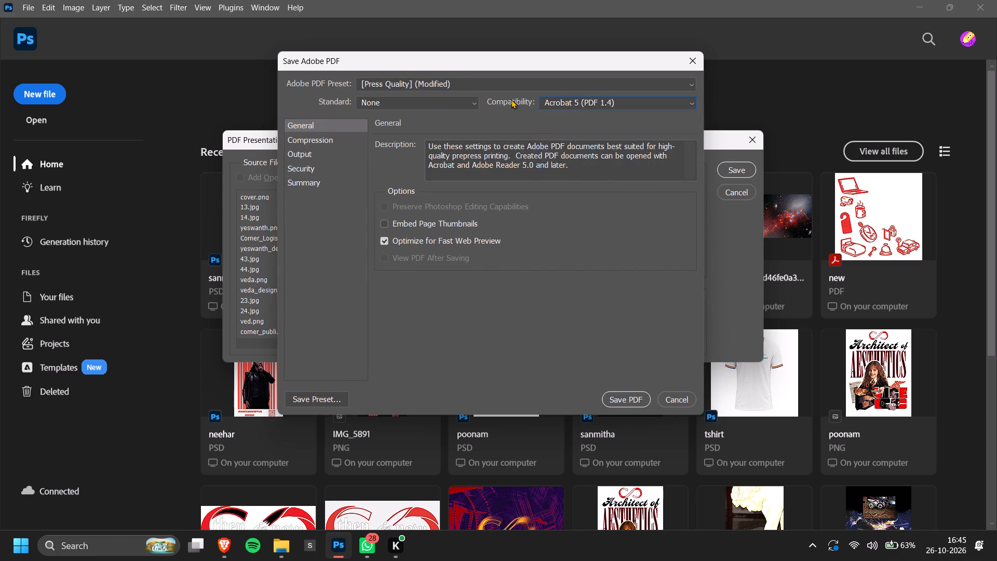
{"action": "double_click", "coordinate": [398, 94]}
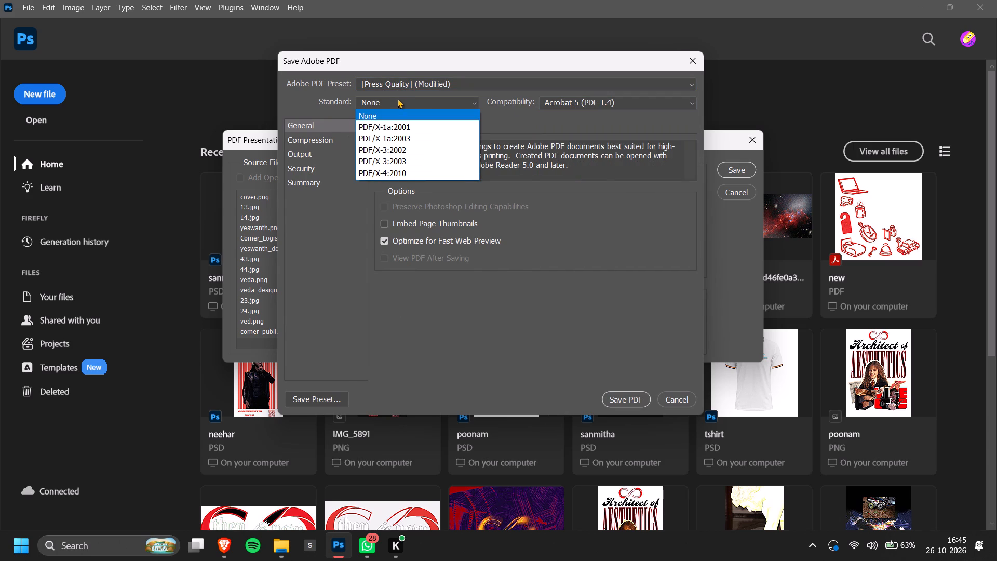
{"action": "left_click", "coordinate": [396, 102]}
Set the PDF's image compression to ZIP with 8 Bit image quality.
{"action": "left_click", "coordinate": [347, 136]}
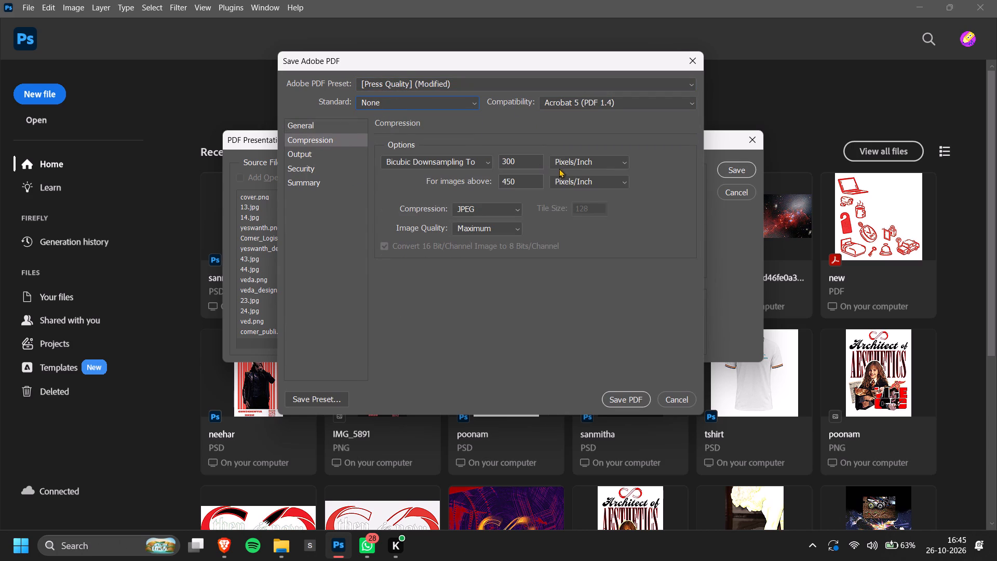
{"action": "left_click", "coordinate": [471, 204]}
{"action": "left_click", "coordinate": [481, 236]}
{"action": "left_click", "coordinate": [468, 227]}
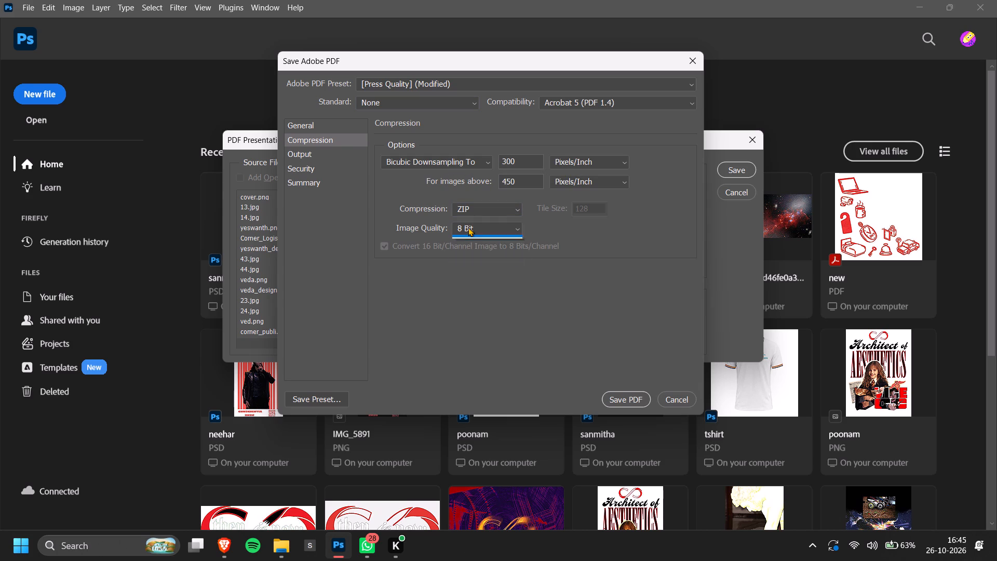
{"action": "left_click", "coordinate": [471, 227]}
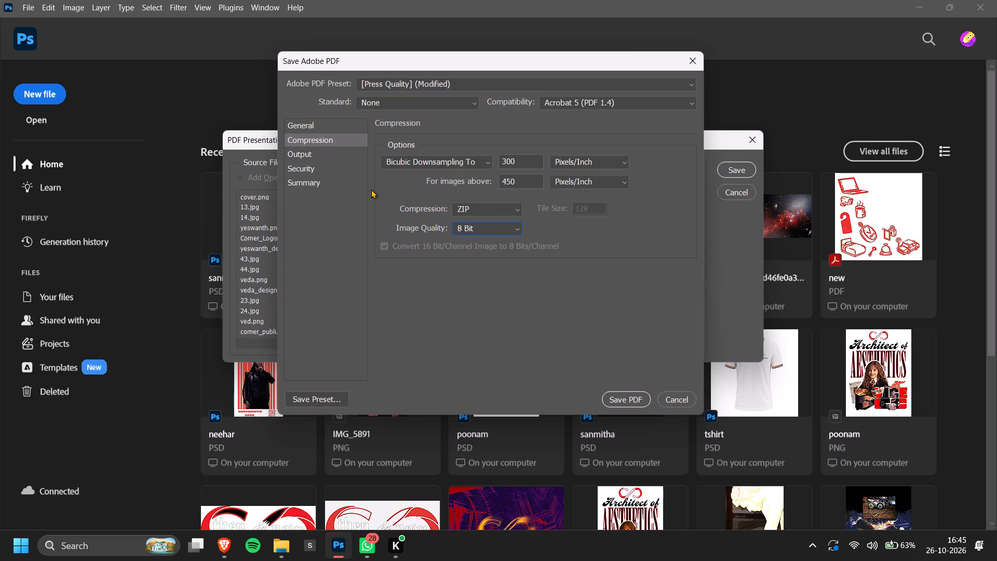
Set the PDF output's color conversion to No Conversion.
{"action": "left_click", "coordinate": [312, 157]}
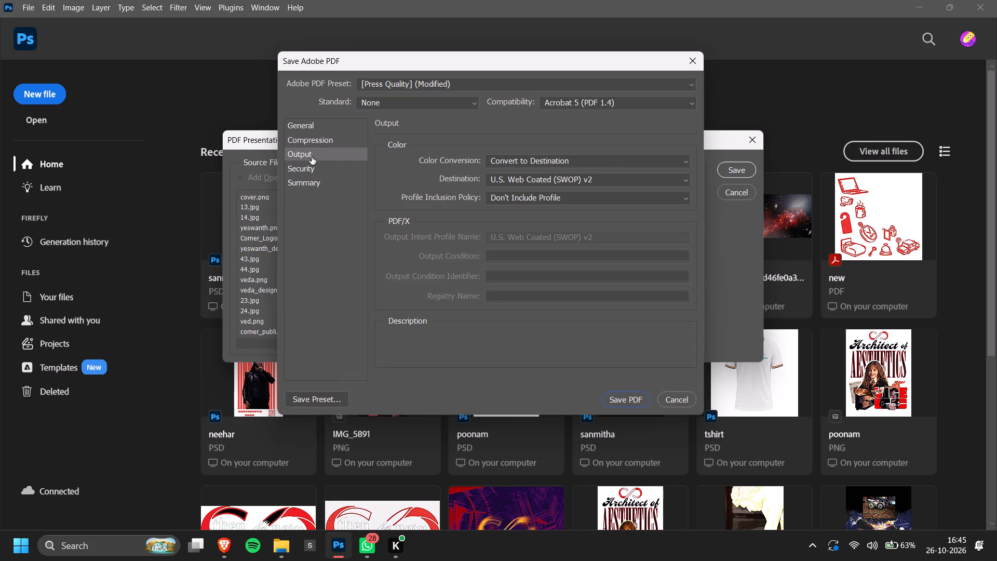
{"action": "left_click", "coordinate": [514, 165]}
{"action": "left_click", "coordinate": [521, 176]}
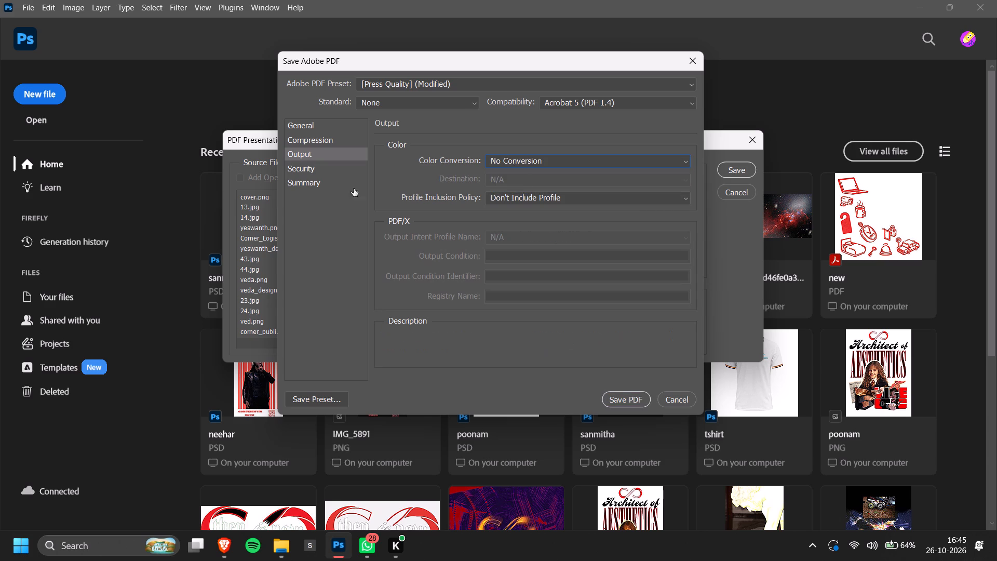
Check the security settings and export summary, and generate the PDF.
{"action": "left_click", "coordinate": [304, 170]}
{"action": "left_click", "coordinate": [317, 185]}
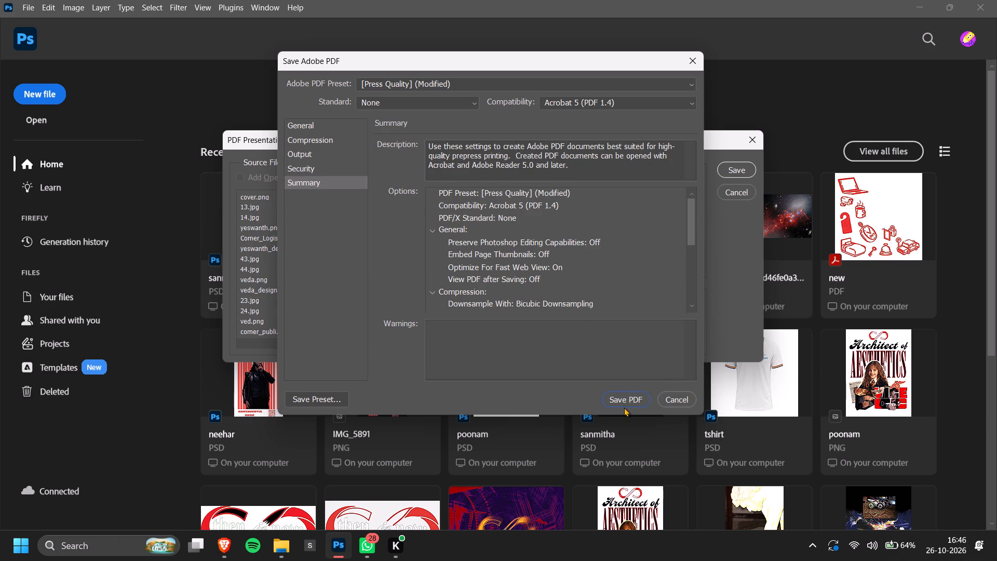
{"action": "left_click", "coordinate": [622, 391]}
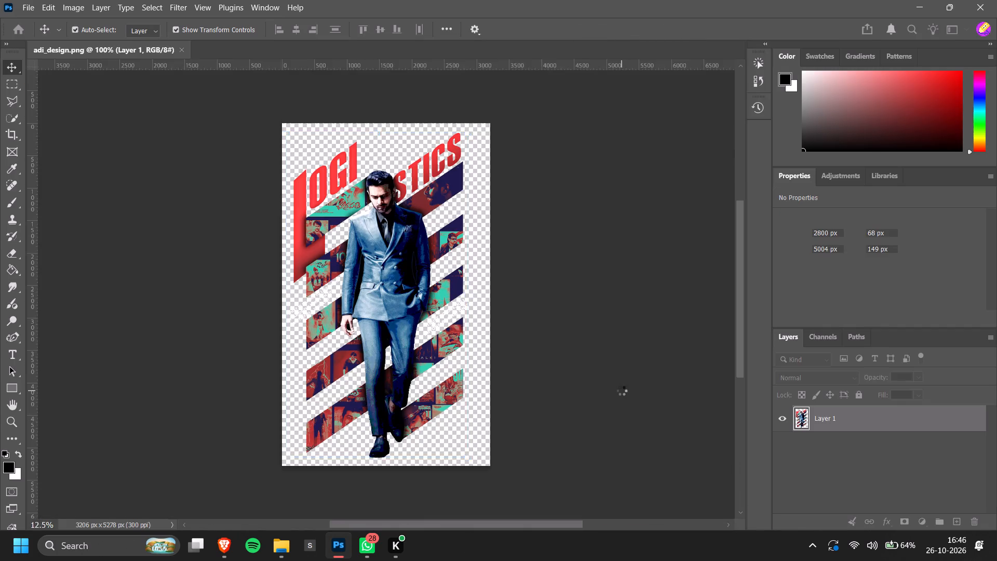
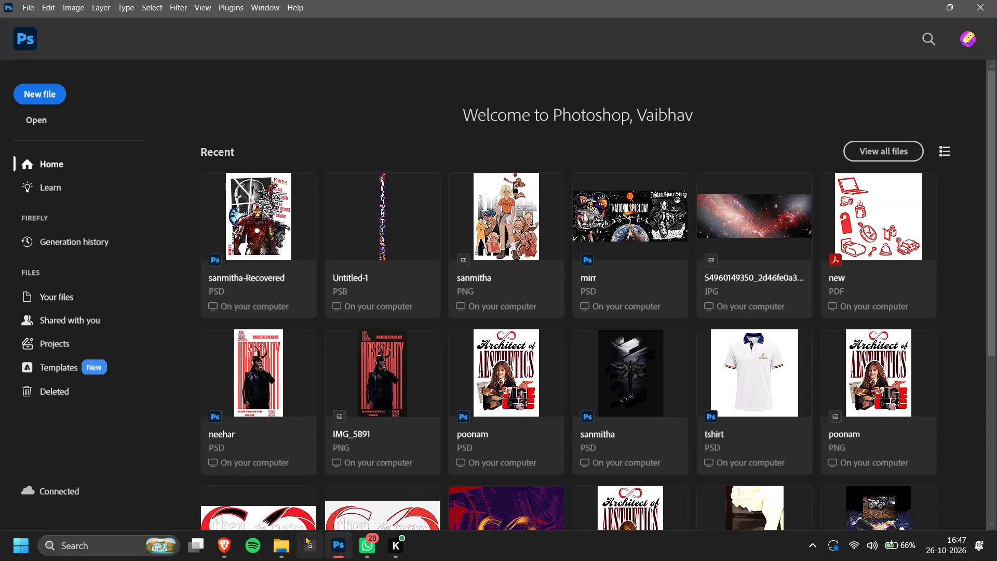
Switch to File Explorer and look through the MERCH VENDOR folder and its Merch Designs 2026 subfolder for the exported PDF.
{"action": "left_click", "coordinate": [279, 553]}
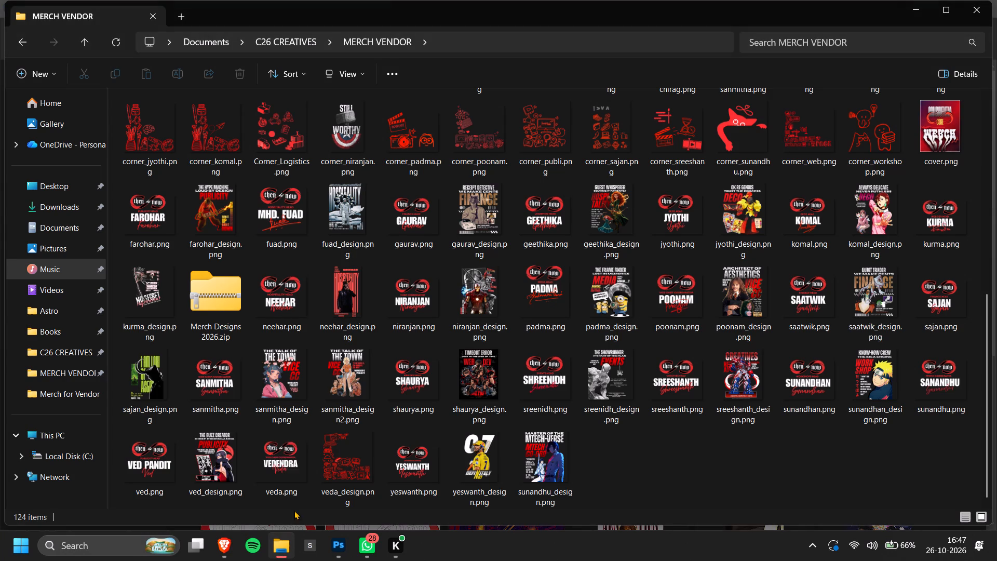
{"action": "left_click", "coordinate": [85, 239]}
{"action": "double_click", "coordinate": [85, 234]}
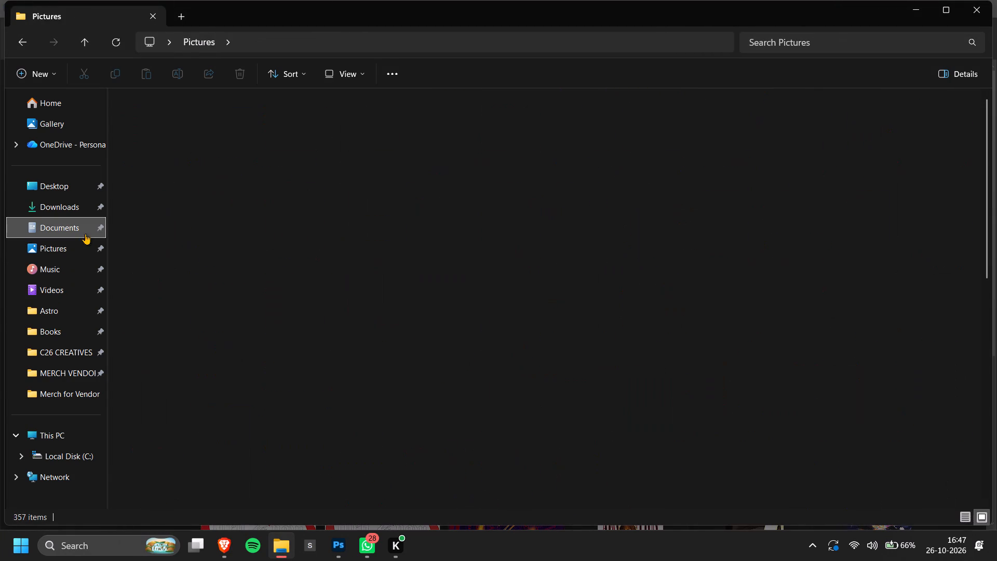
{"action": "double_click", "coordinate": [519, 137]}
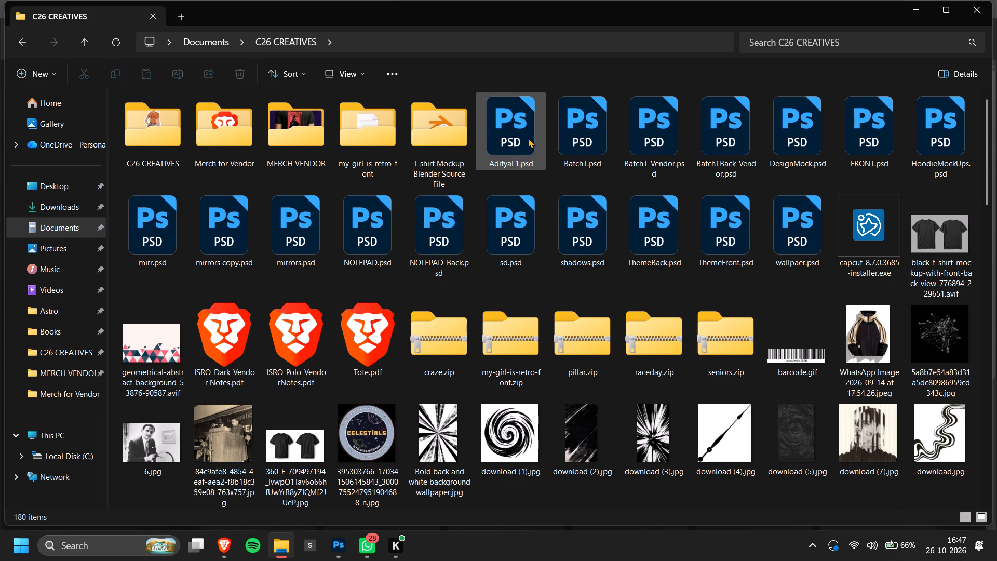
{"action": "double_click", "coordinate": [298, 121]}
{"action": "scroll", "coordinate": [395, 286], "scroll_direction": "down", "scroll_amount": 12}
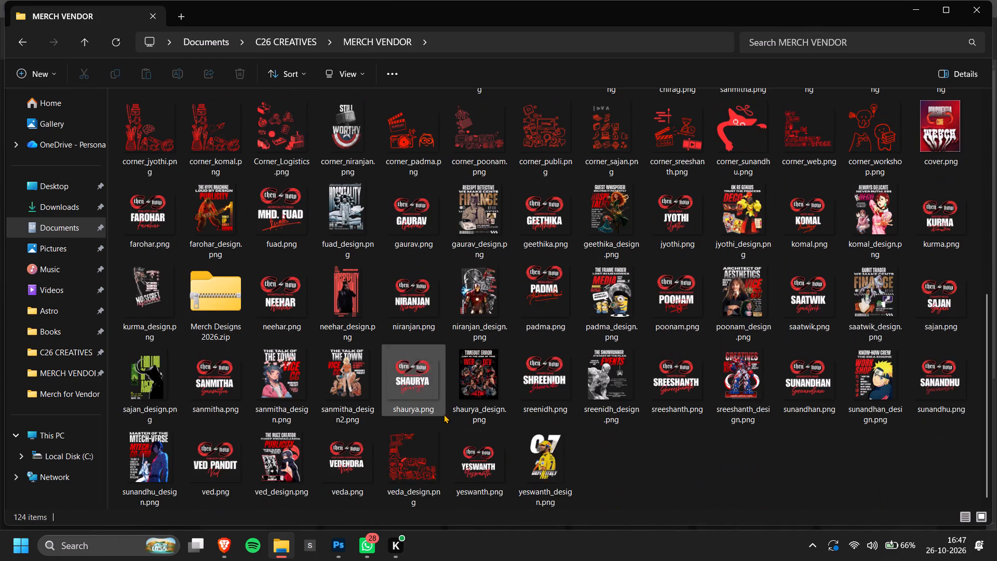
{"action": "scroll", "coordinate": [263, 380], "scroll_direction": "up", "scroll_amount": 5}
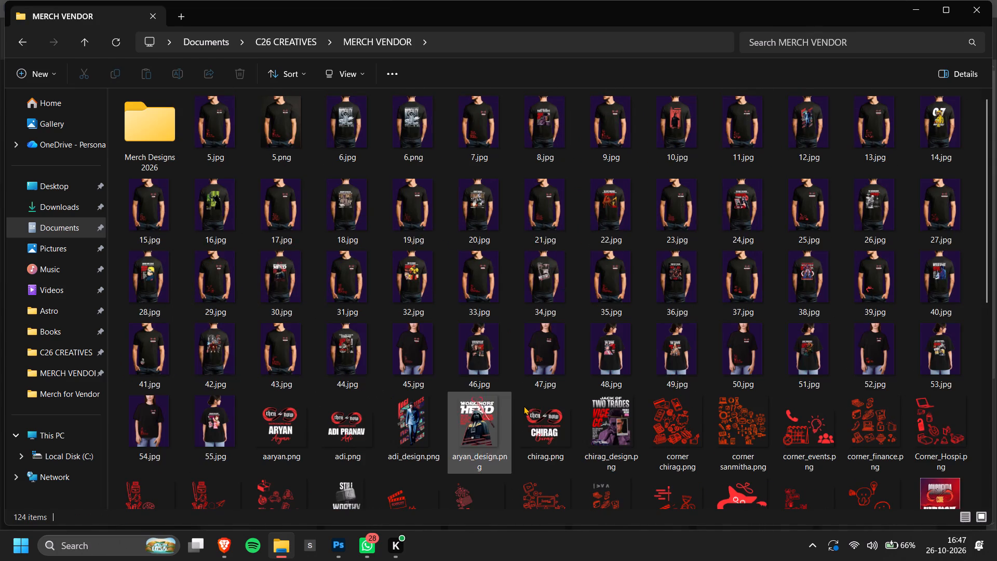
{"action": "scroll", "coordinate": [655, 420], "scroll_direction": "down", "scroll_amount": 1}
{"action": "scroll", "coordinate": [558, 420], "scroll_direction": "down", "scroll_amount": 2}
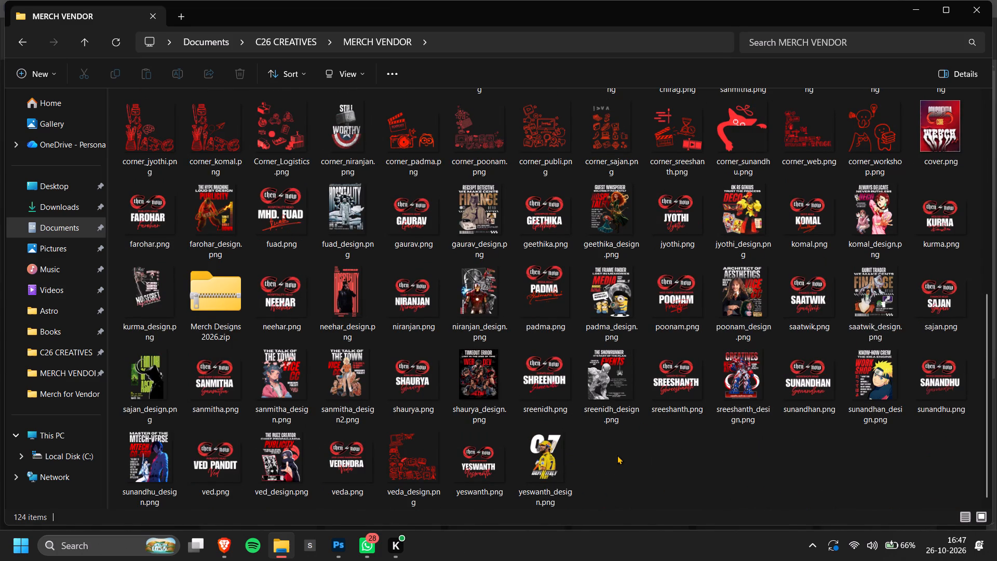
{"action": "scroll", "coordinate": [617, 455], "scroll_direction": "up", "scroll_amount": 8}
{"action": "double_click", "coordinate": [173, 142]}
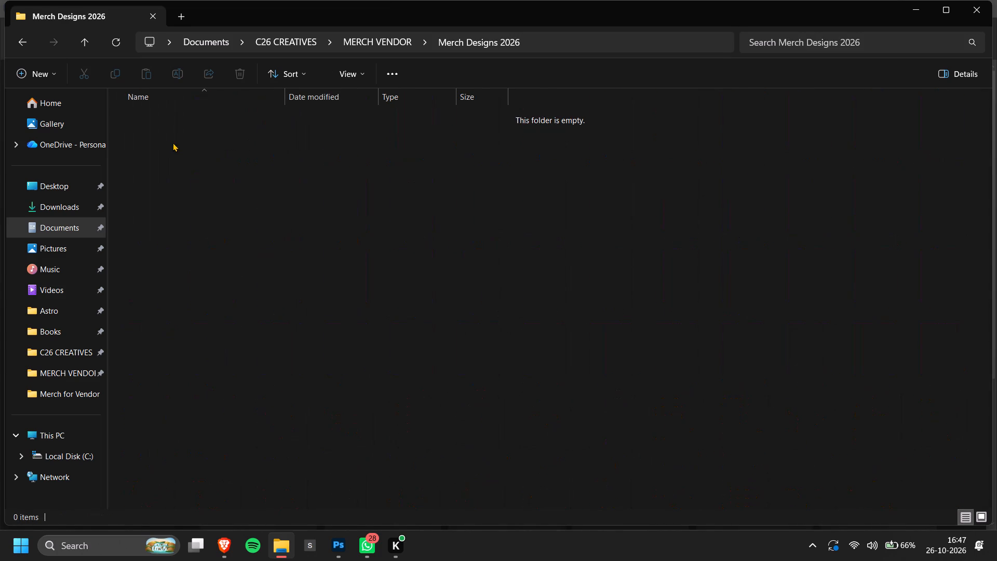
{"action": "double_click", "coordinate": [19, 29]}
{"action": "left_click", "coordinate": [19, 41]}
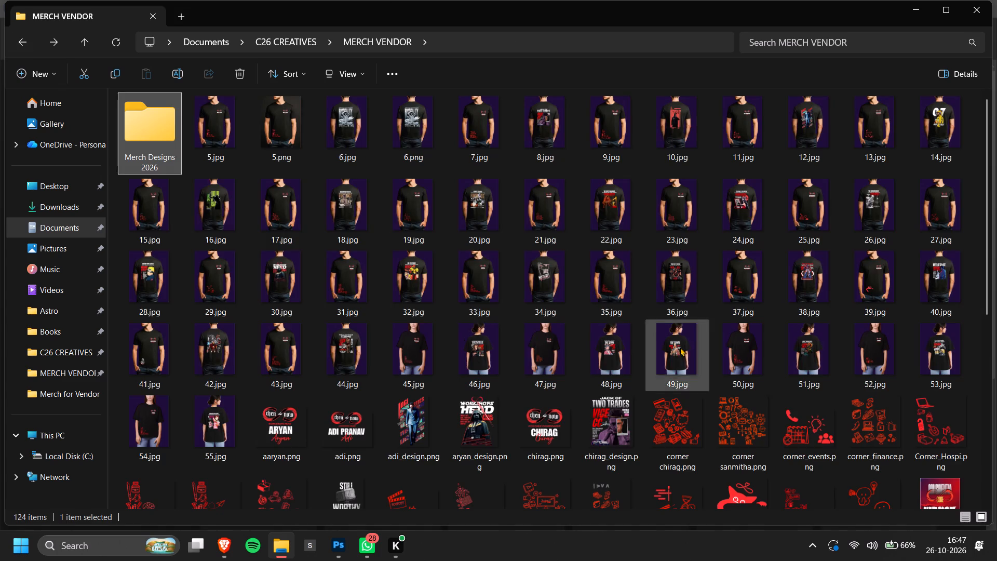
{"action": "scroll", "coordinate": [680, 347], "scroll_direction": "down", "scroll_amount": 4}
{"action": "scroll", "coordinate": [717, 396], "scroll_direction": "down", "scroll_amount": 2}
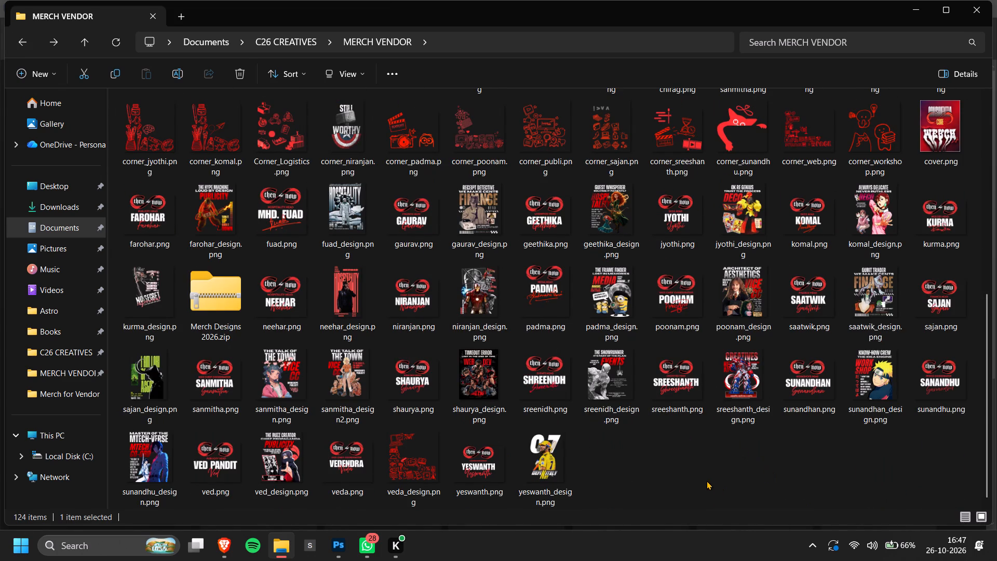
{"action": "left_click", "coordinate": [706, 480]}
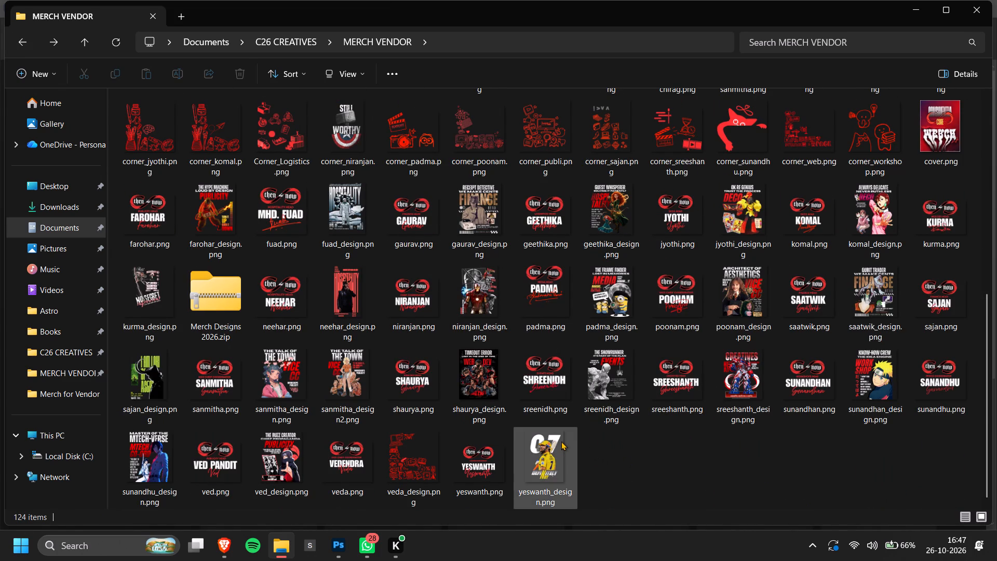
{"action": "scroll", "coordinate": [361, 398], "scroll_direction": "up", "scroll_amount": 1}
{"action": "scroll", "coordinate": [576, 442], "scroll_direction": "up", "scroll_amount": 2}
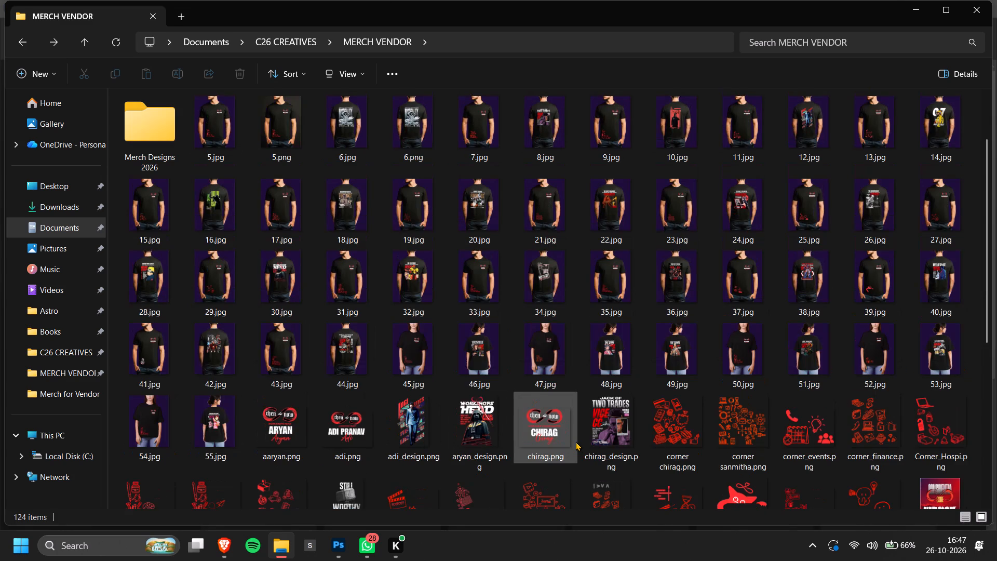
{"action": "scroll", "coordinate": [576, 442], "scroll_direction": "up", "scroll_amount": 2}
Sort the C26 CREATIVES folder by date and look through it for the exported PDF.
{"action": "left_click", "coordinate": [277, 43]}
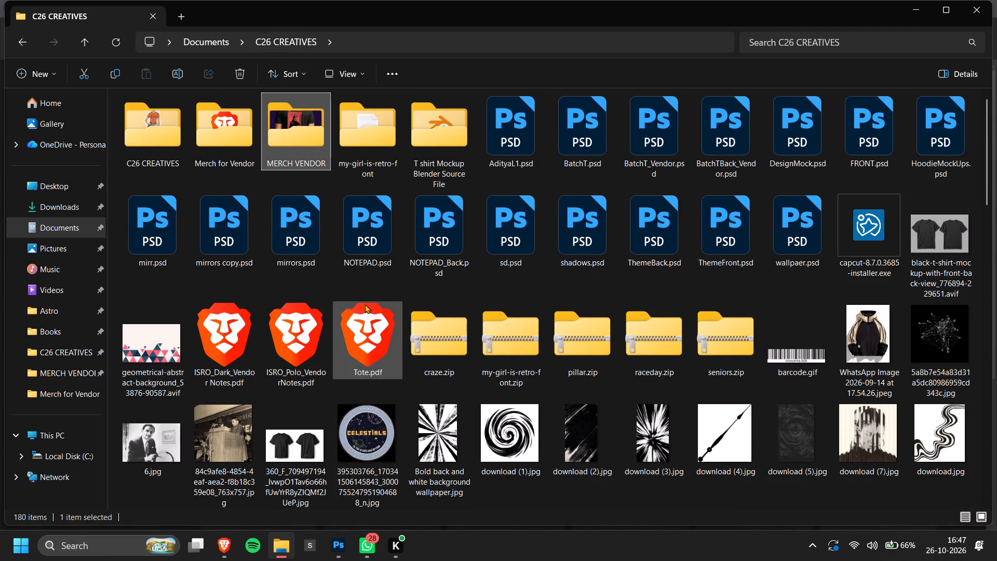
{"action": "left_click", "coordinate": [294, 76]}
{"action": "left_click", "coordinate": [314, 163]}
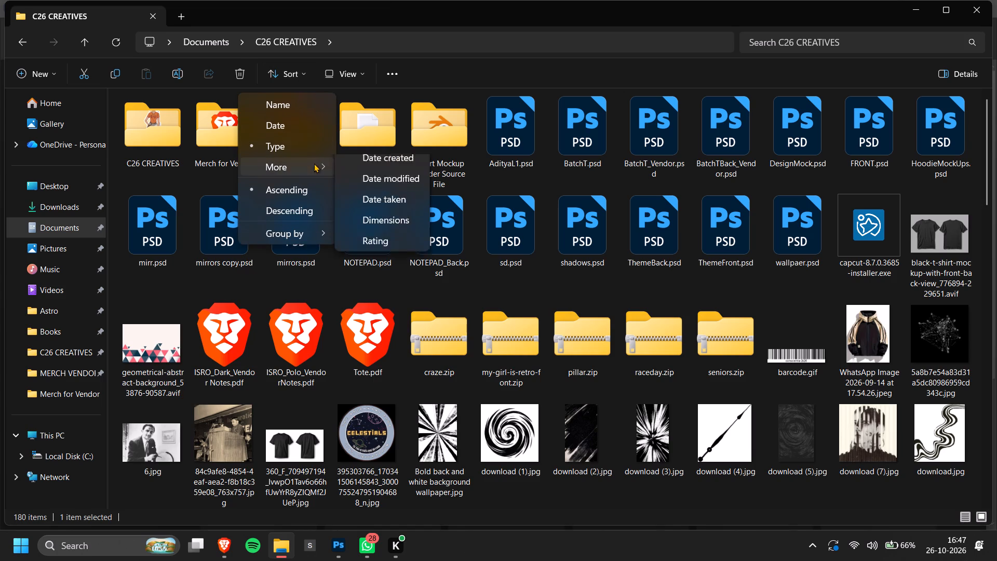
{"action": "left_click", "coordinate": [375, 209]}
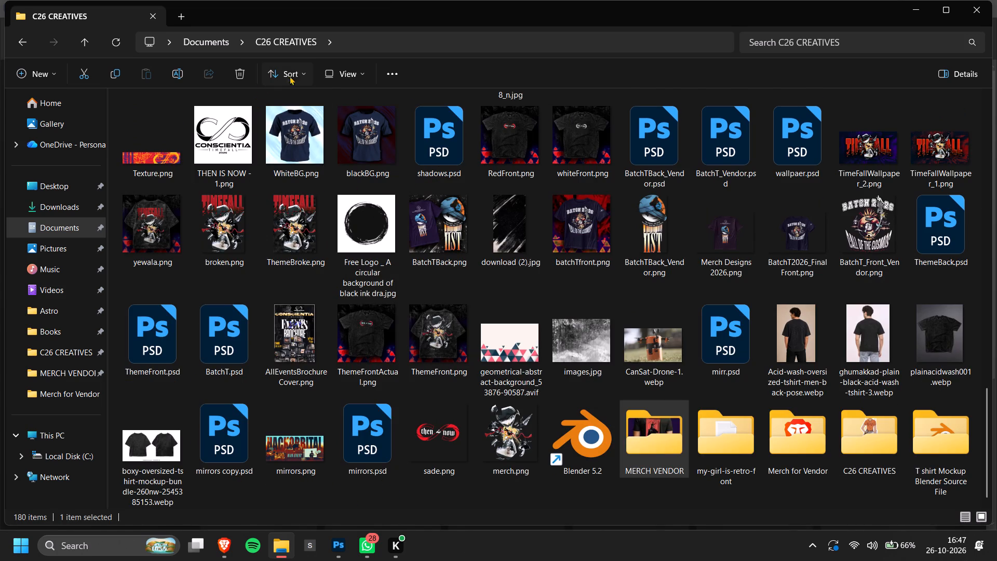
{"action": "left_click", "coordinate": [288, 74]}
{"action": "left_click", "coordinate": [316, 177]}
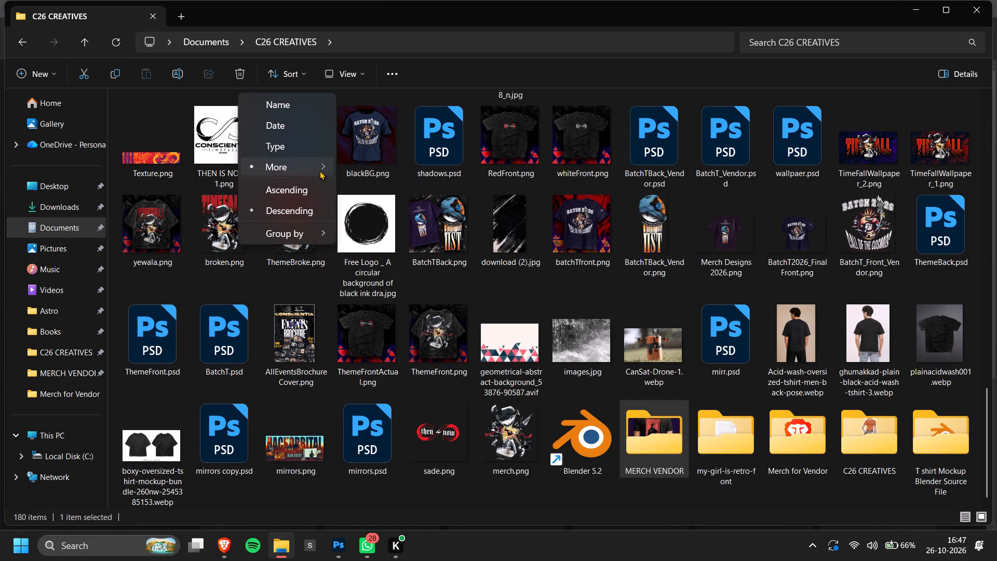
{"action": "left_click", "coordinate": [320, 170]}
{"action": "left_click", "coordinate": [376, 226]}
{"action": "scroll", "coordinate": [376, 228], "scroll_direction": "up", "scroll_amount": 4}
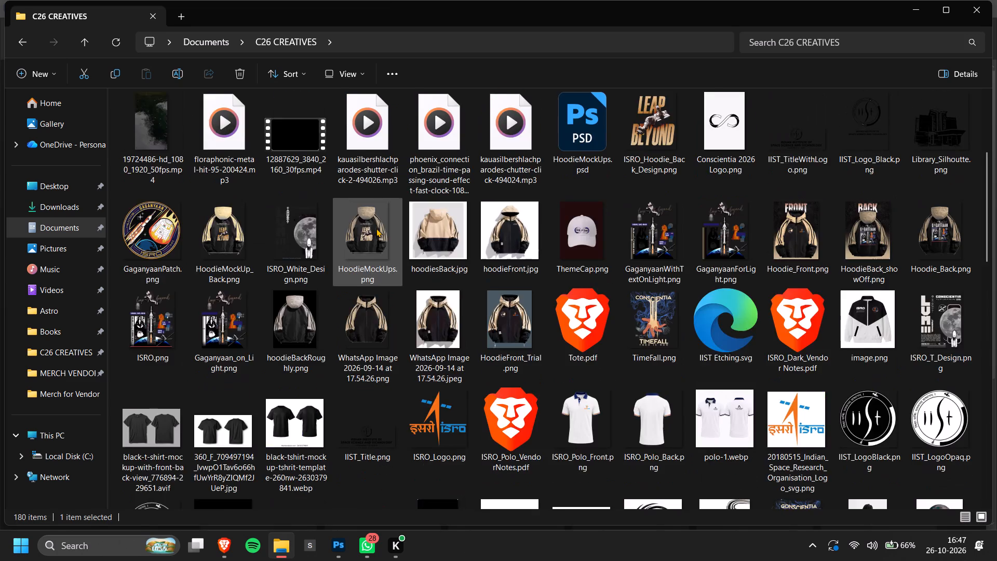
{"action": "scroll", "coordinate": [376, 228], "scroll_direction": "up", "scroll_amount": 9}
{"action": "scroll", "coordinate": [370, 226], "scroll_direction": "down", "scroll_amount": 19}
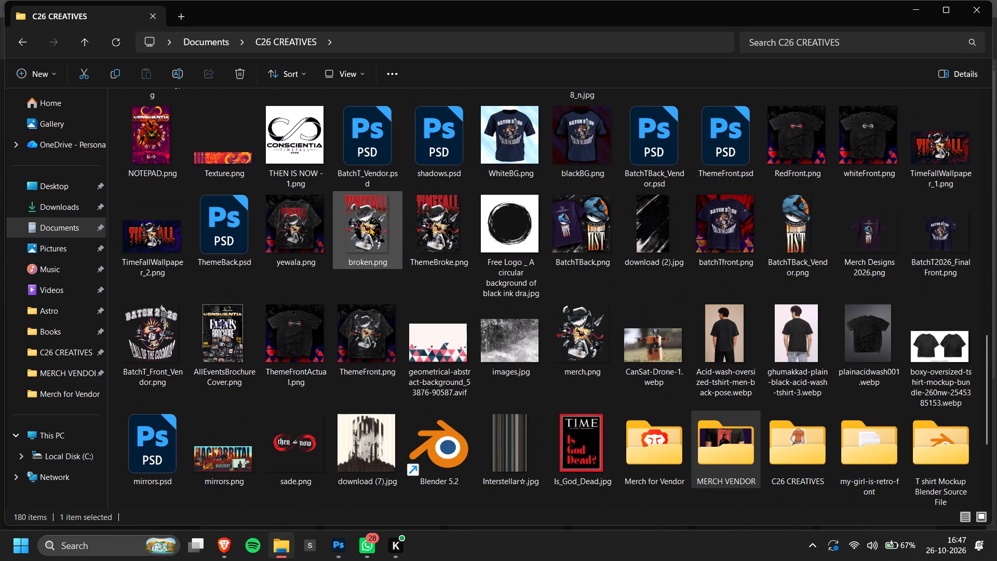
Sort the MERCH VENDOR folder by date and check it for the exported PDF.
{"action": "double_click", "coordinate": [715, 440]}
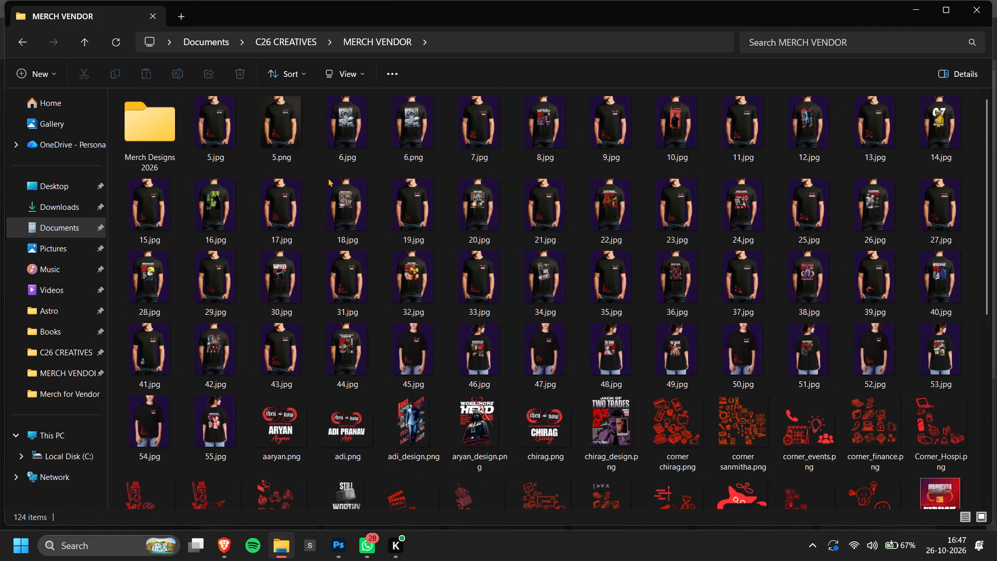
{"action": "scroll", "coordinate": [314, 150], "scroll_direction": "up", "scroll_amount": 2}
{"action": "left_click", "coordinate": [294, 76]}
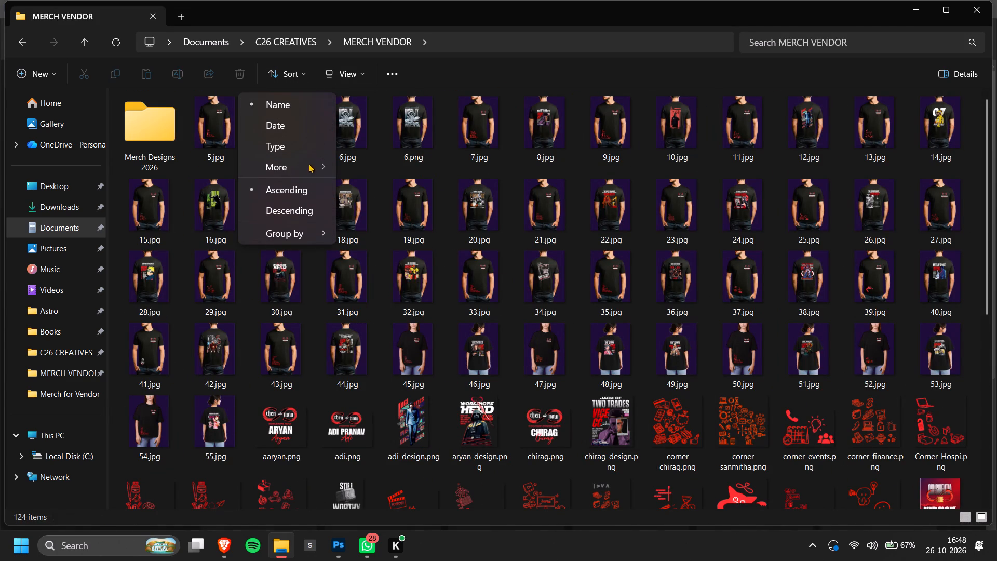
{"action": "left_click", "coordinate": [312, 168]}
{"action": "left_click", "coordinate": [393, 230]}
{"action": "scroll", "coordinate": [347, 212], "scroll_direction": "up", "scroll_amount": 5}
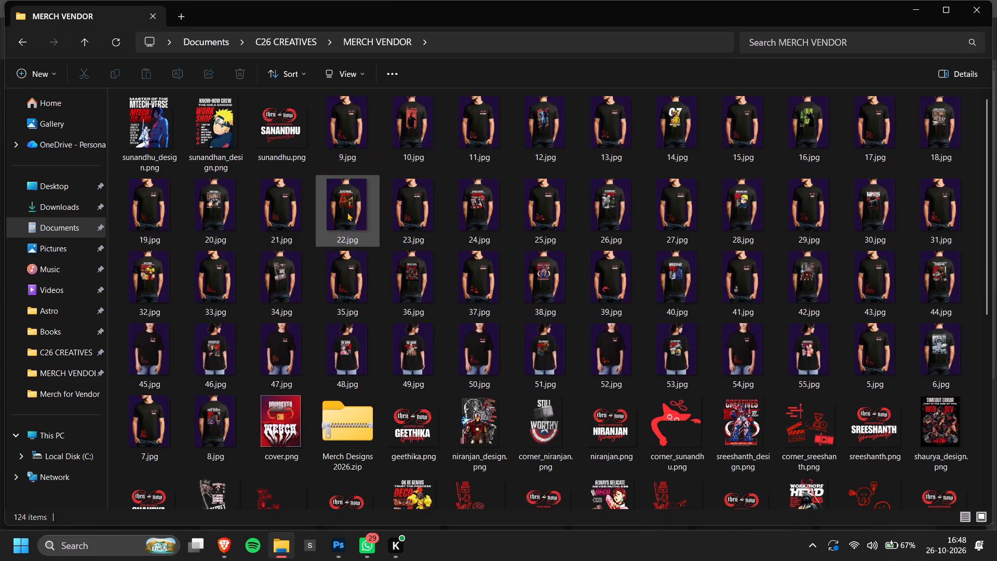
{"action": "scroll", "coordinate": [347, 212], "scroll_direction": "down", "scroll_amount": 13}
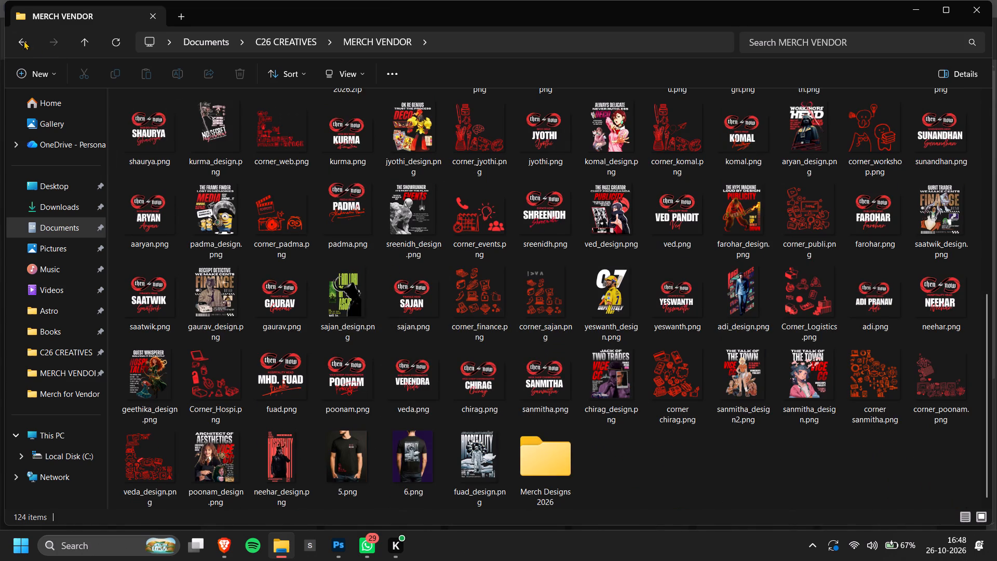
Open UltimateCoreMerchVendorVault.pdf from the Merch for Vendor folder inside C26 CREATIVES.
{"action": "left_click", "coordinate": [20, 37]}
{"action": "scroll", "coordinate": [545, 300], "scroll_direction": "down", "scroll_amount": 6}
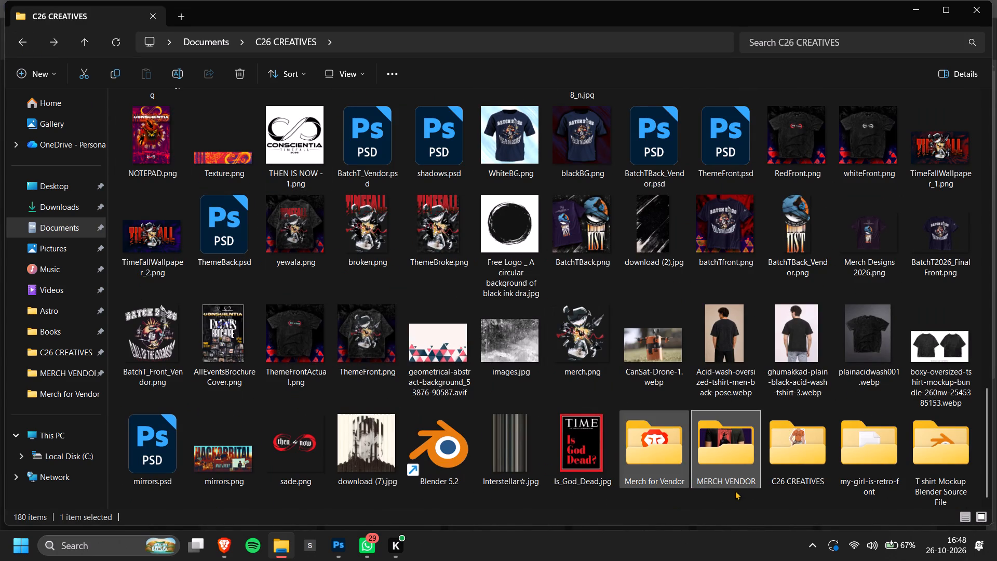
{"action": "double_click", "coordinate": [655, 449]}
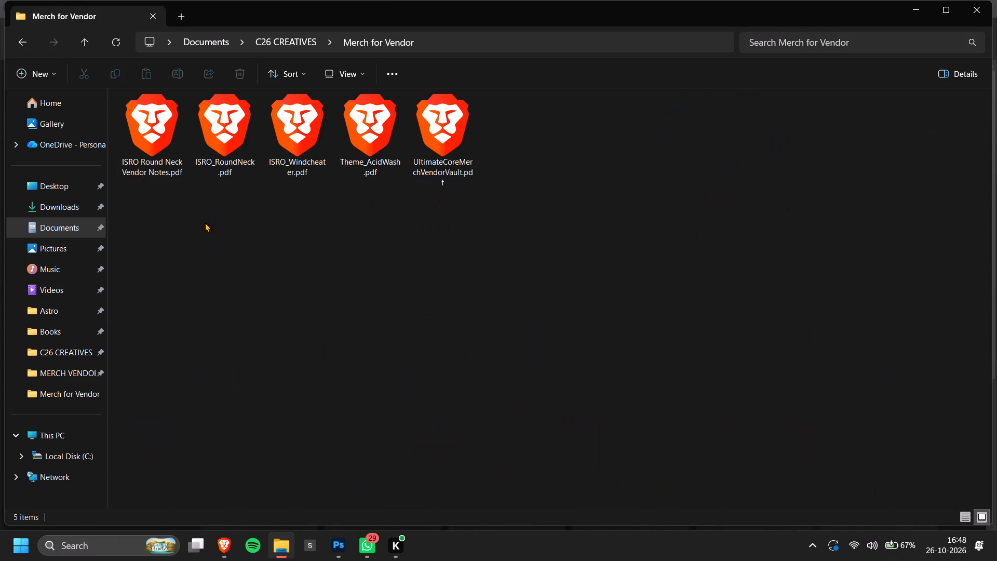
{"action": "double_click", "coordinate": [420, 154]}
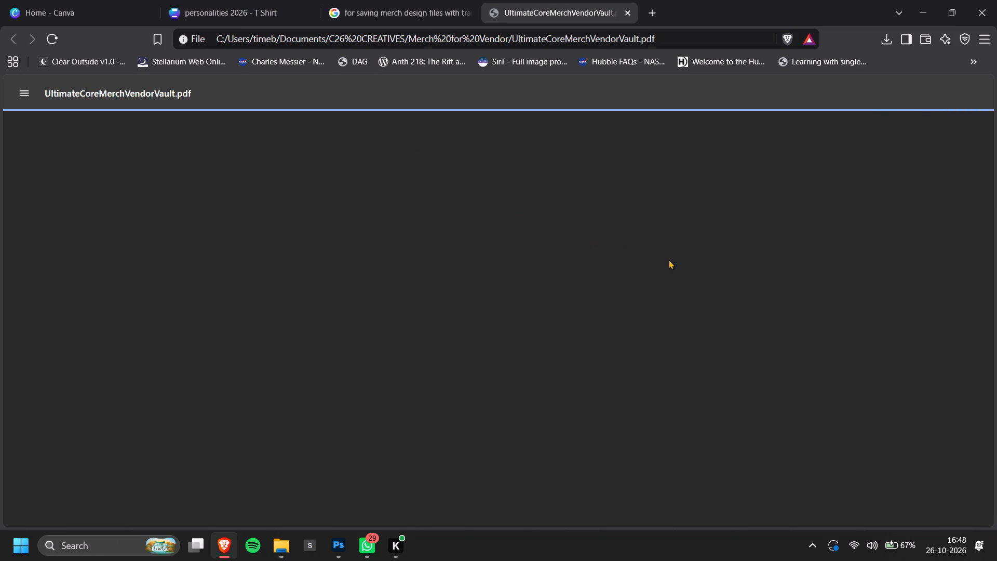
{"action": "scroll", "coordinate": [558, 96], "scroll_direction": "down", "scroll_amount": 2}
{"action": "key", "text": "alt+Tab"}
{"action": "key", "text": "alt+Tab"}
Search the web for "can i edit pages of a pdf in photoshop without loss" and read the answer overview.
{"action": "left_click", "coordinate": [250, 11]}
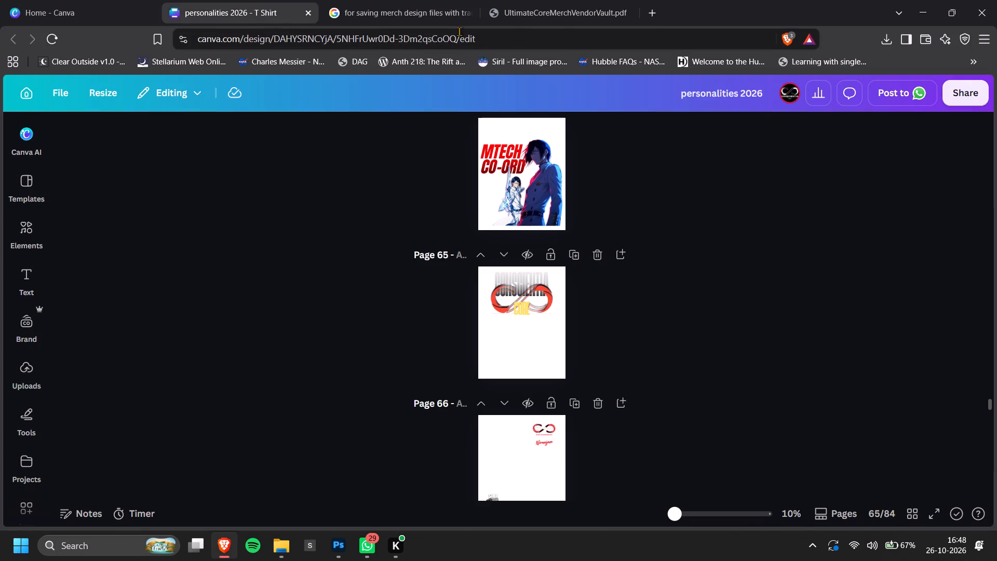
{"action": "left_click", "coordinate": [653, 12]}
{"action": "type", "text": "can i edit pages of a pdf in photo"}
{"action": "key", "text": "BackSpace"}
{"action": "type", "text": "oshop without loss"}
{"action": "key", "text": "Return"}
{"action": "scroll", "coordinate": [579, 151], "scroll_direction": "down", "scroll_amount": 2}
{"action": "scroll", "coordinate": [573, 199], "scroll_direction": "up", "scroll_amount": 1}
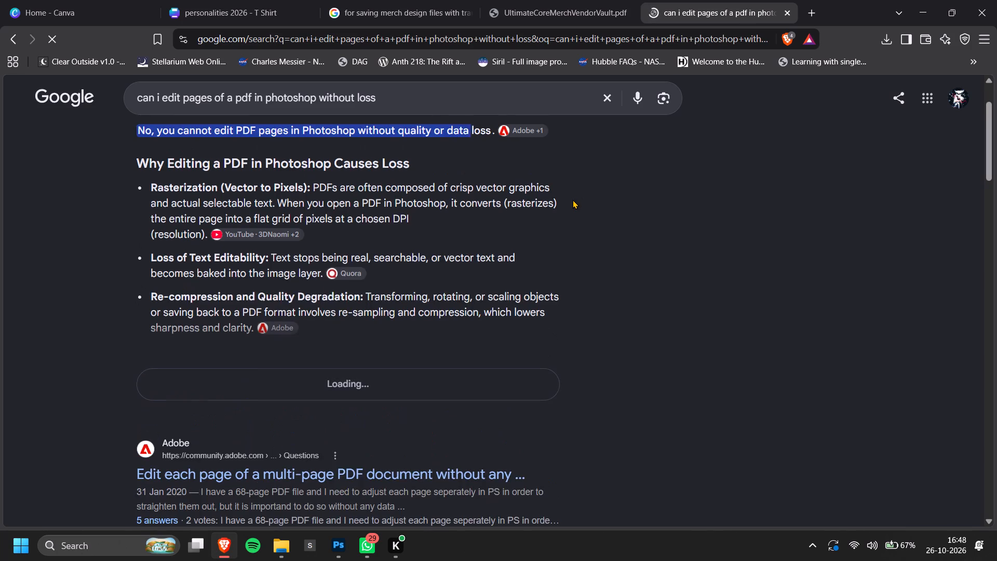
{"action": "scroll", "coordinate": [519, 237], "scroll_direction": "up", "scroll_amount": 1}
{"action": "scroll", "coordinate": [347, 271], "scroll_direction": "up", "scroll_amount": 1}
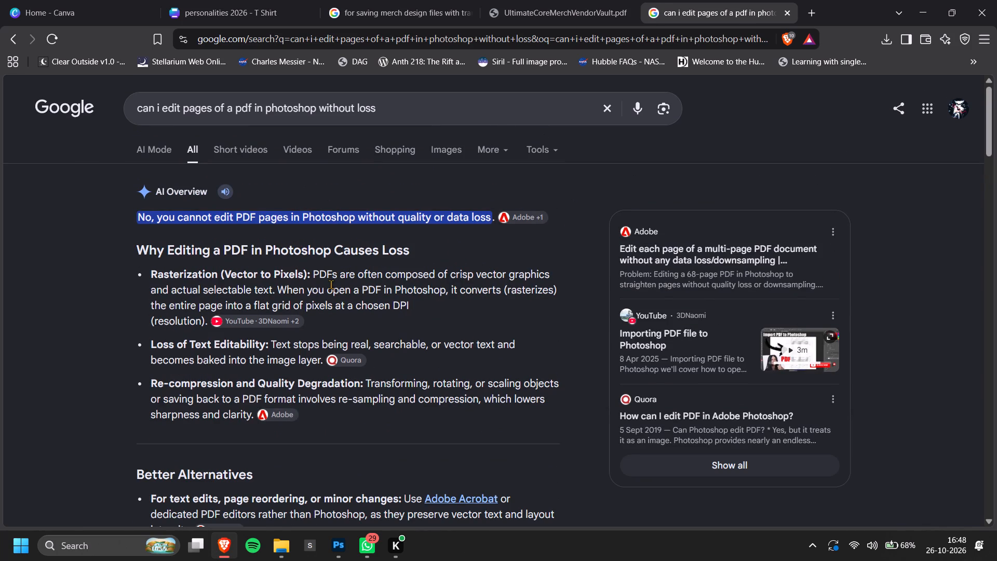
{"action": "scroll", "coordinate": [329, 280], "scroll_direction": "up", "scroll_amount": 4}
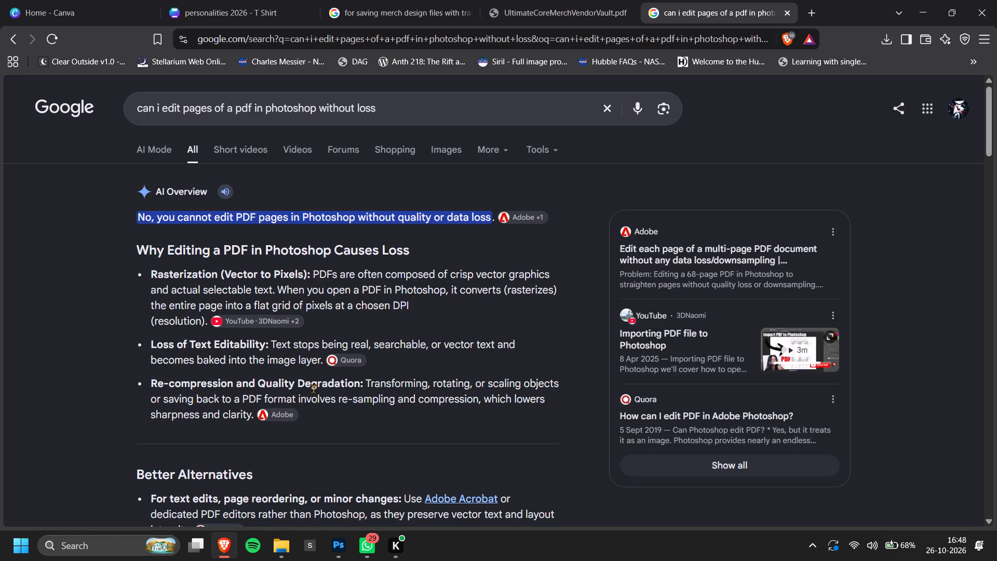
{"action": "scroll", "coordinate": [314, 389], "scroll_direction": "down", "scroll_amount": 2}
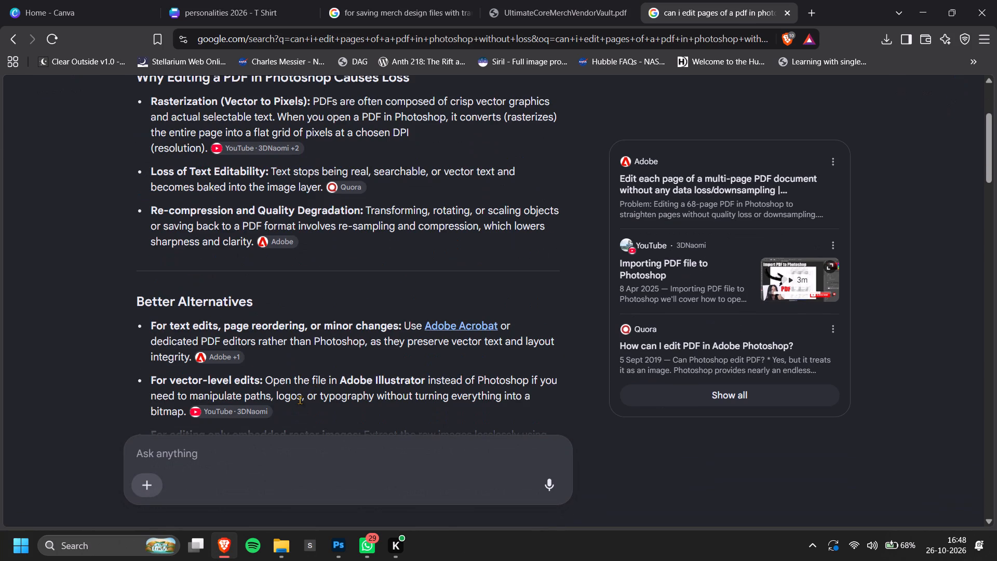
Look through UltimateCoreMerchVendorVault.pdf in the browser from the cover through the shirt mockups and artwork pages, and close it.
{"action": "key", "text": "alt+Tab"}
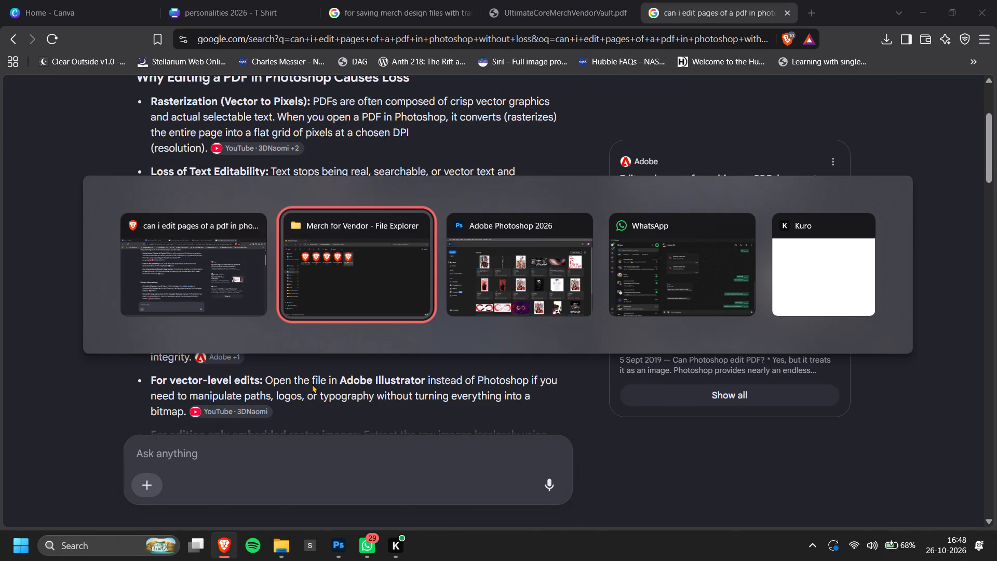
{"action": "key", "text": "alt+Tab"}
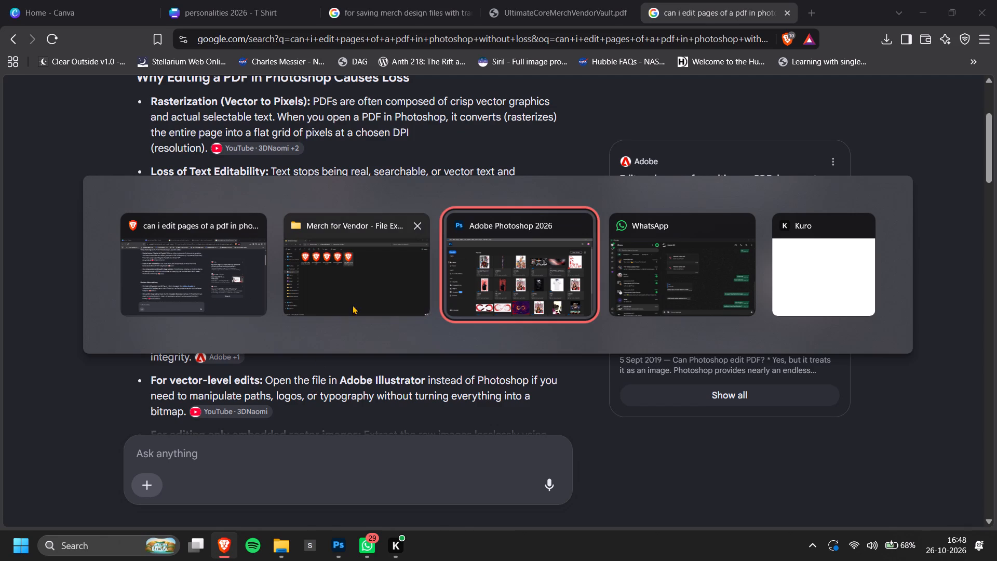
{"action": "left_click", "coordinate": [209, 289], "text": "alt"}
{"action": "left_click", "coordinate": [612, 0]}
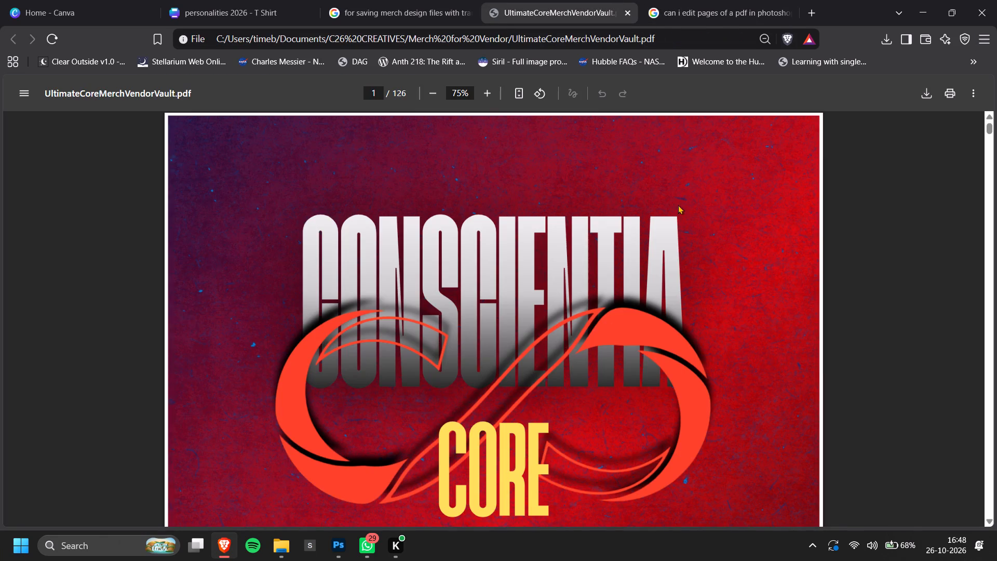
{"action": "scroll", "coordinate": [688, 277], "scroll_direction": "down", "scroll_amount": 3, "text": "ctrl"}
{"action": "scroll", "coordinate": [688, 278], "scroll_direction": "down", "scroll_amount": 2}
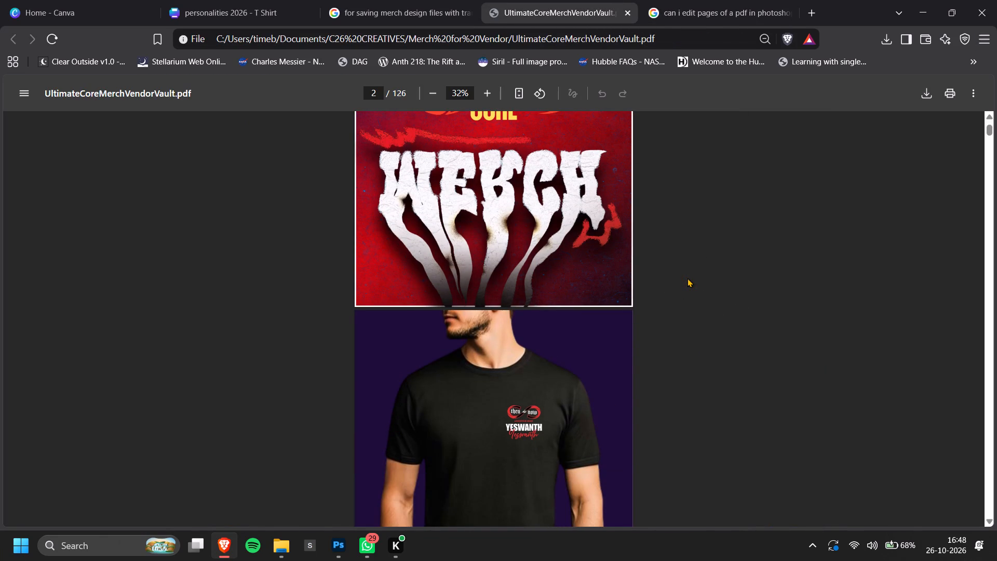
{"action": "scroll", "coordinate": [688, 278], "scroll_direction": "down", "scroll_amount": 6}
{"action": "scroll", "coordinate": [688, 278], "scroll_direction": "up", "scroll_amount": 3}
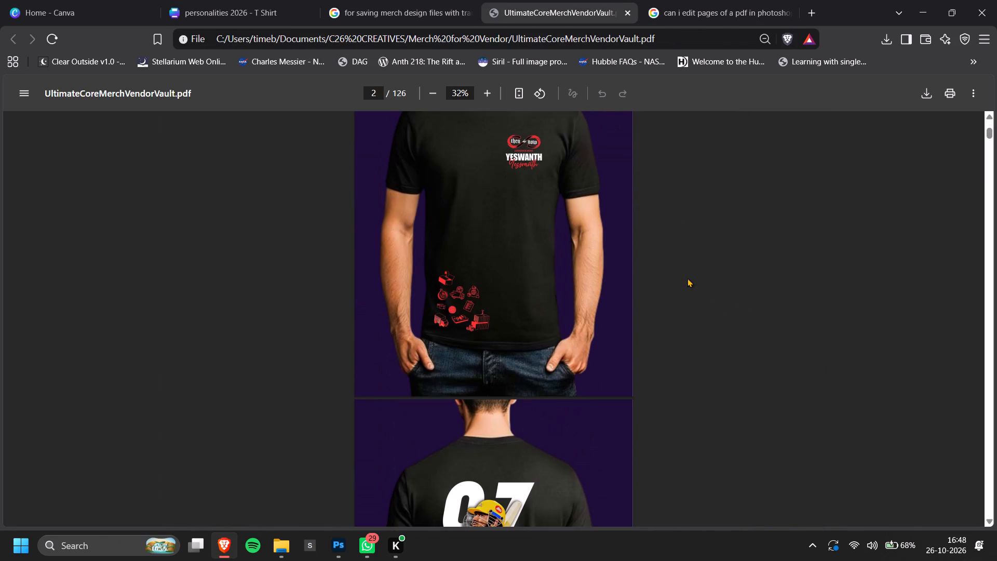
{"action": "scroll", "coordinate": [688, 278], "scroll_direction": "down", "scroll_amount": 8}
{"action": "scroll", "coordinate": [688, 278], "scroll_direction": "up", "scroll_amount": 1}
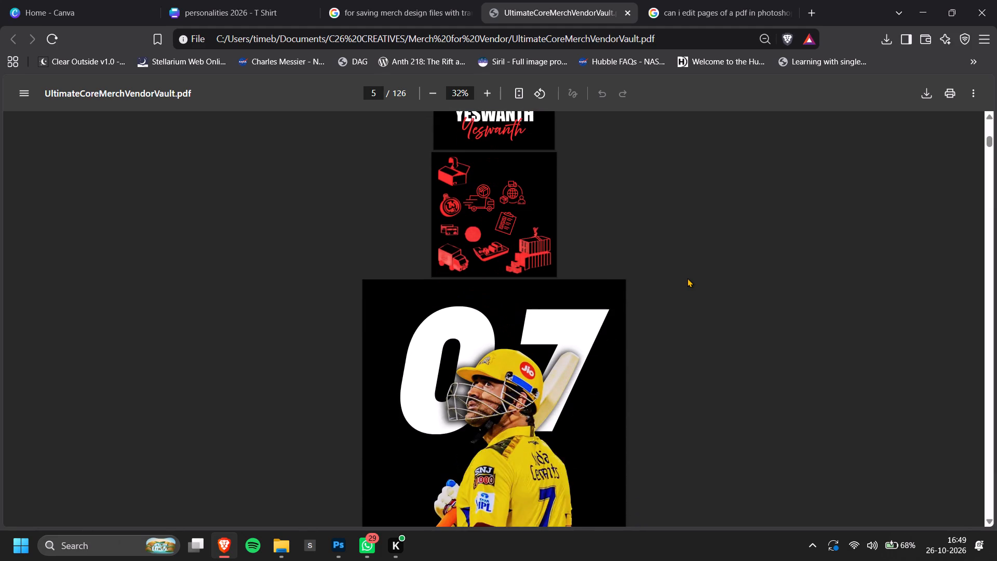
{"action": "scroll", "coordinate": [688, 278], "scroll_direction": "down", "scroll_amount": 3}
{"action": "middle_click", "coordinate": [645, 170]}
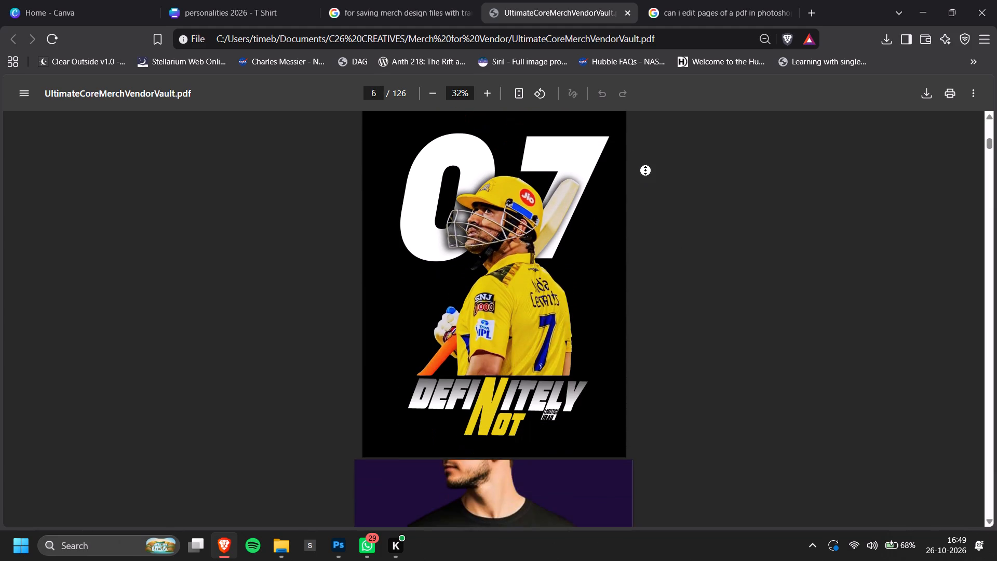
{"action": "scroll", "coordinate": [669, 340], "scroll_direction": "up", "scroll_amount": 1}
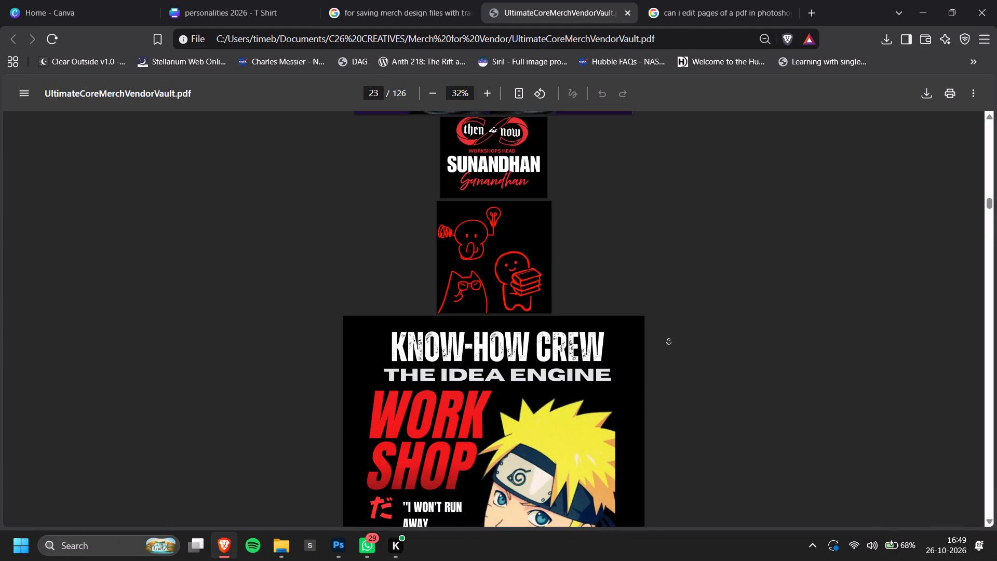
{"action": "middle_click", "coordinate": [669, 340]}
{"action": "left_click", "coordinate": [629, 16]}
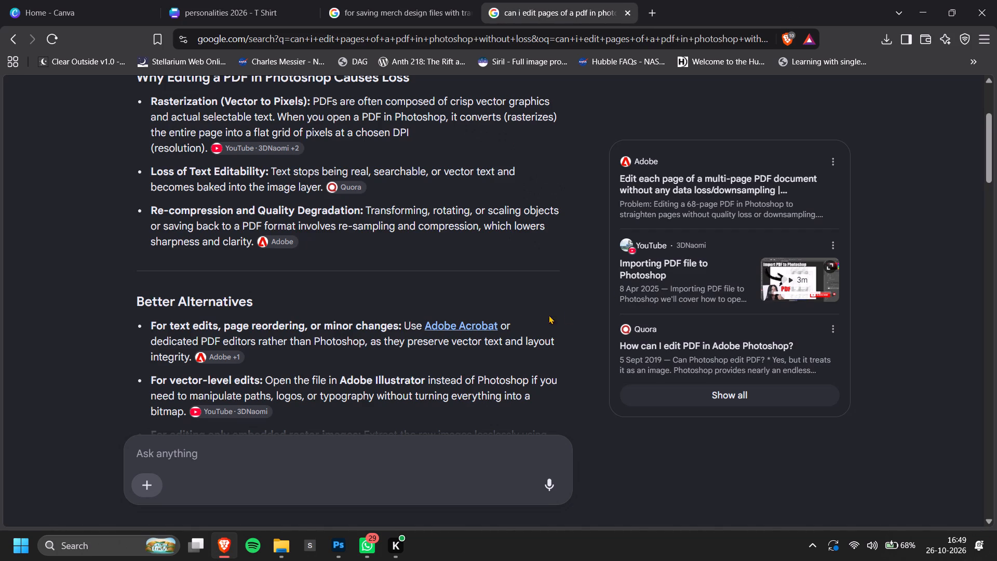
Open UltimateCoreMerchVendorVault.pdf from the Merch for Vendor folder in Adobe Photoshop 2026.
{"action": "key", "text": "alt+Tab"}
{"action": "key", "text": "alt+Tab"}
{"action": "left_click", "coordinate": [285, 544]}
{"action": "scroll", "coordinate": [346, 315], "scroll_direction": "up", "scroll_amount": 4}
{"action": "left_click", "coordinate": [401, 257]}
{"action": "right_click", "coordinate": [430, 122]}
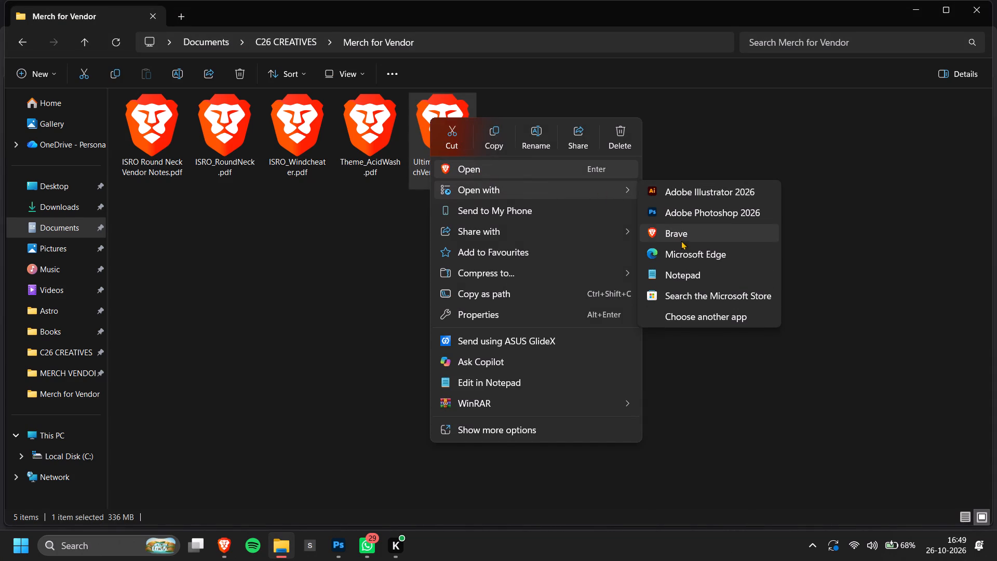
{"action": "left_click", "coordinate": [751, 214]}
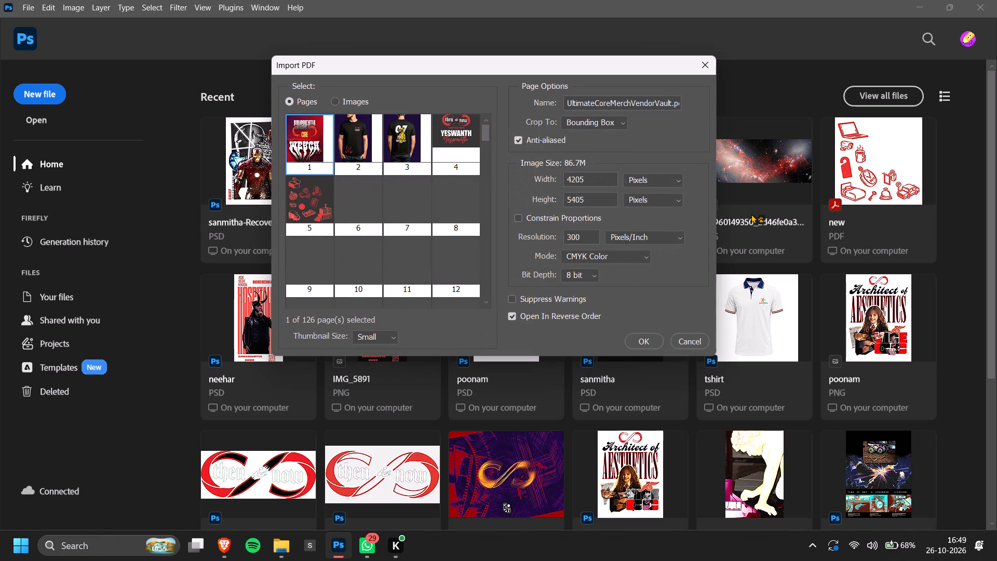
Import page 1, the cover, cropped to Trim Box with the image size given in inches.
{"action": "scroll", "coordinate": [333, 154], "scroll_direction": "up", "scroll_amount": 3}
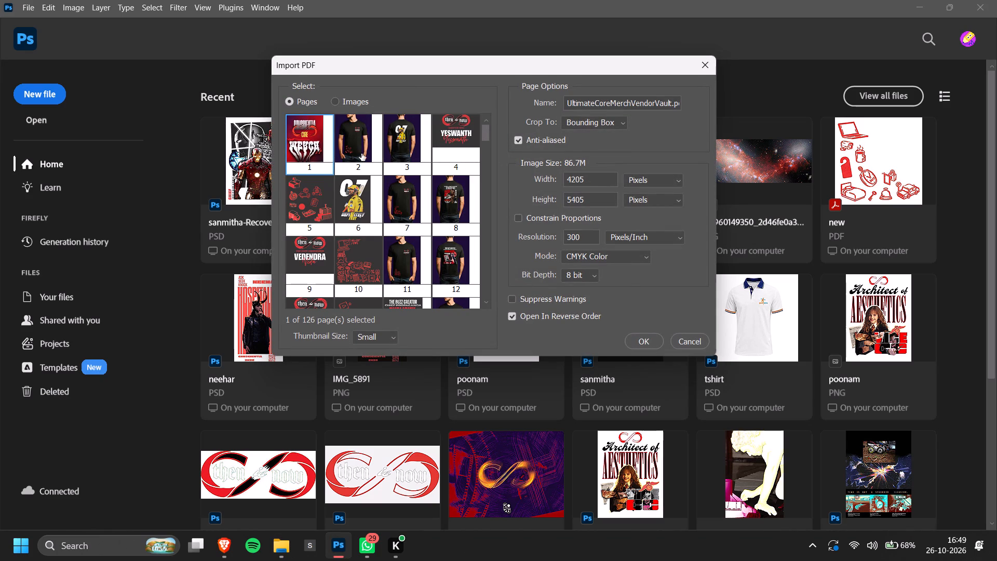
{"action": "scroll", "coordinate": [394, 181], "scroll_direction": "down", "scroll_amount": 7}
{"action": "scroll", "coordinate": [393, 204], "scroll_direction": "up", "scroll_amount": 15}
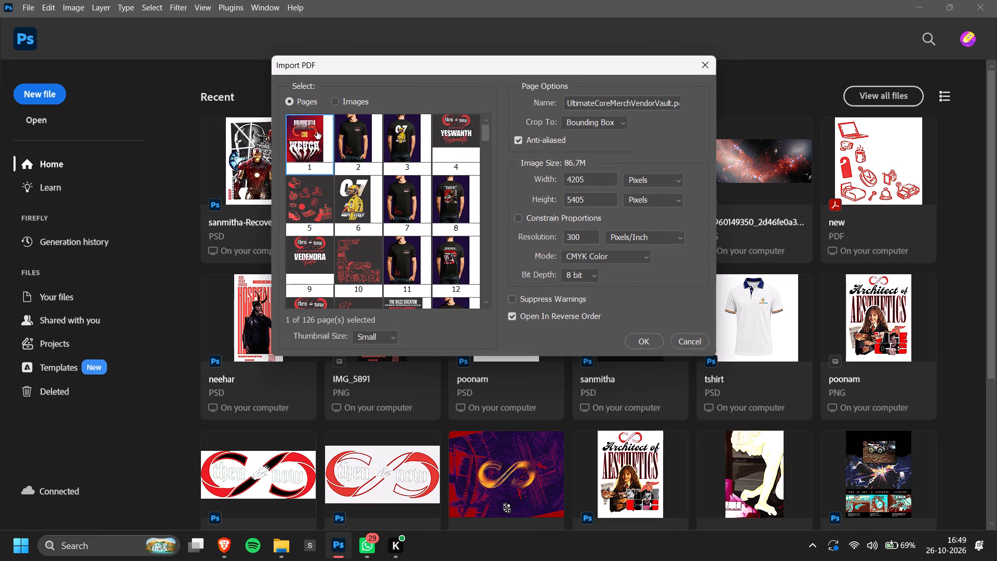
{"action": "left_click", "coordinate": [321, 141]}
{"action": "left_click", "coordinate": [624, 122]}
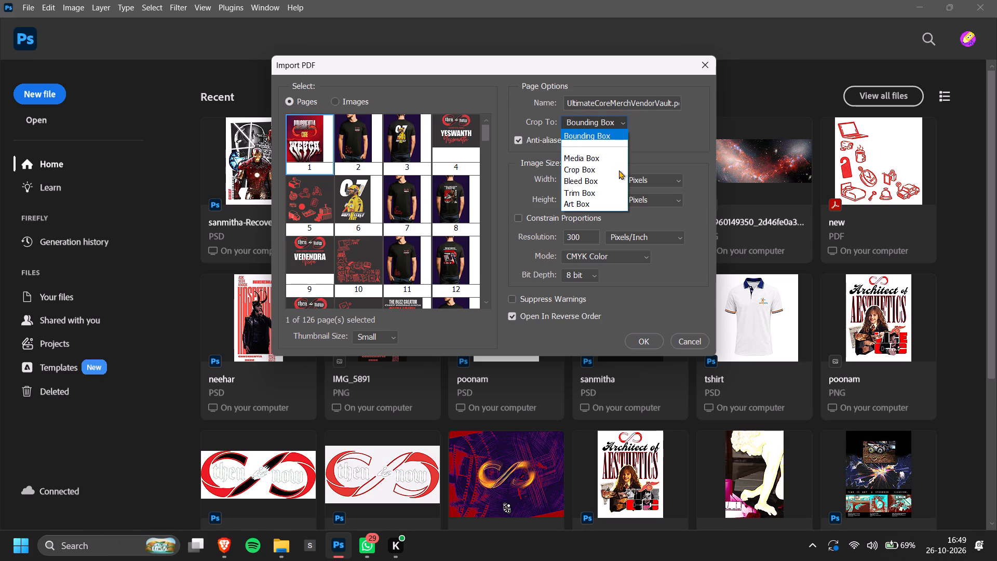
{"action": "left_click", "coordinate": [605, 190]}
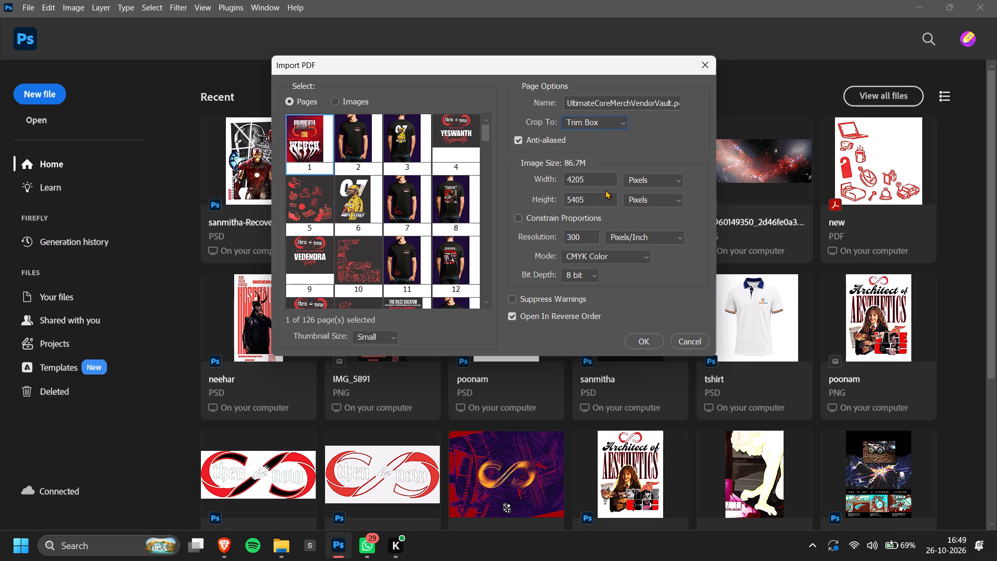
{"action": "left_click", "coordinate": [662, 183]}
{"action": "left_click", "coordinate": [657, 208]}
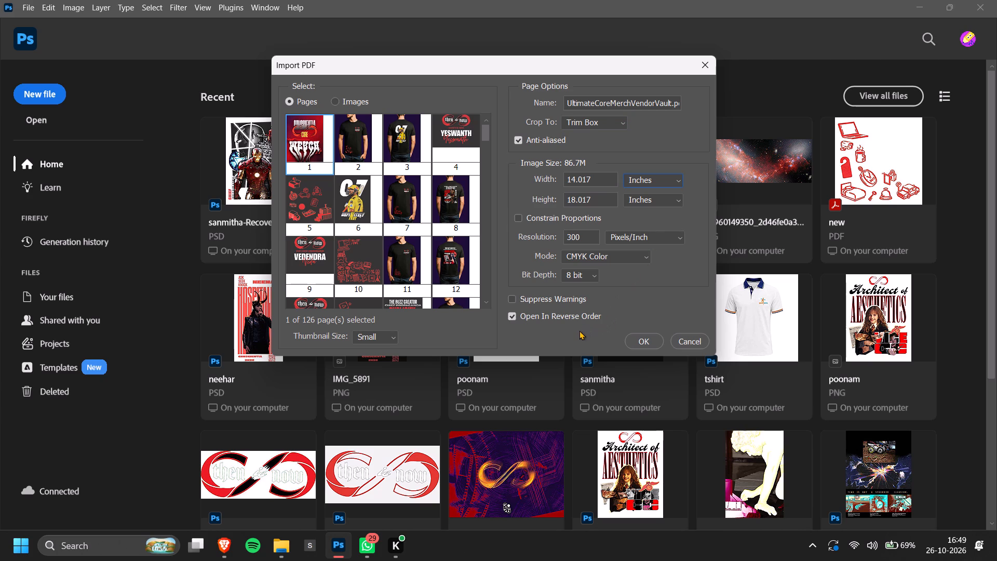
{"action": "left_click", "coordinate": [638, 344]}
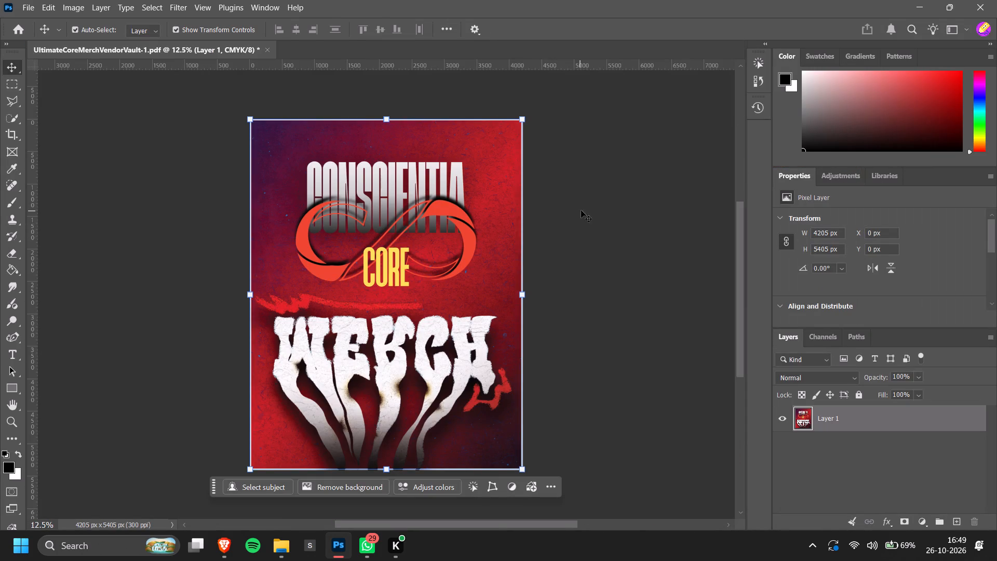
Inspect the imported cover page and its layer, and close the document without saving.
{"action": "left_click", "coordinate": [623, 198]}
{"action": "scroll", "coordinate": [623, 198], "scroll_direction": "down", "scroll_amount": 4}
{"action": "scroll", "coordinate": [578, 235], "scroll_direction": "up", "scroll_amount": 3}
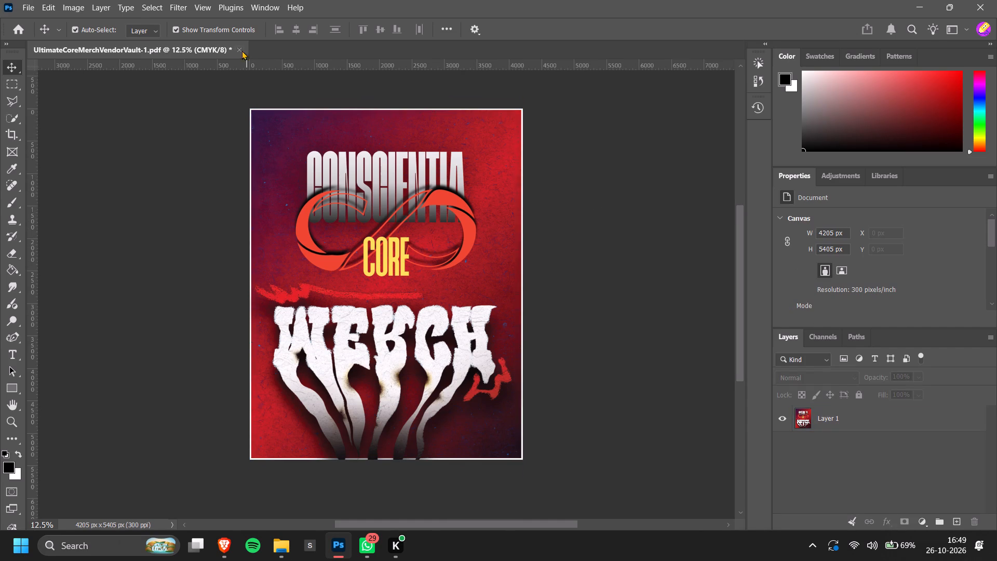
{"action": "left_click", "coordinate": [236, 48]}
{"action": "left_click", "coordinate": [506, 222]}
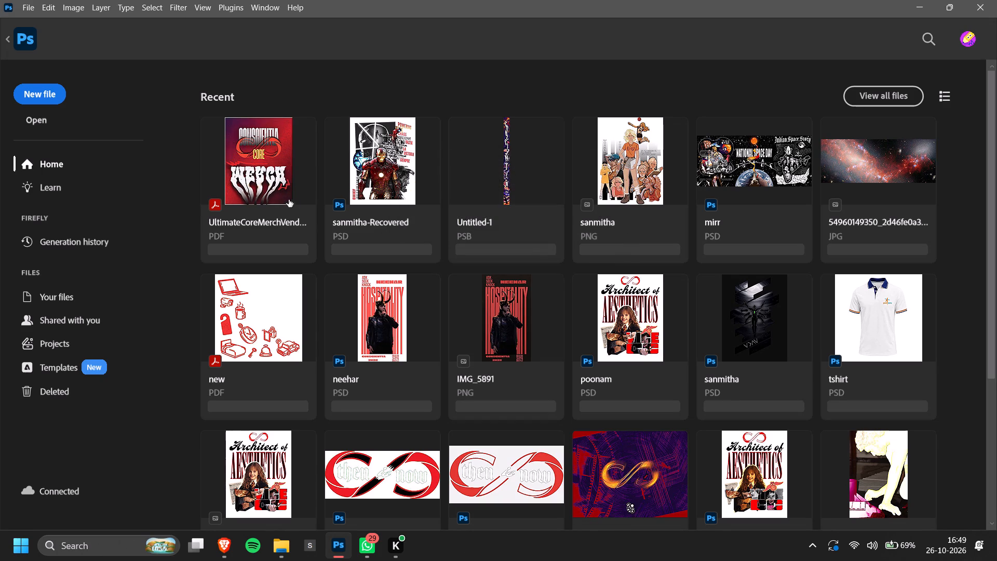
Reopen the UltimateCoreMerchVendorVault PDF from the recent files and import page 2, the front shirt mockup.
{"action": "left_click", "coordinate": [269, 184]}
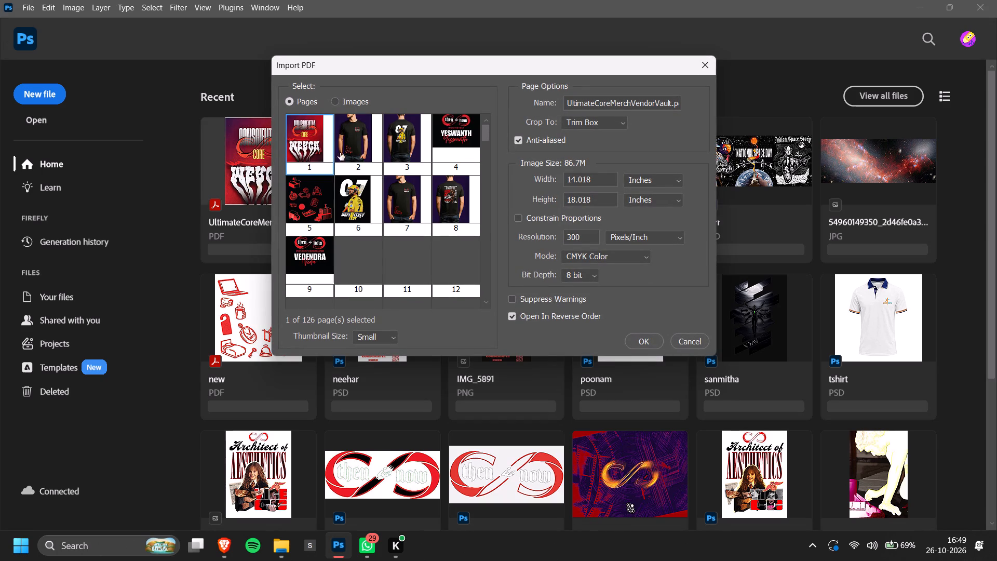
{"action": "left_click", "coordinate": [324, 153]}
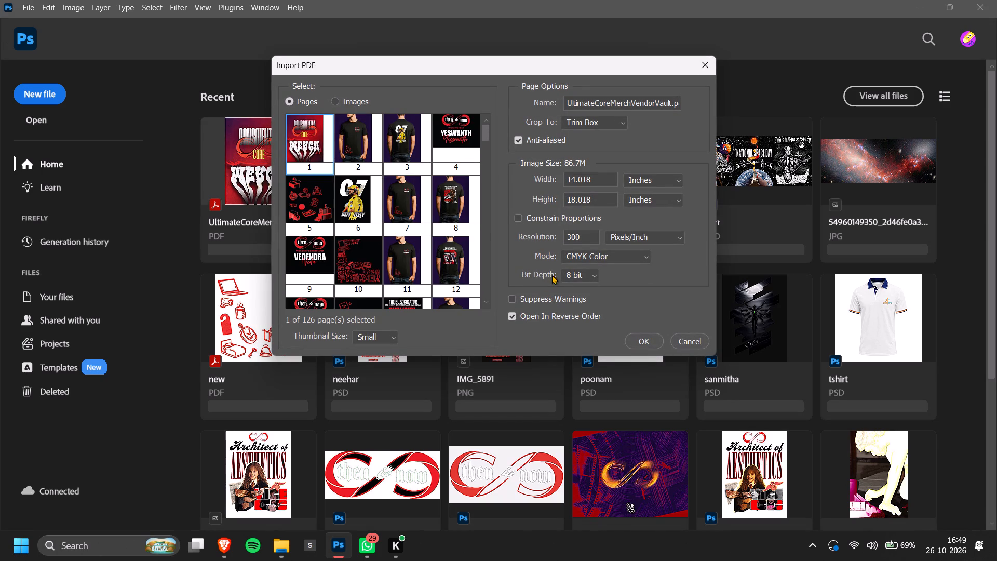
{"action": "scroll", "coordinate": [557, 268], "scroll_direction": "down", "scroll_amount": 4}
{"action": "left_click", "coordinate": [359, 132]}
{"action": "left_click", "coordinate": [629, 333]}
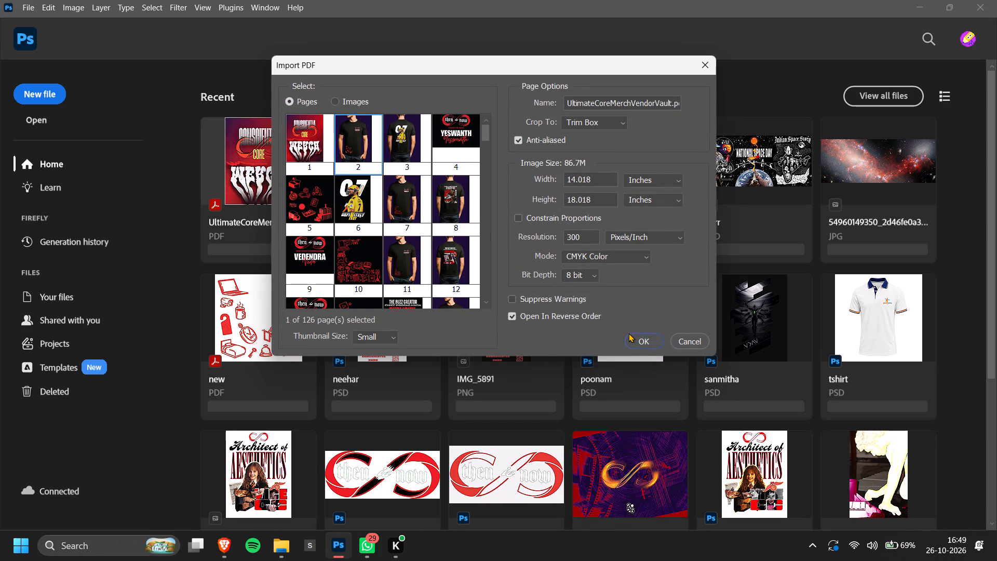
Draw a paragraph text box on the purple background above the shirt's shoulder, beside the model's neck.
{"action": "left_click", "coordinate": [589, 261]}
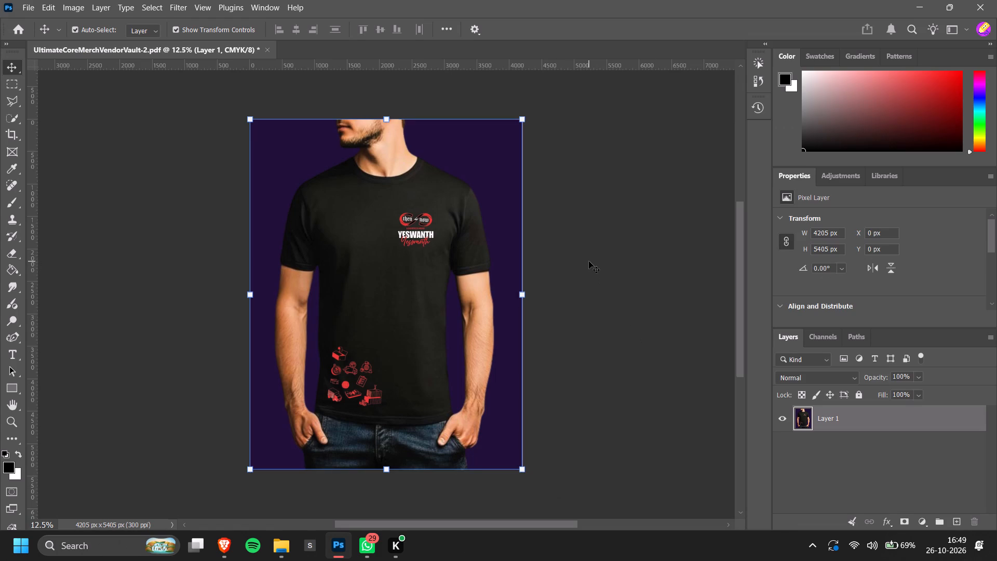
{"action": "scroll", "coordinate": [589, 261], "scroll_direction": "up", "scroll_amount": 1}
{"action": "scroll", "coordinate": [589, 261], "scroll_direction": "down", "scroll_amount": 2}
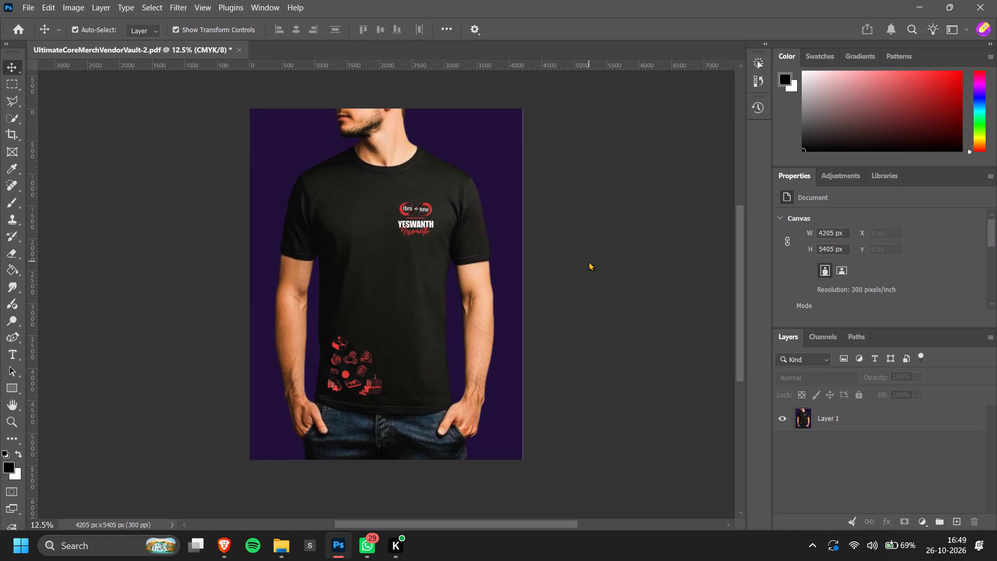
{"action": "key", "text": "t"}
{"action": "left_click_drag", "start_coordinate": [444, 129], "coordinate": [495, 152]}
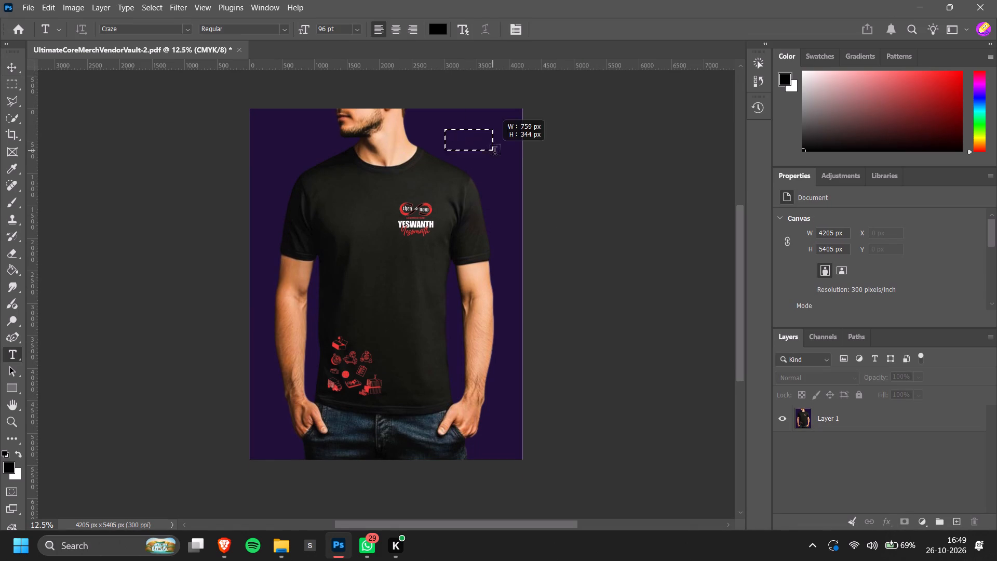
{"action": "left_click_drag", "start_coordinate": [495, 152], "coordinate": [513, 181]}
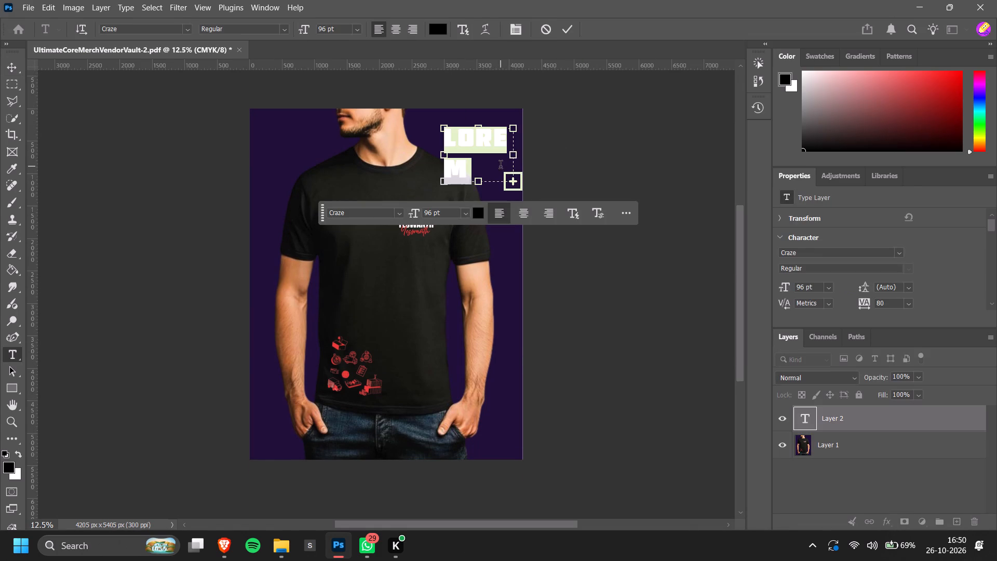
{"action": "key", "text": "alt+Tab"}
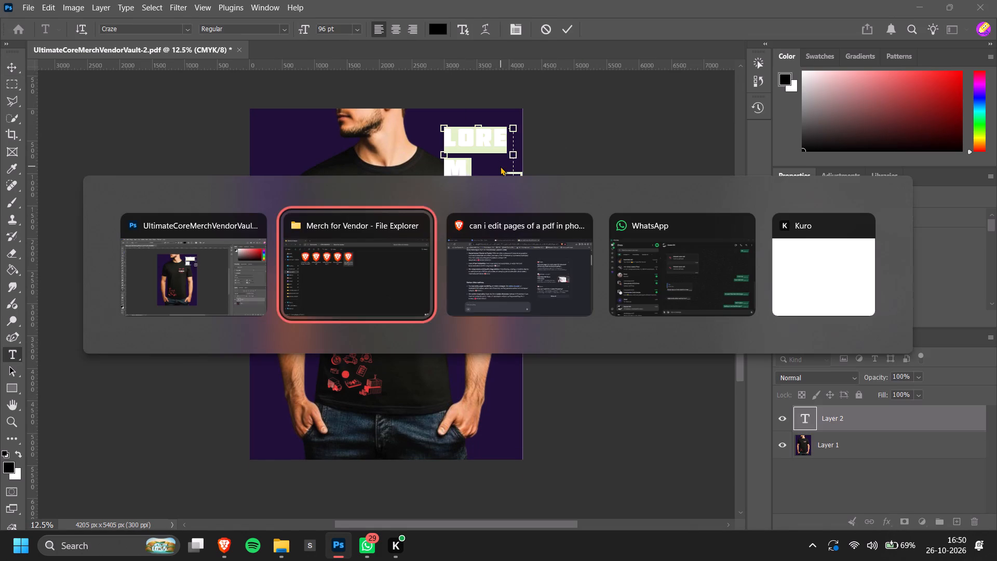